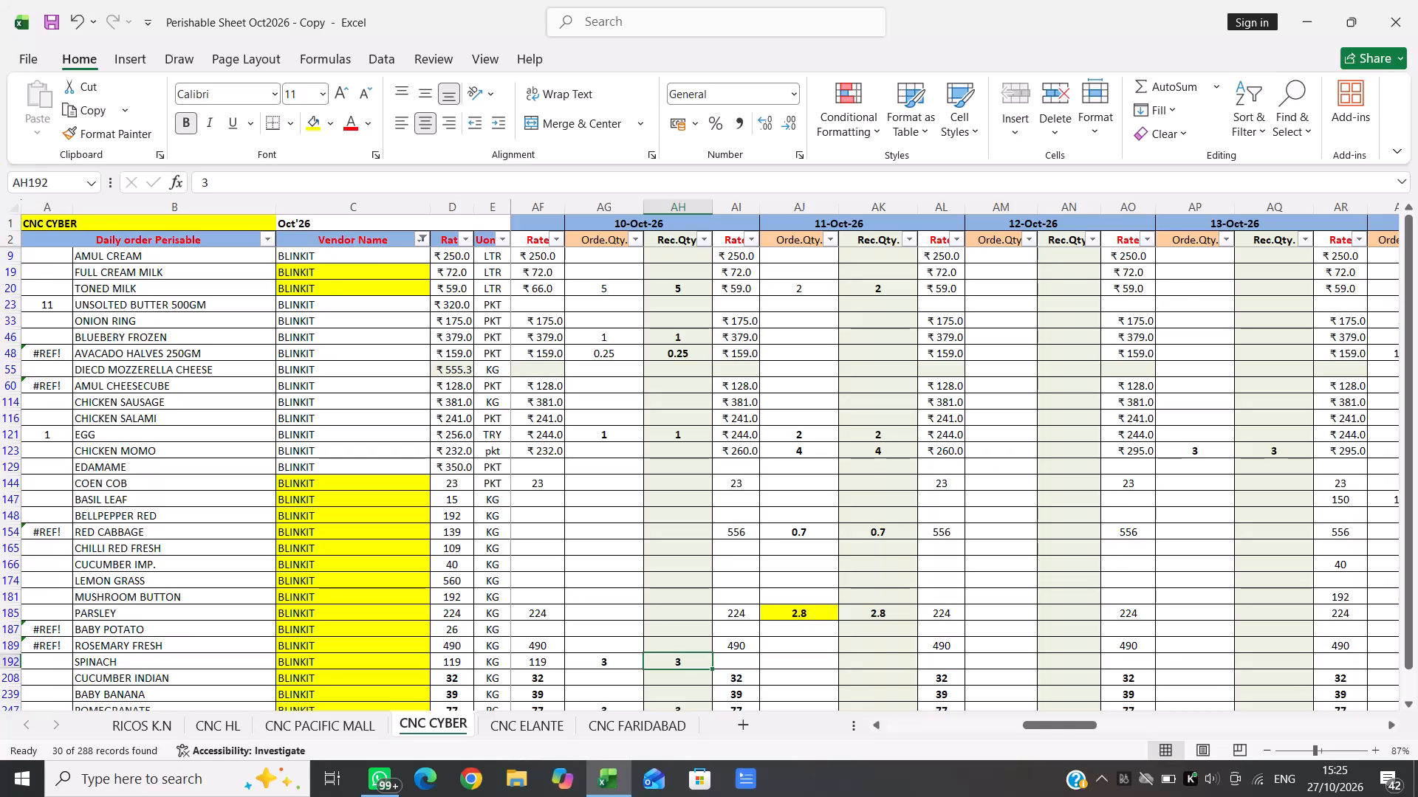
Set the Egg rate in the Rate column directly before the 17-Oct-26 quantities to 246 on the CNC CYBER sheet.
scroll(584, 660, "left", 3)
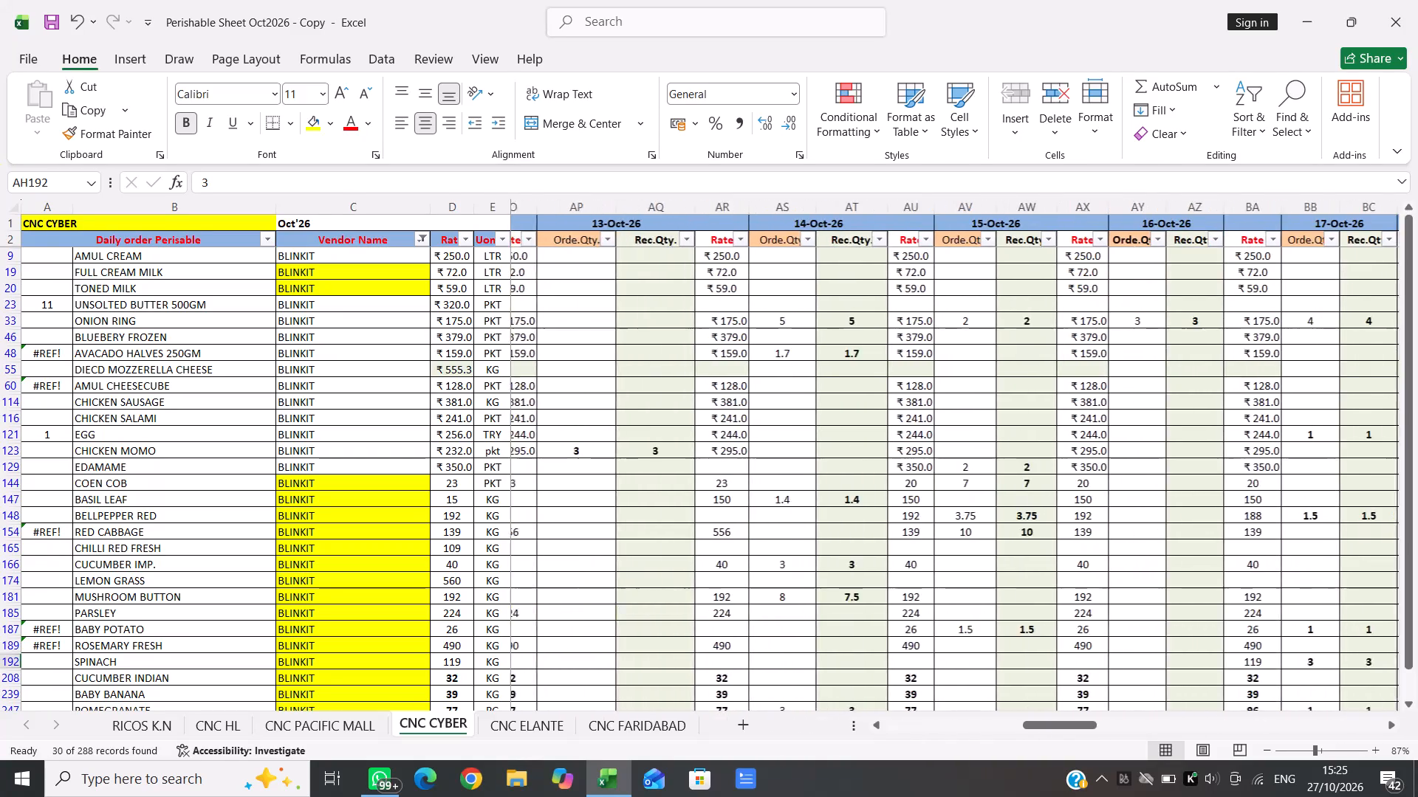
scroll(584, 660, "left", 6)
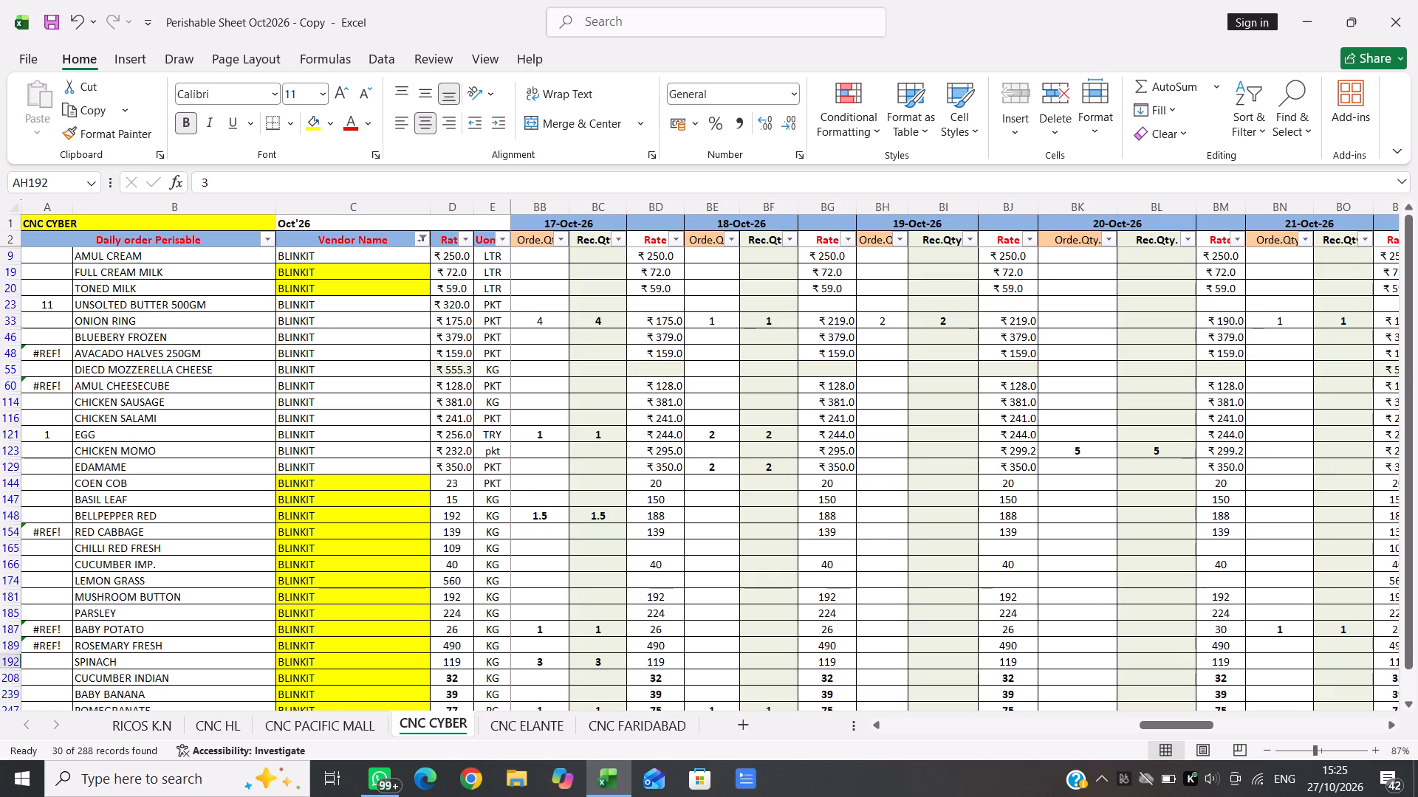
scroll(584, 660, "right", 1)
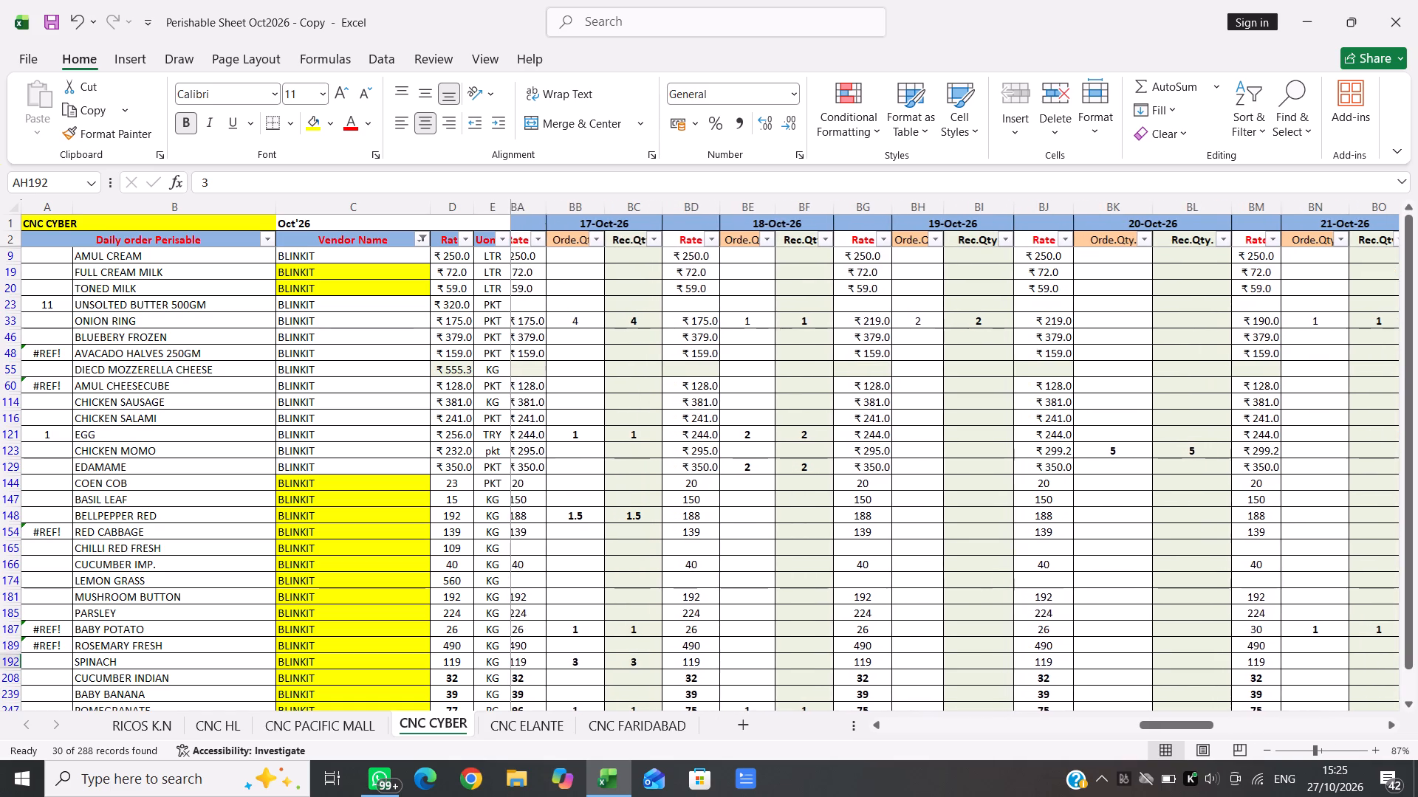
scroll(584, 660, "right", 1)
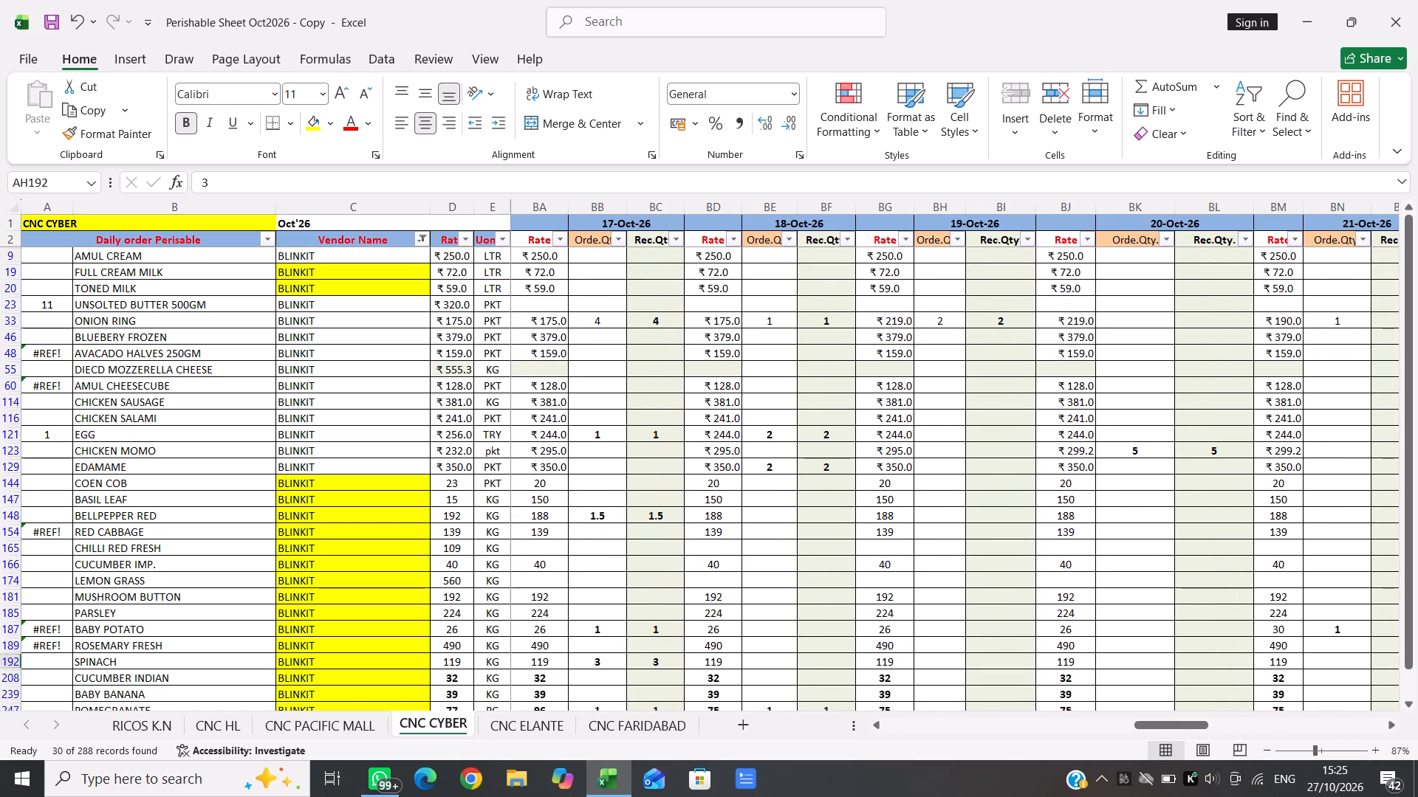
left_click(541, 435)
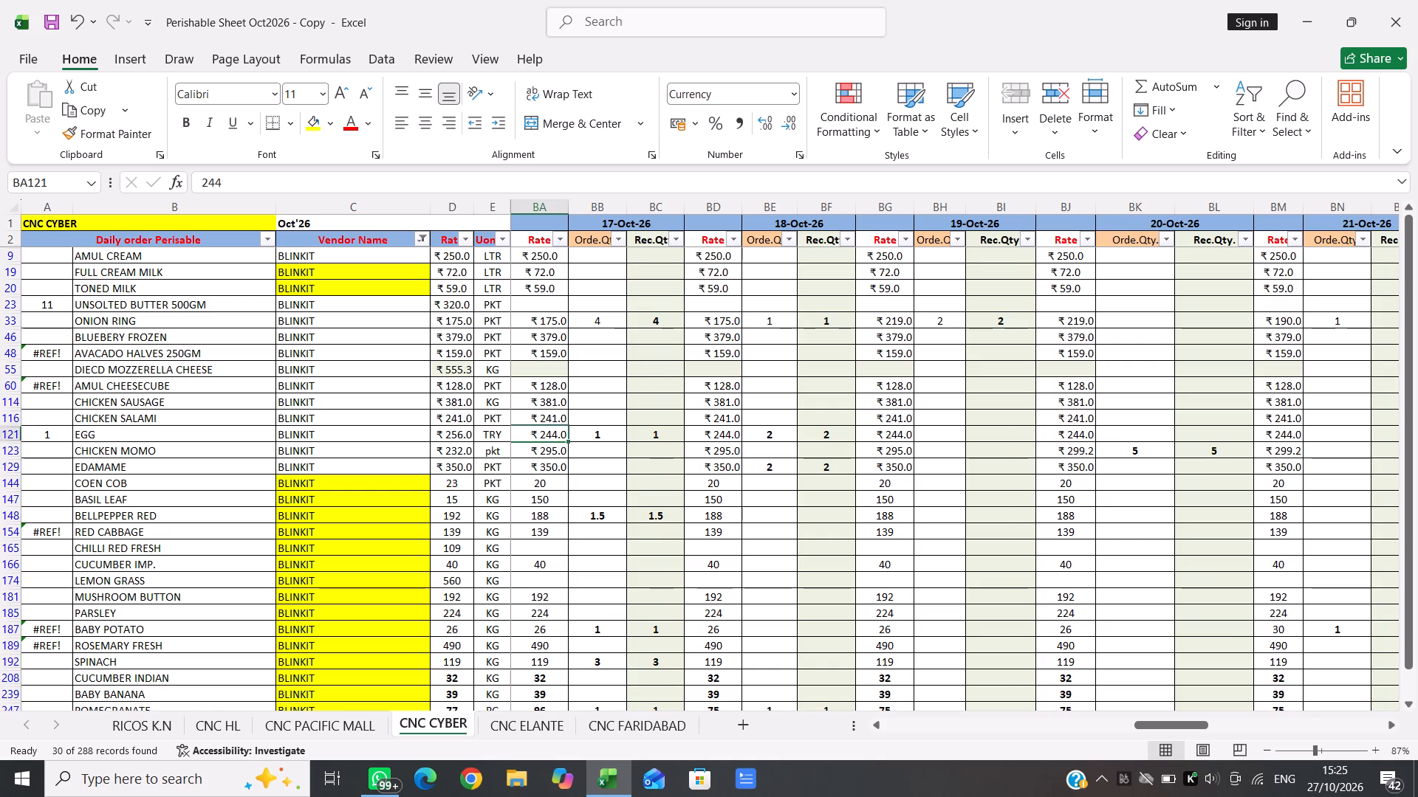
type("246")
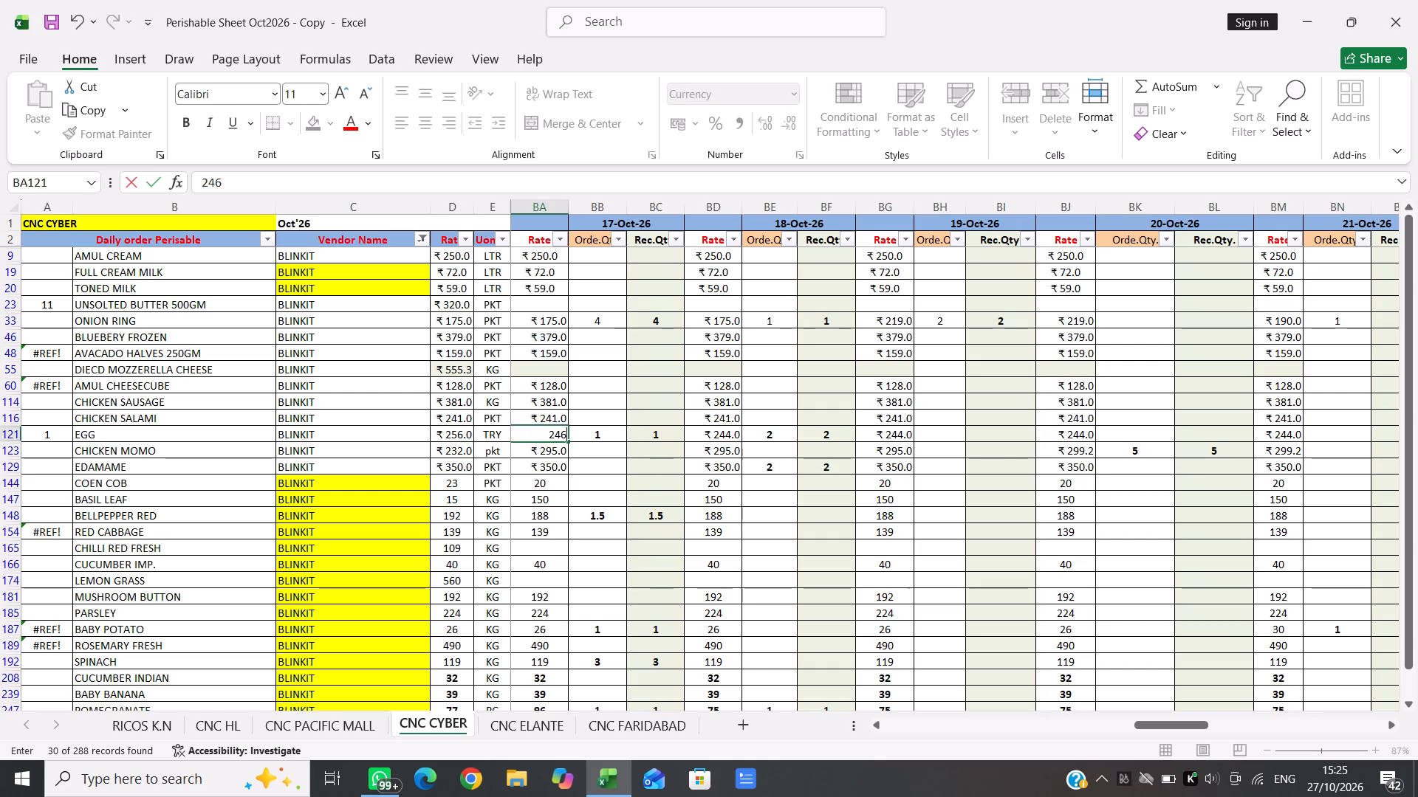
key("Right")
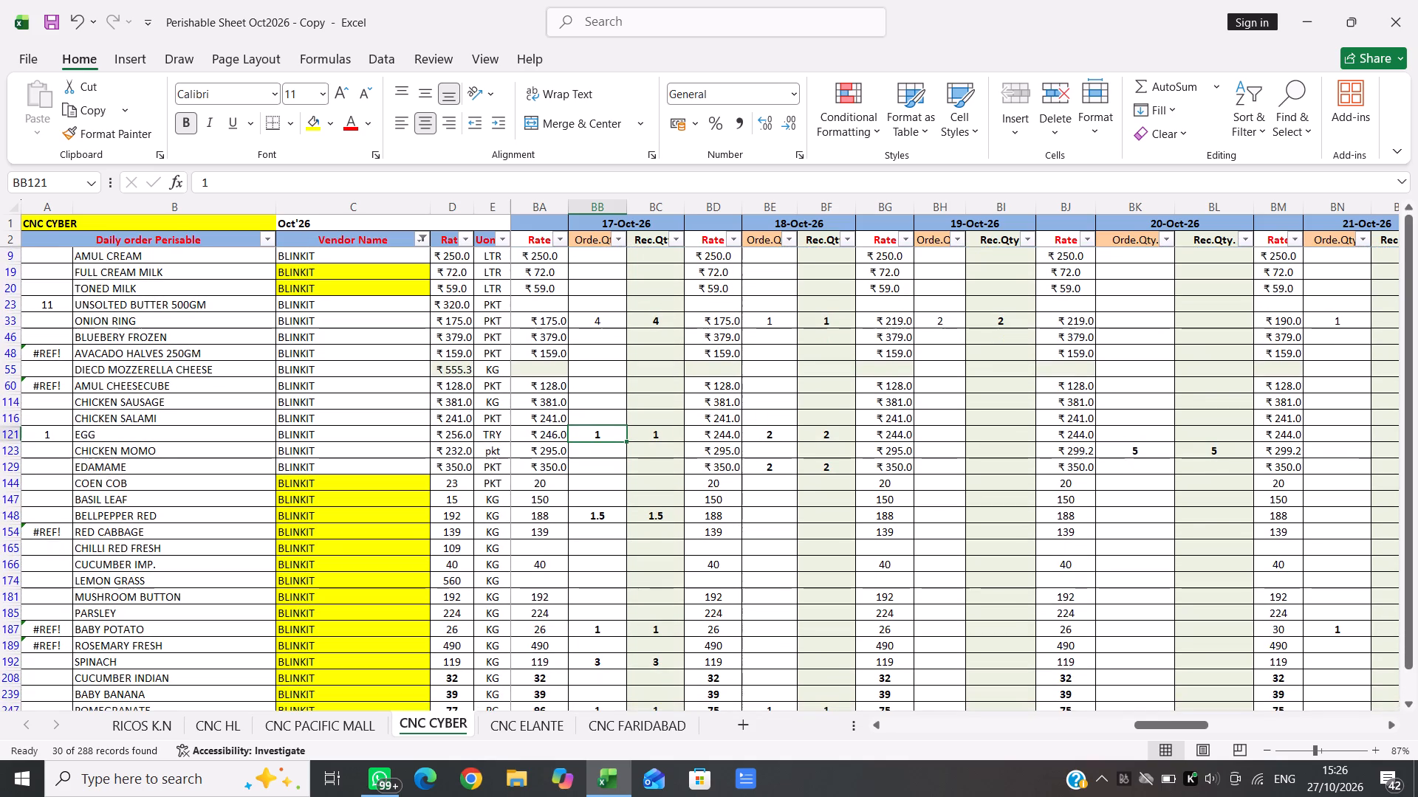
Check the 17-Oct-26 quantities and rates of the Blinkit items from Onion Ring down to Malta Imp.
left_click(609, 322)
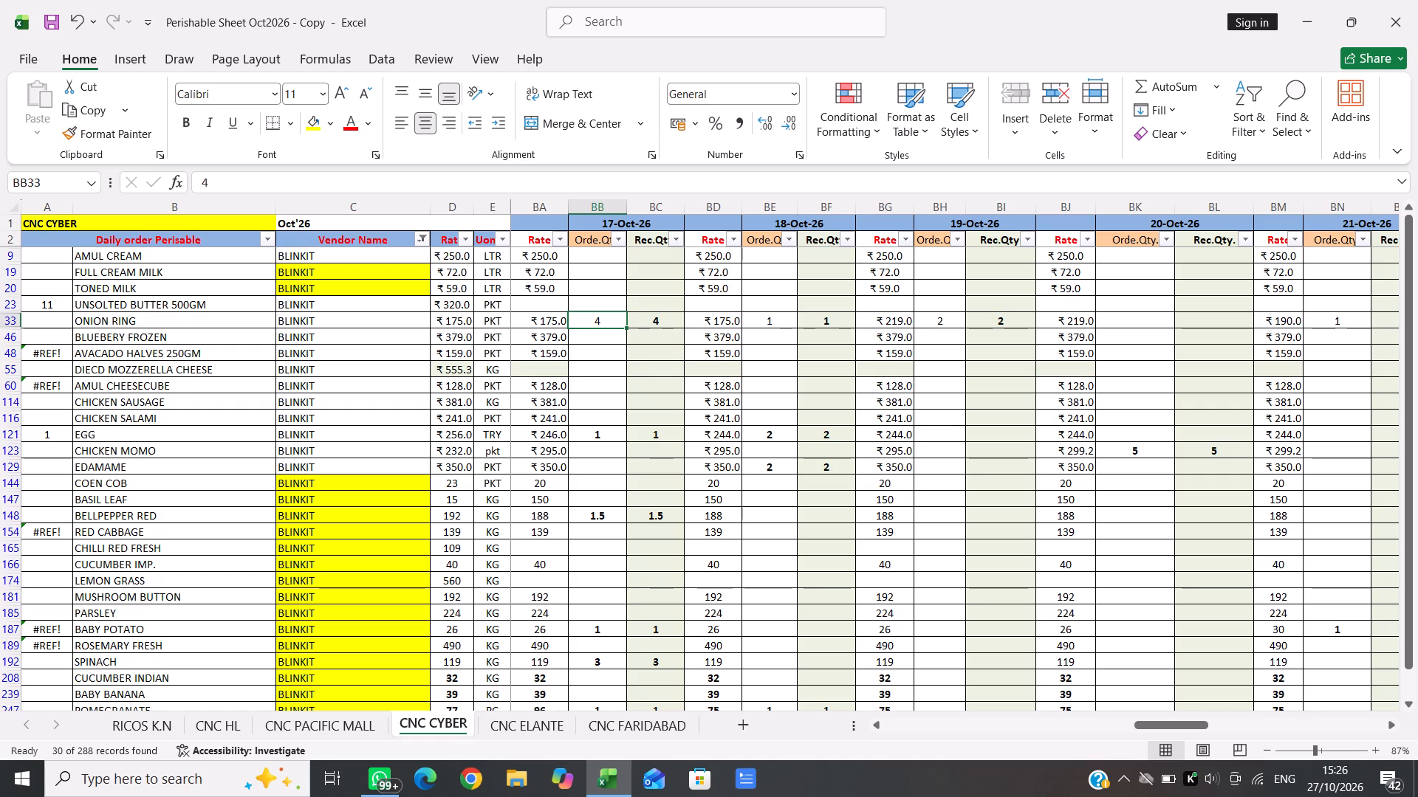
scroll(609, 322, "down", 1)
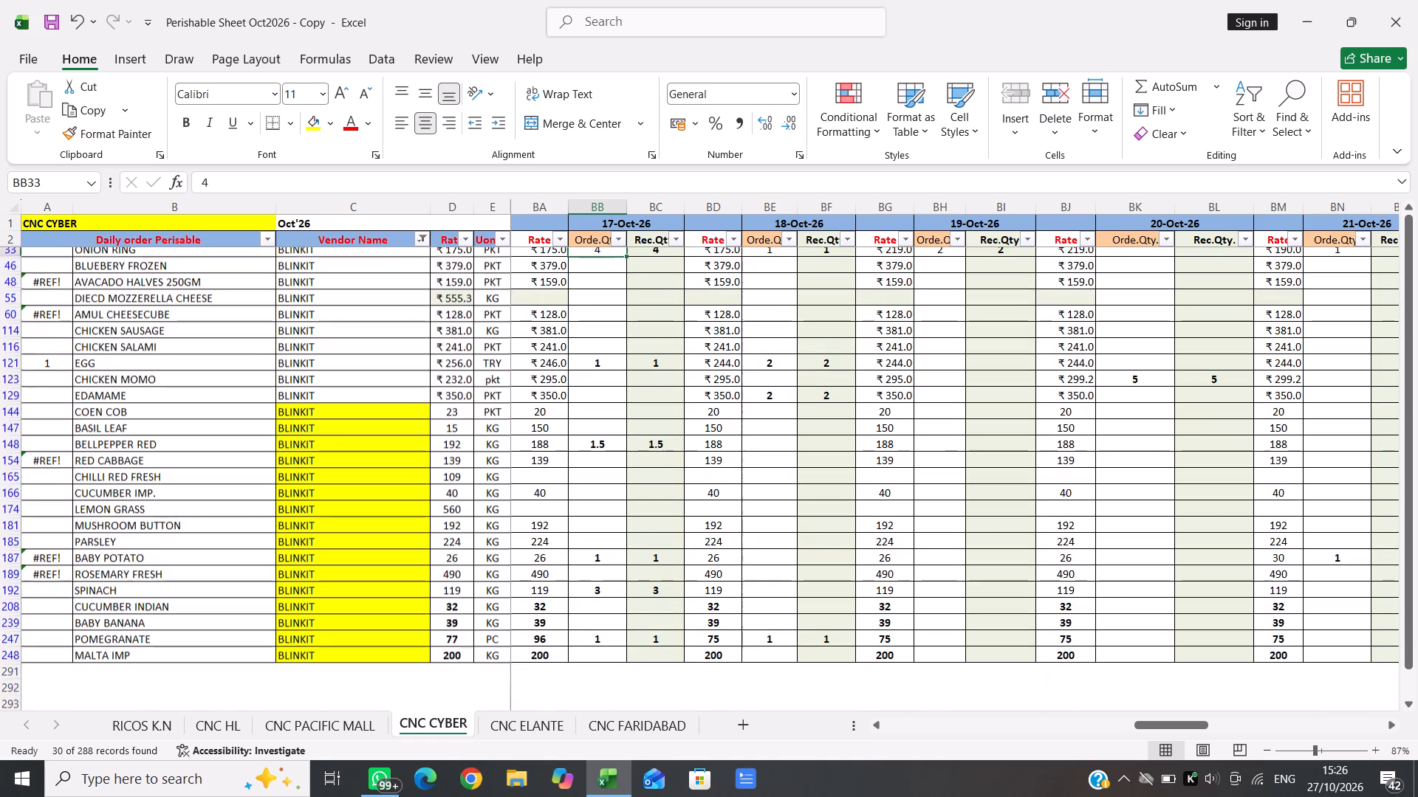
scroll(609, 322, "down", 1)
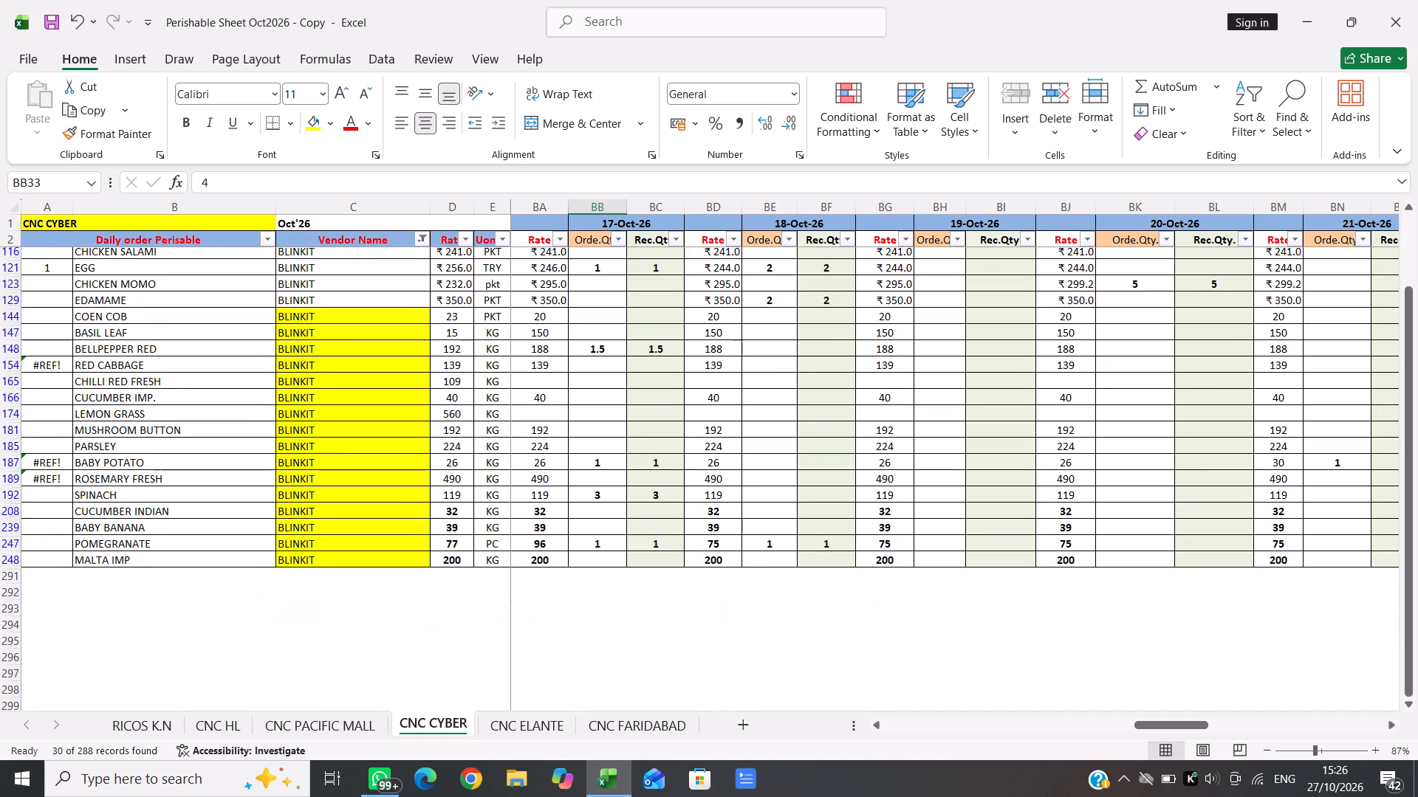
scroll(609, 322, "down", 2)
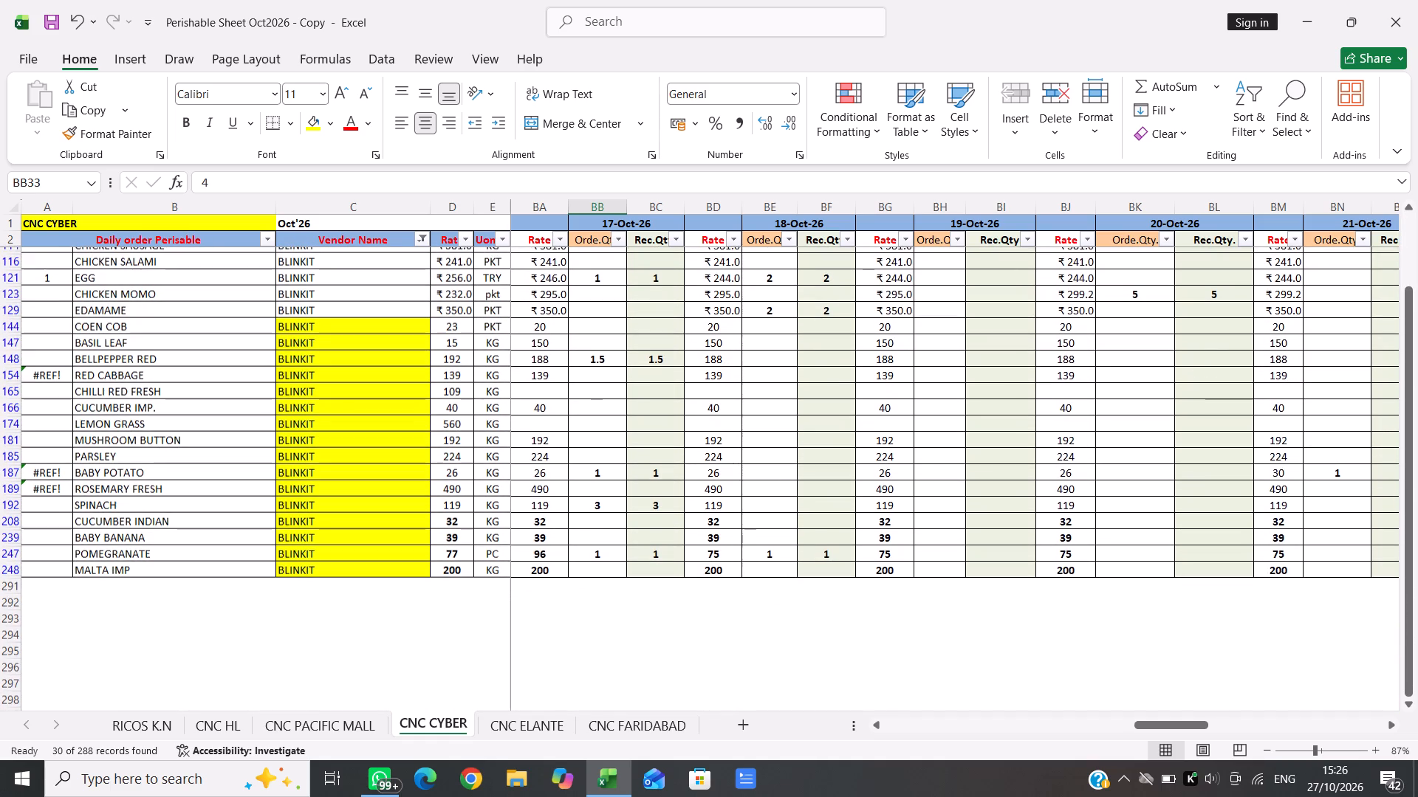
scroll(609, 322, "down", 1)
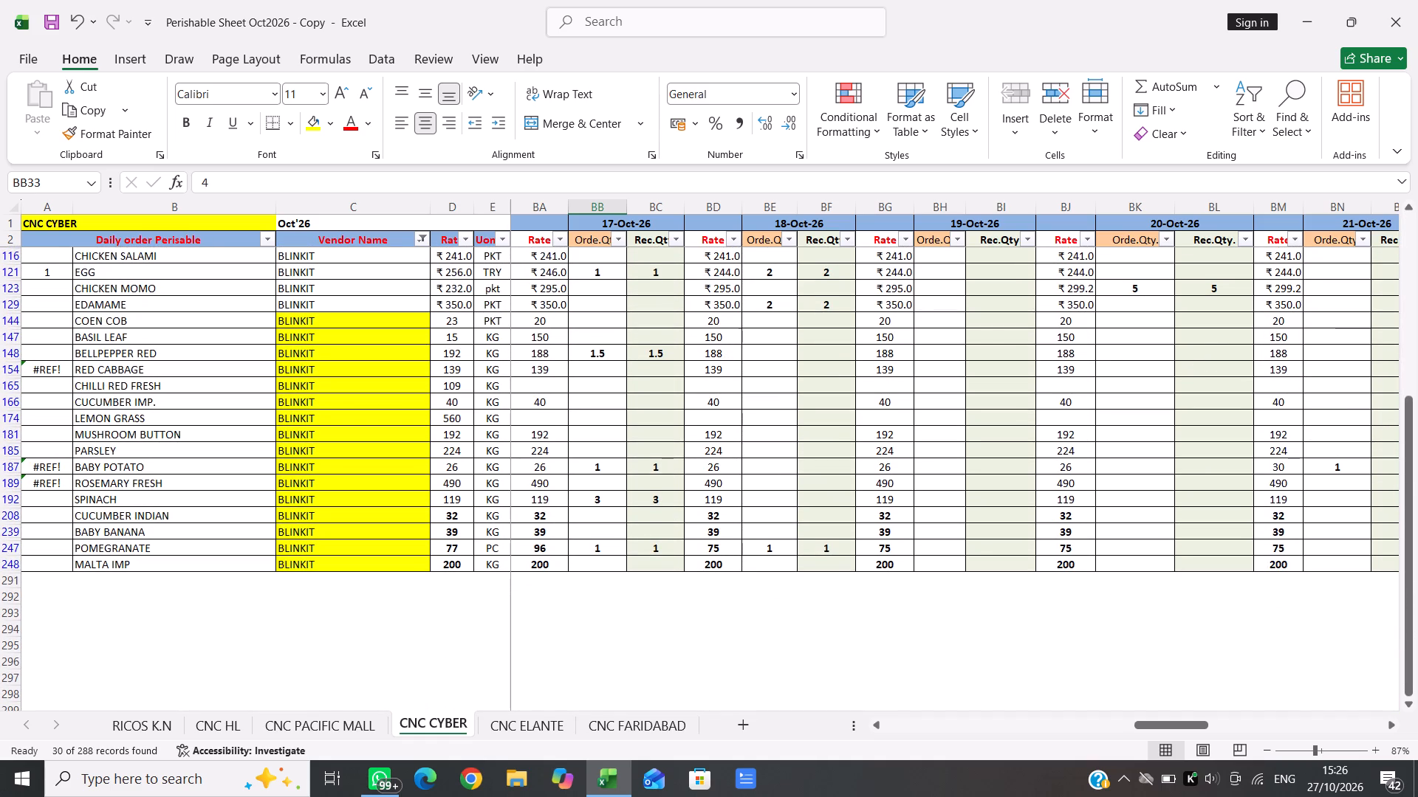
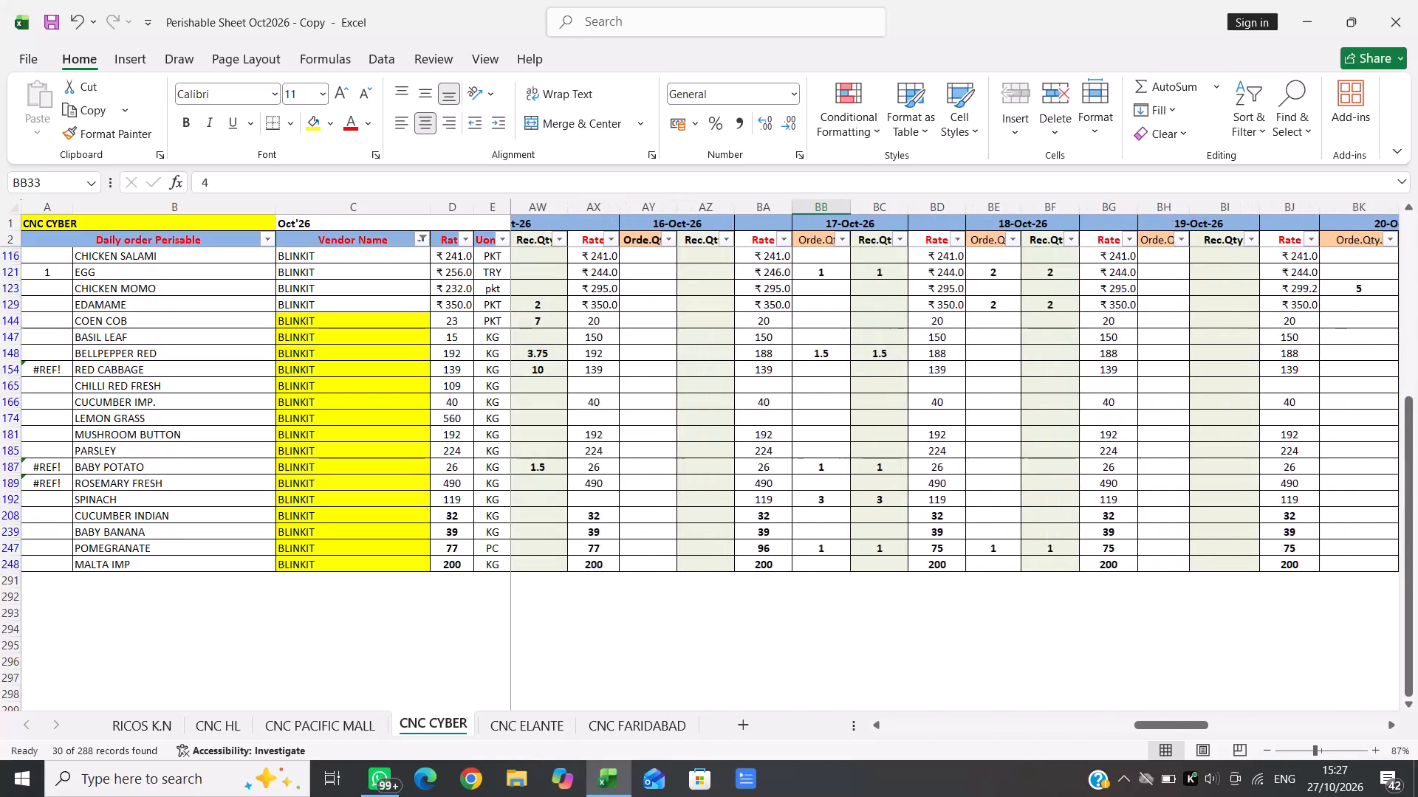
Examine the Blinkit items' ordered and received quantities and rates for 15-Oct-26 to 18-Oct-26, from Amul Cream down to Malta Imp.
scroll(609, 322, "up", 1)
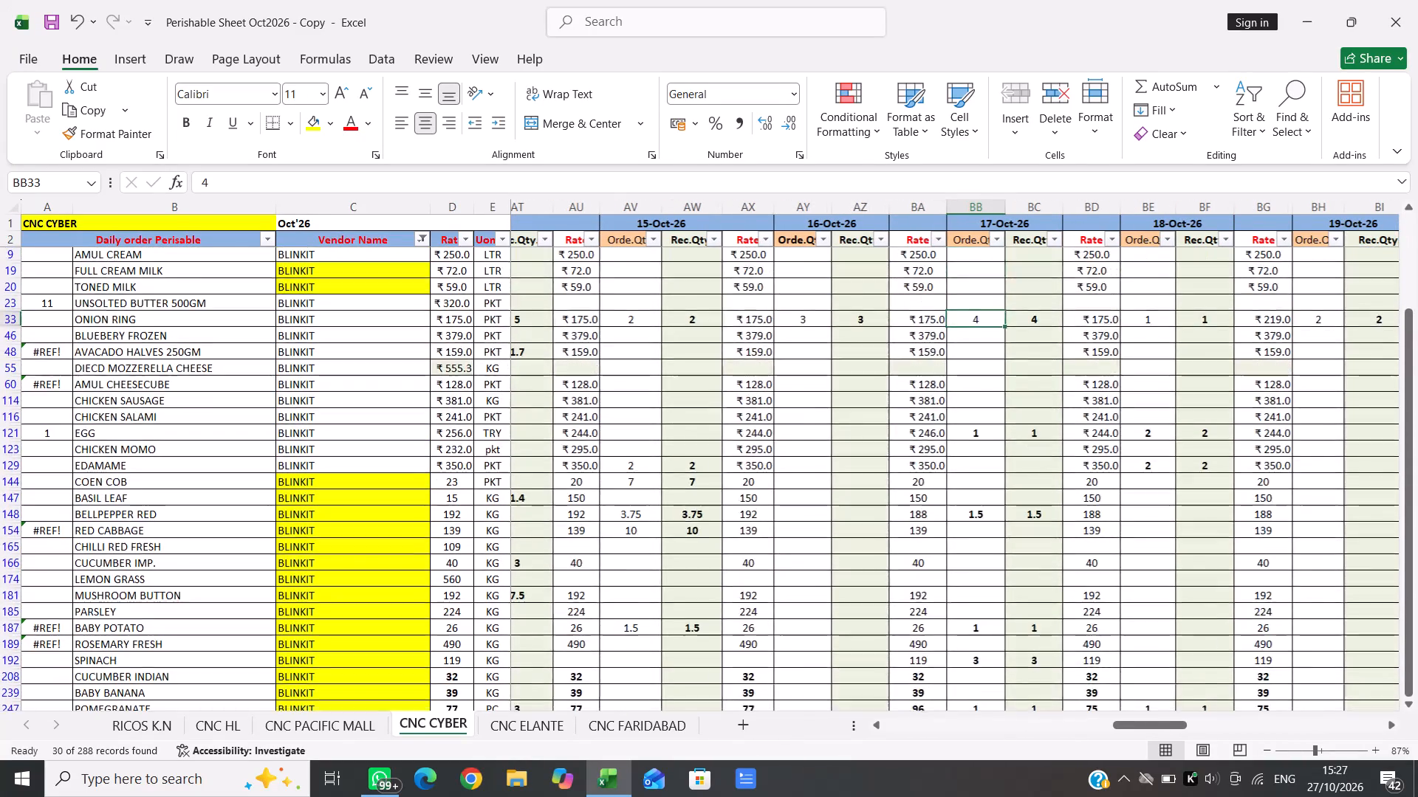
scroll(609, 322, "up", 1)
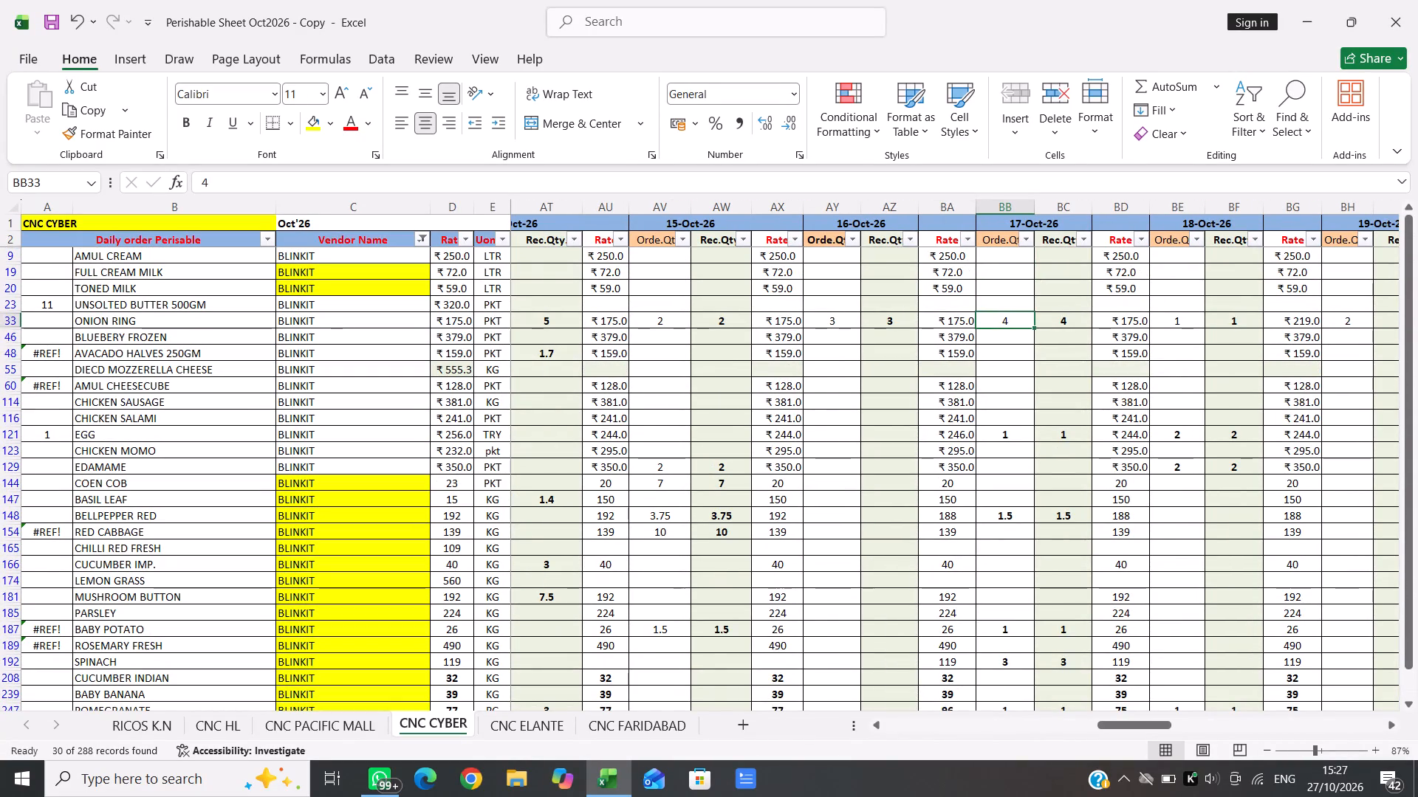
scroll(610, 347, "left", 2)
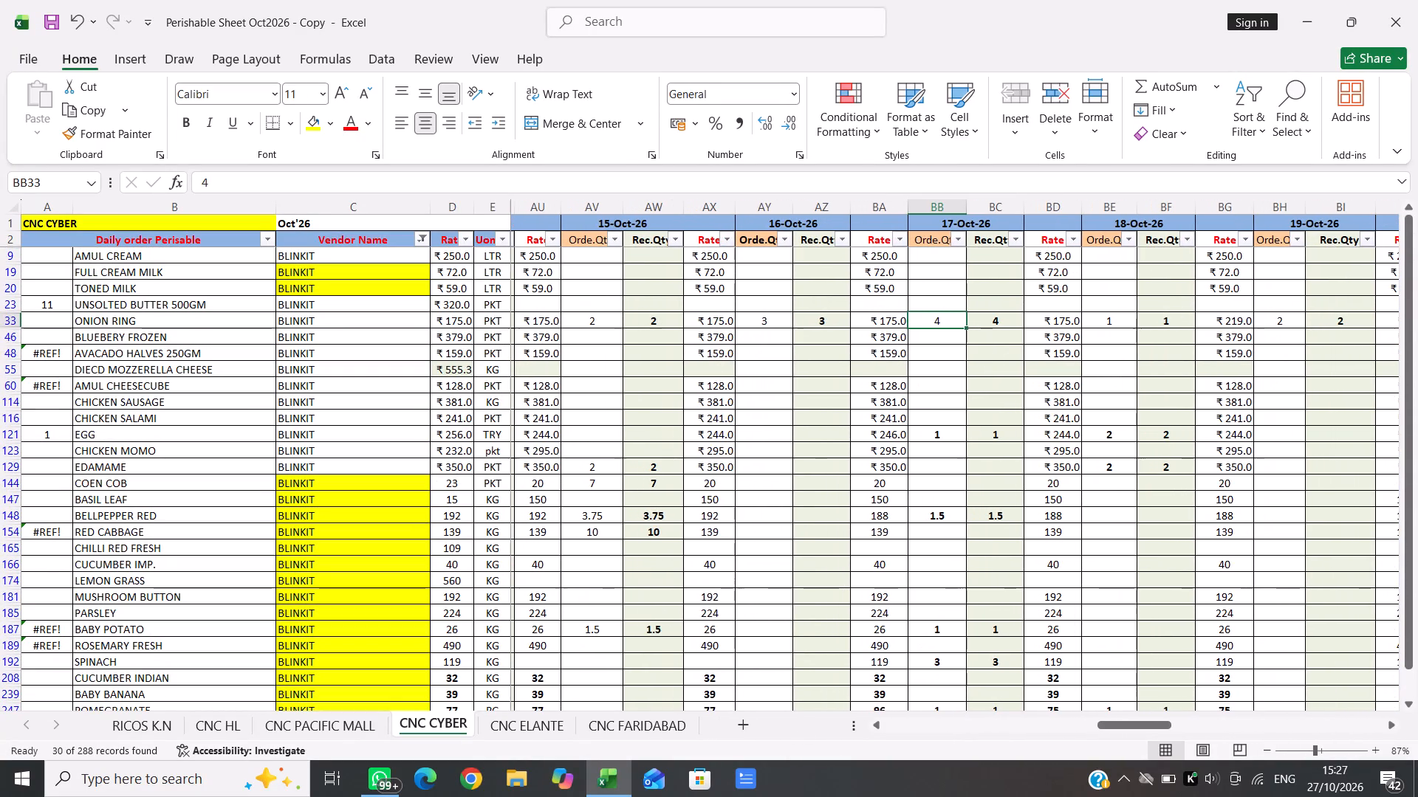
scroll(610, 347, "left", 1)
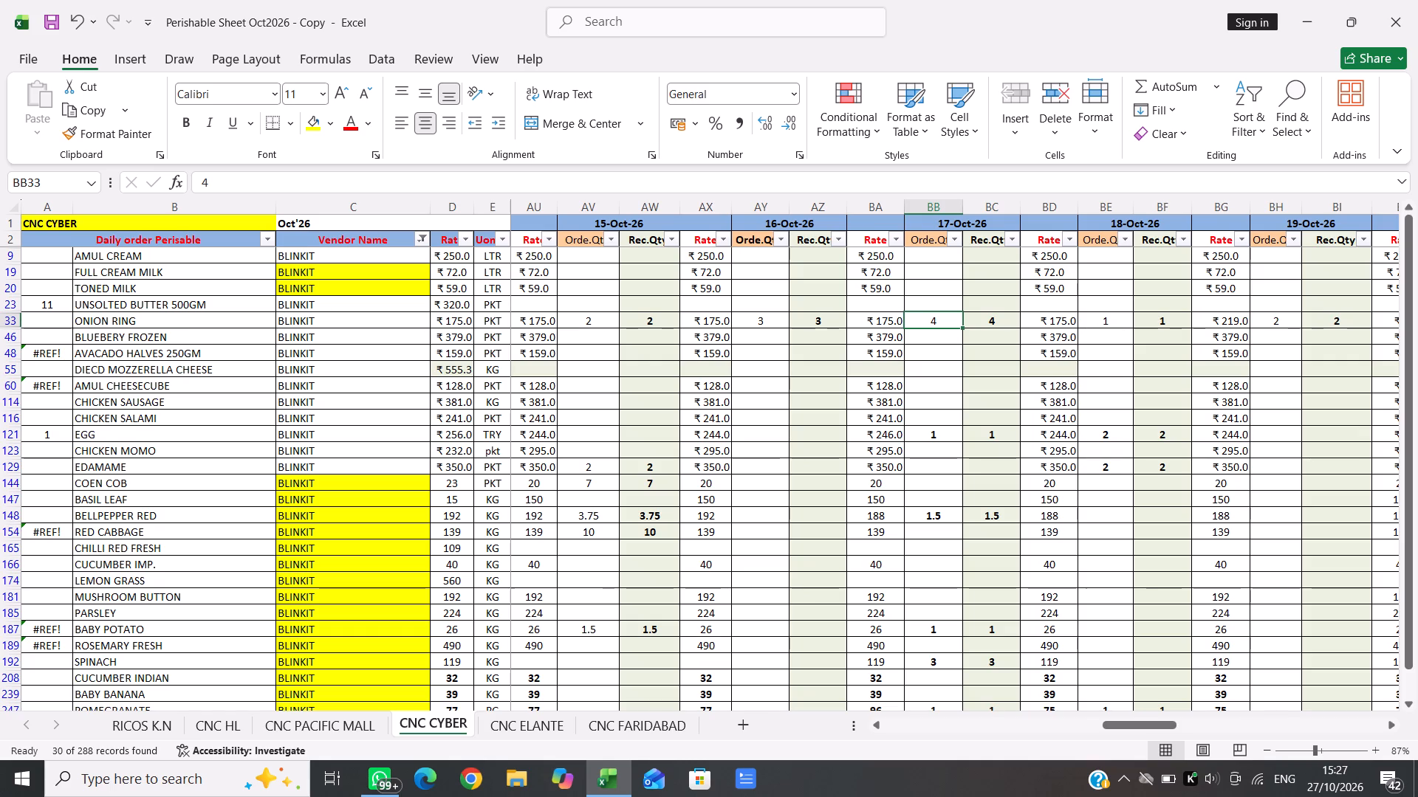
scroll(584, 326, "up", 2)
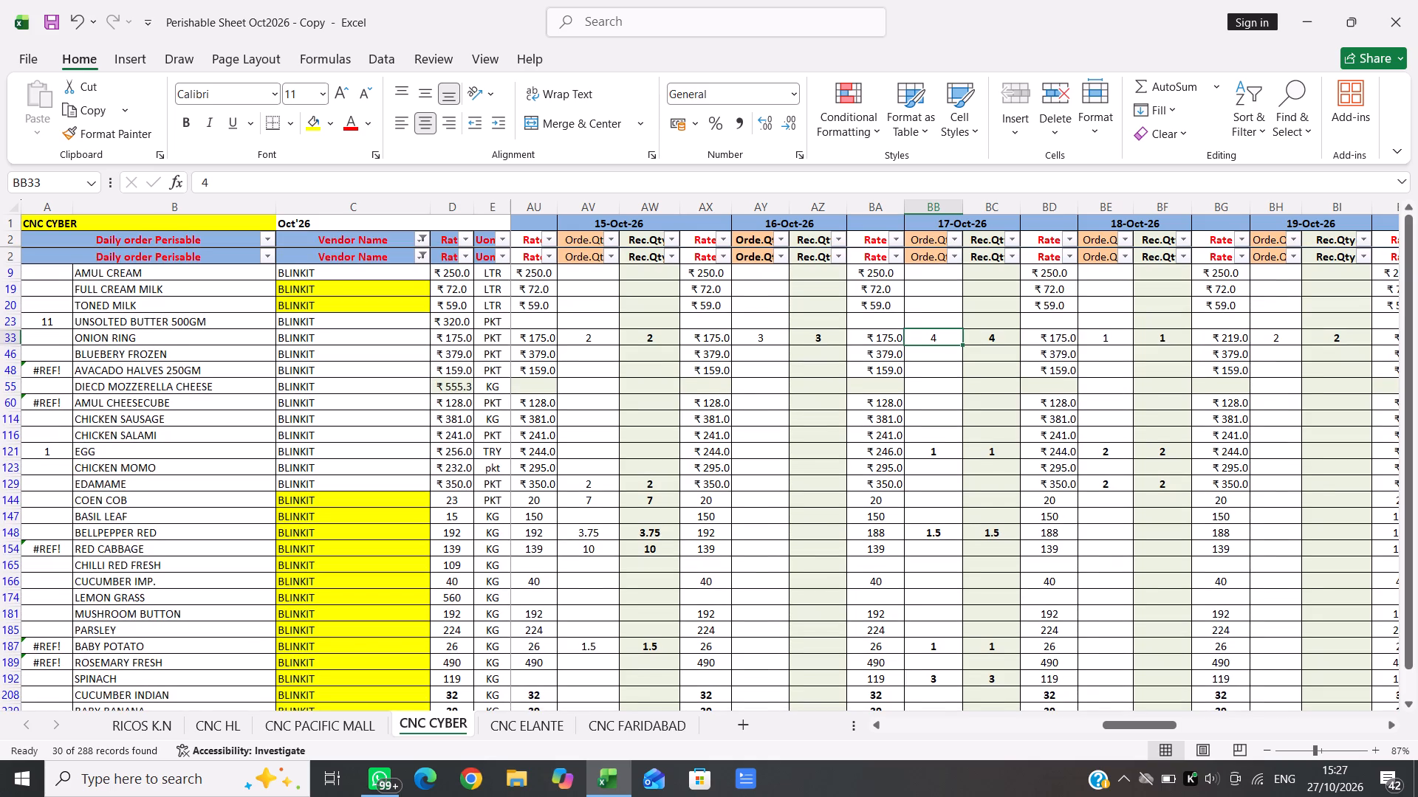
scroll(584, 326, "down", 1)
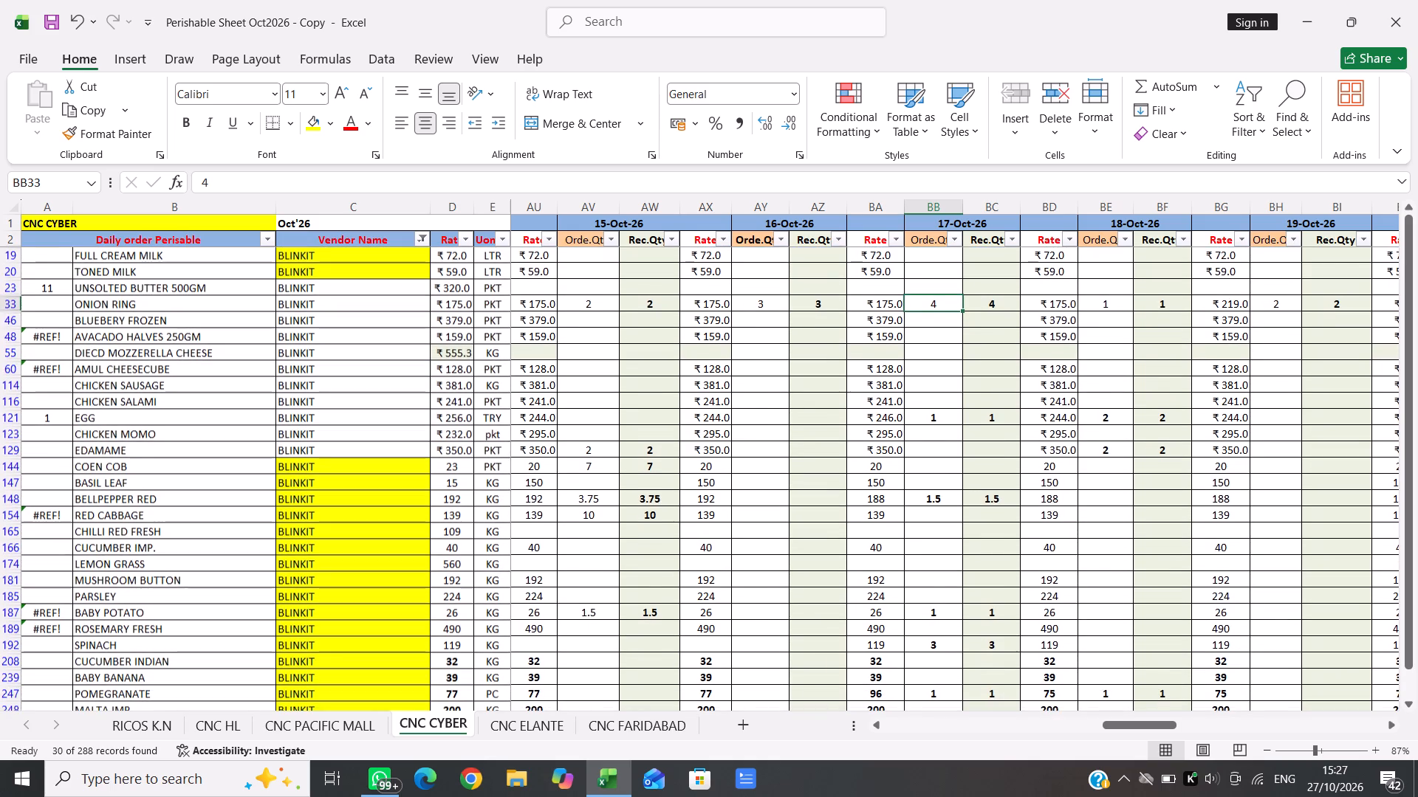
scroll(584, 326, "down", 2)
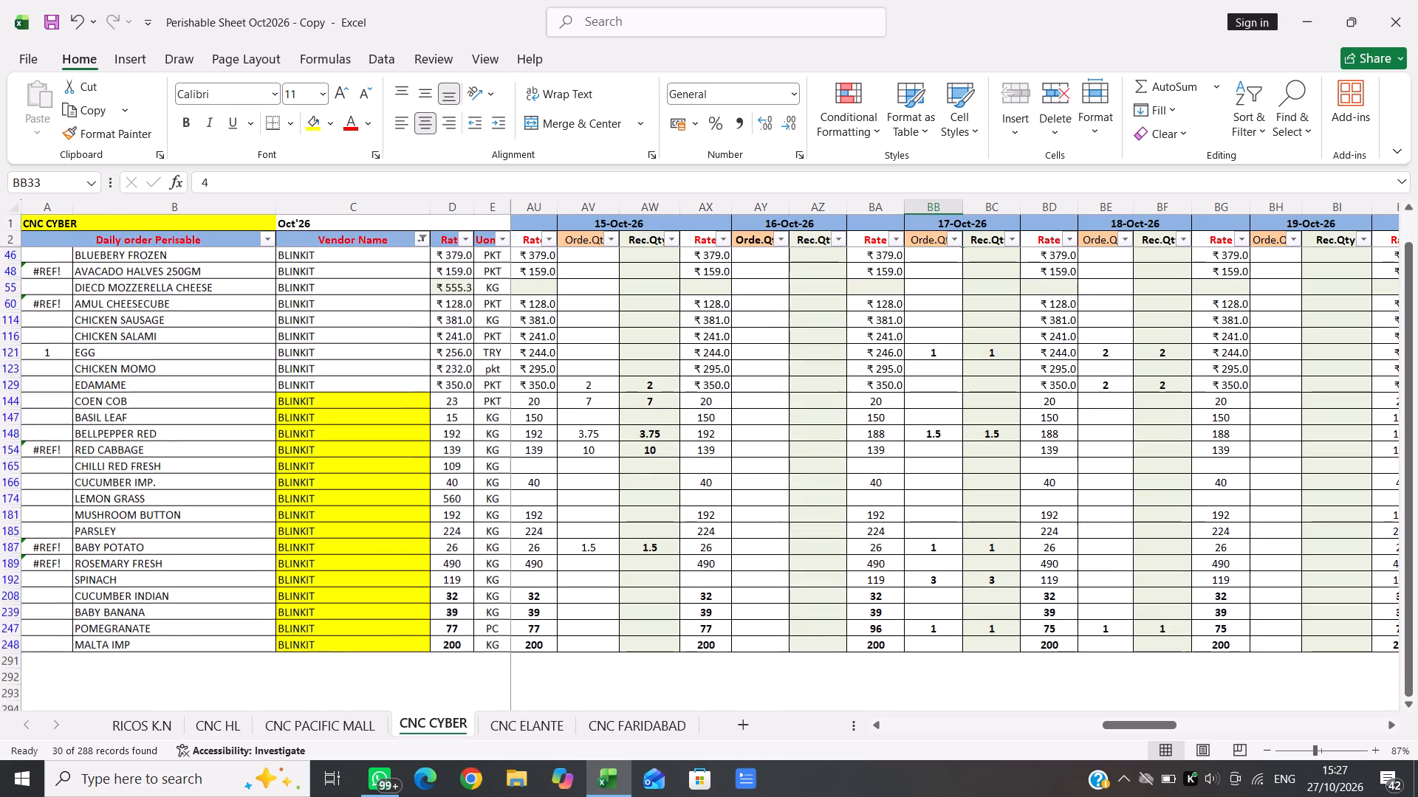
scroll(584, 326, "down", 2)
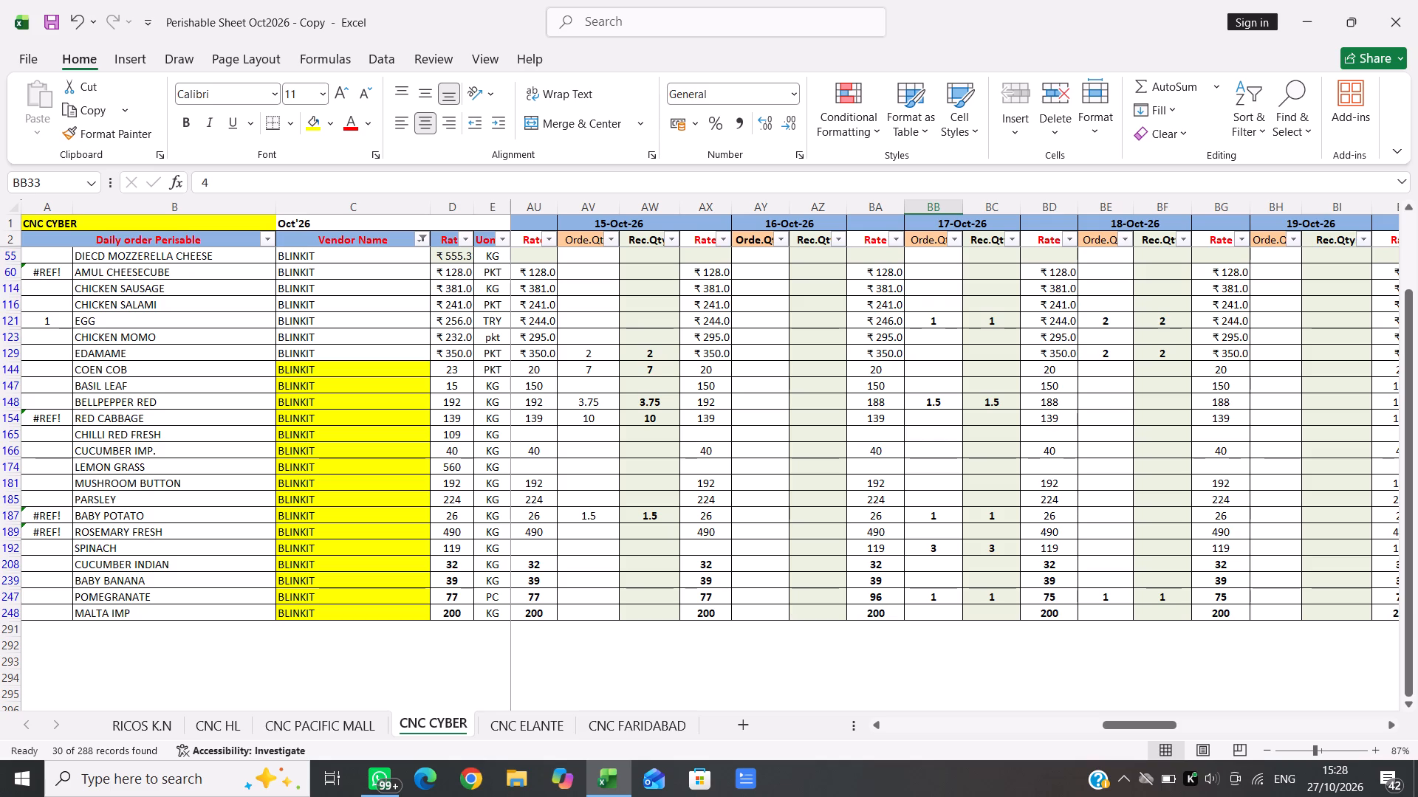
scroll(584, 326, "up", 2)
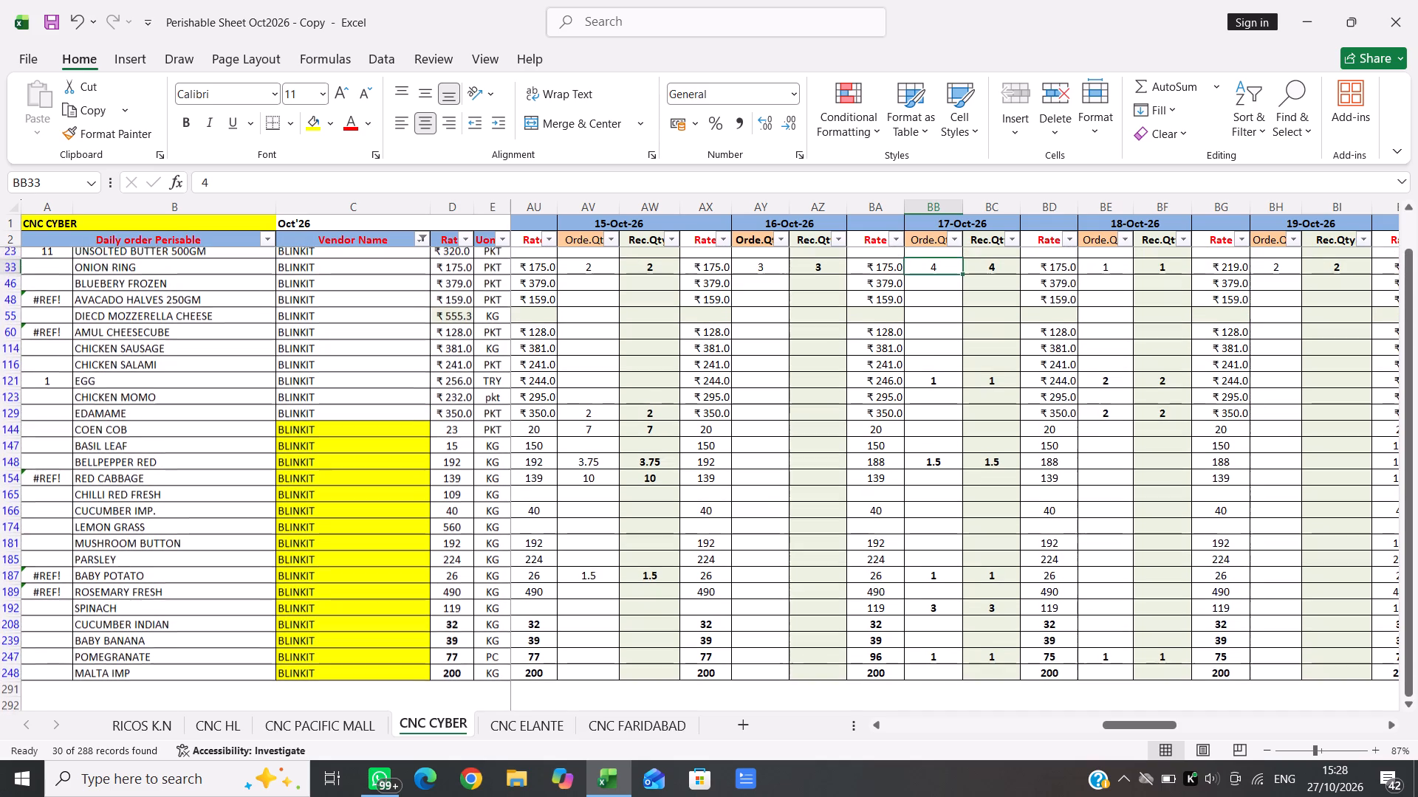
scroll(584, 326, "up", 1)
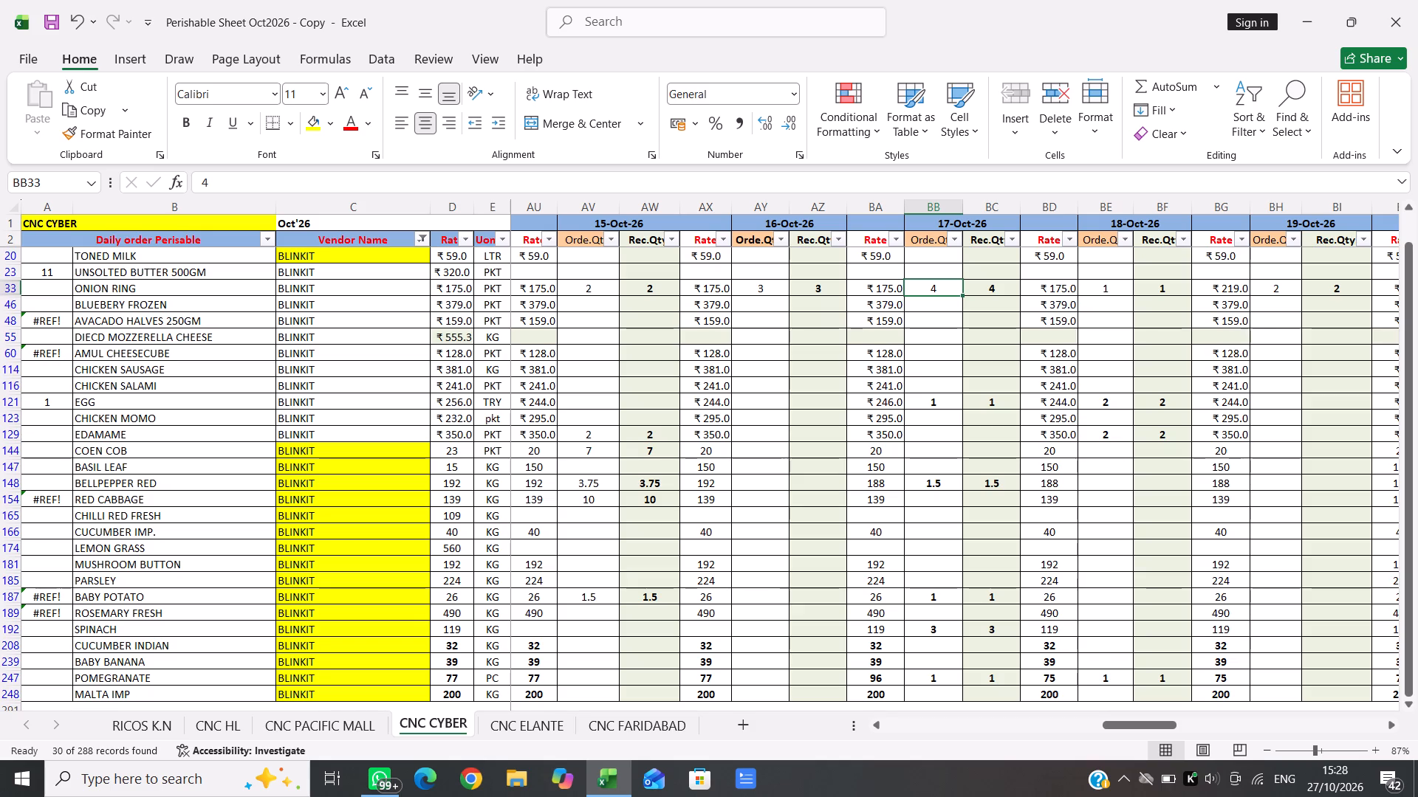
scroll(138, 268, "up", 1)
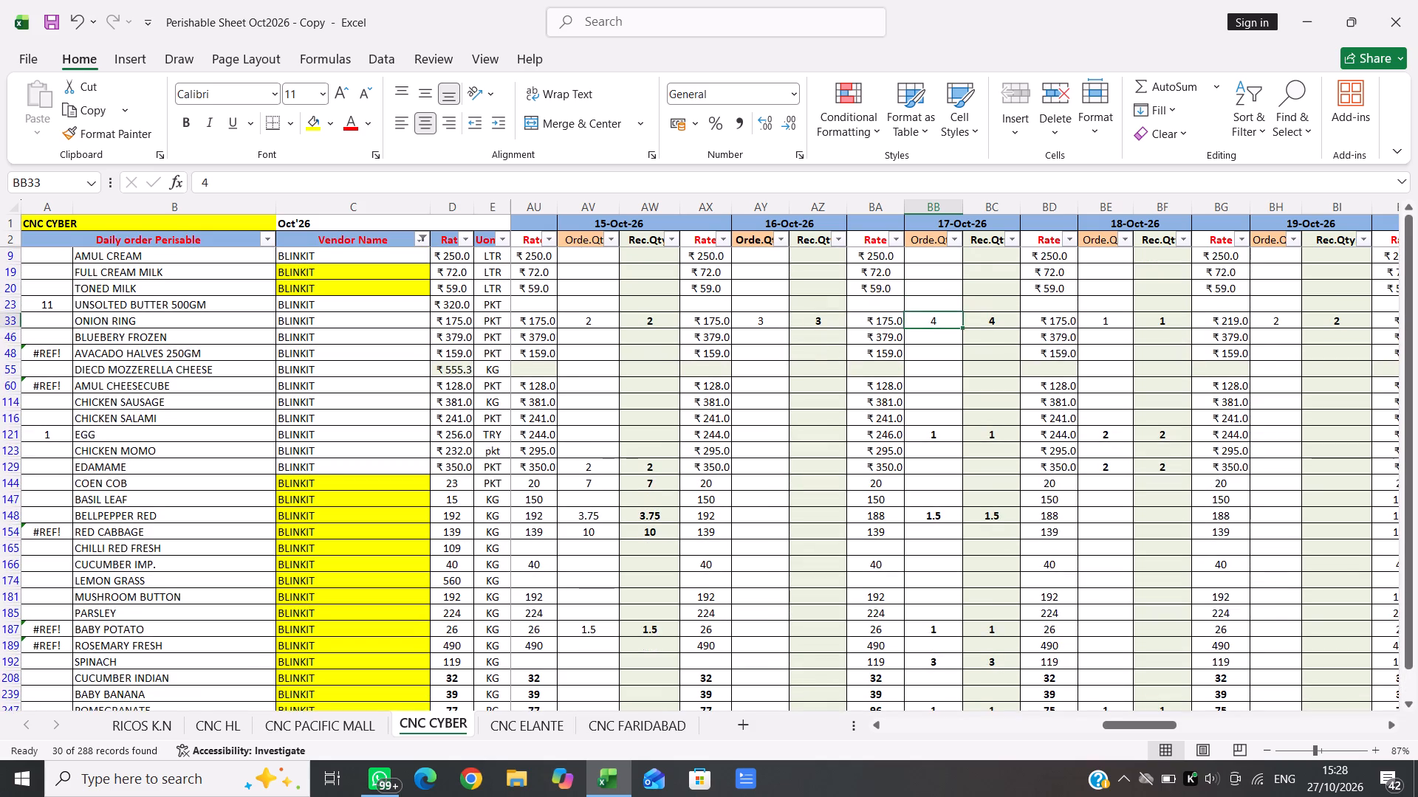
Search the CNC CYBER sheet for COB and check that item's quantities and rates across the dates from 01-Oct-26 to 14-Oct-26.
key("ctrl+f")
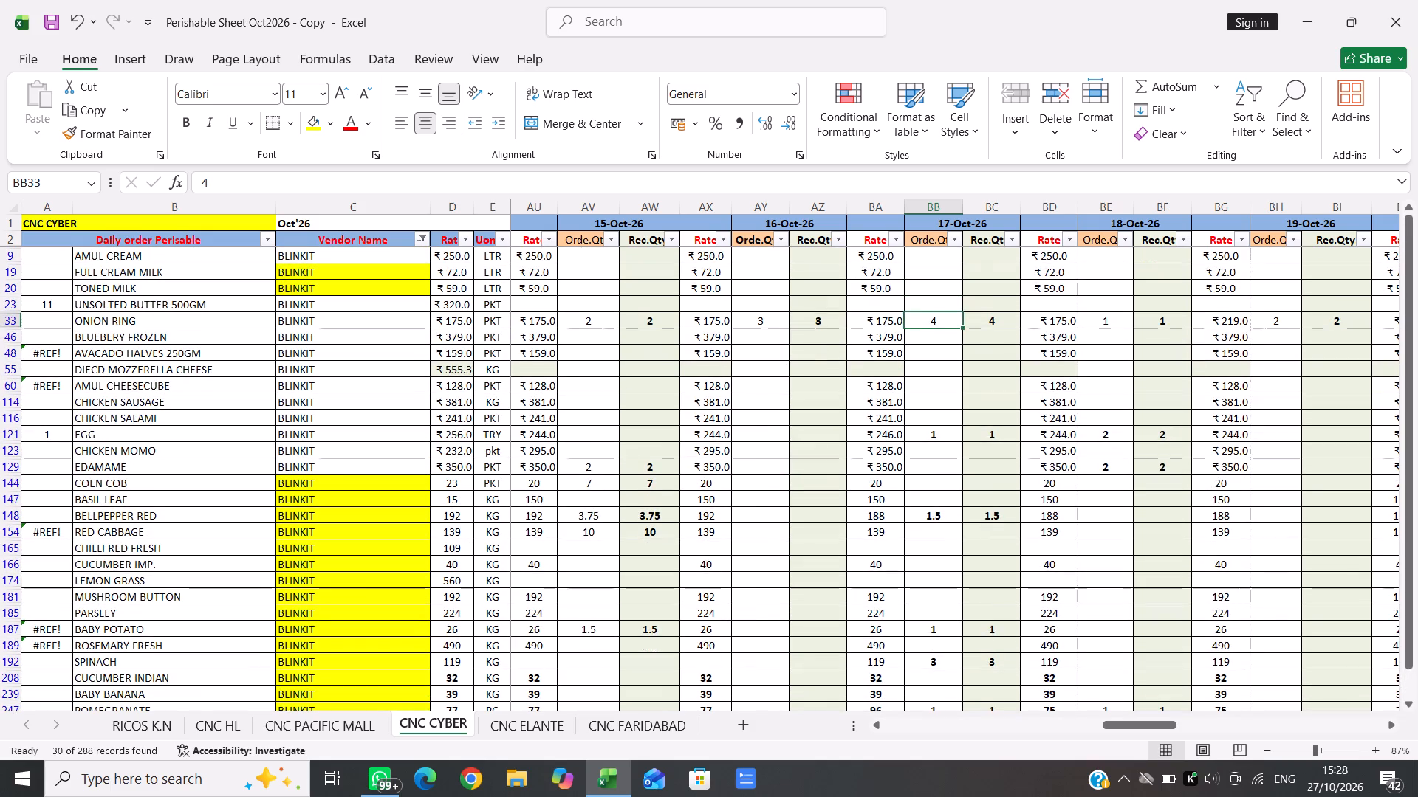
key("BackSpace")
key("BackSpace")
key("BackSpace")
type("COB")
key("Return")
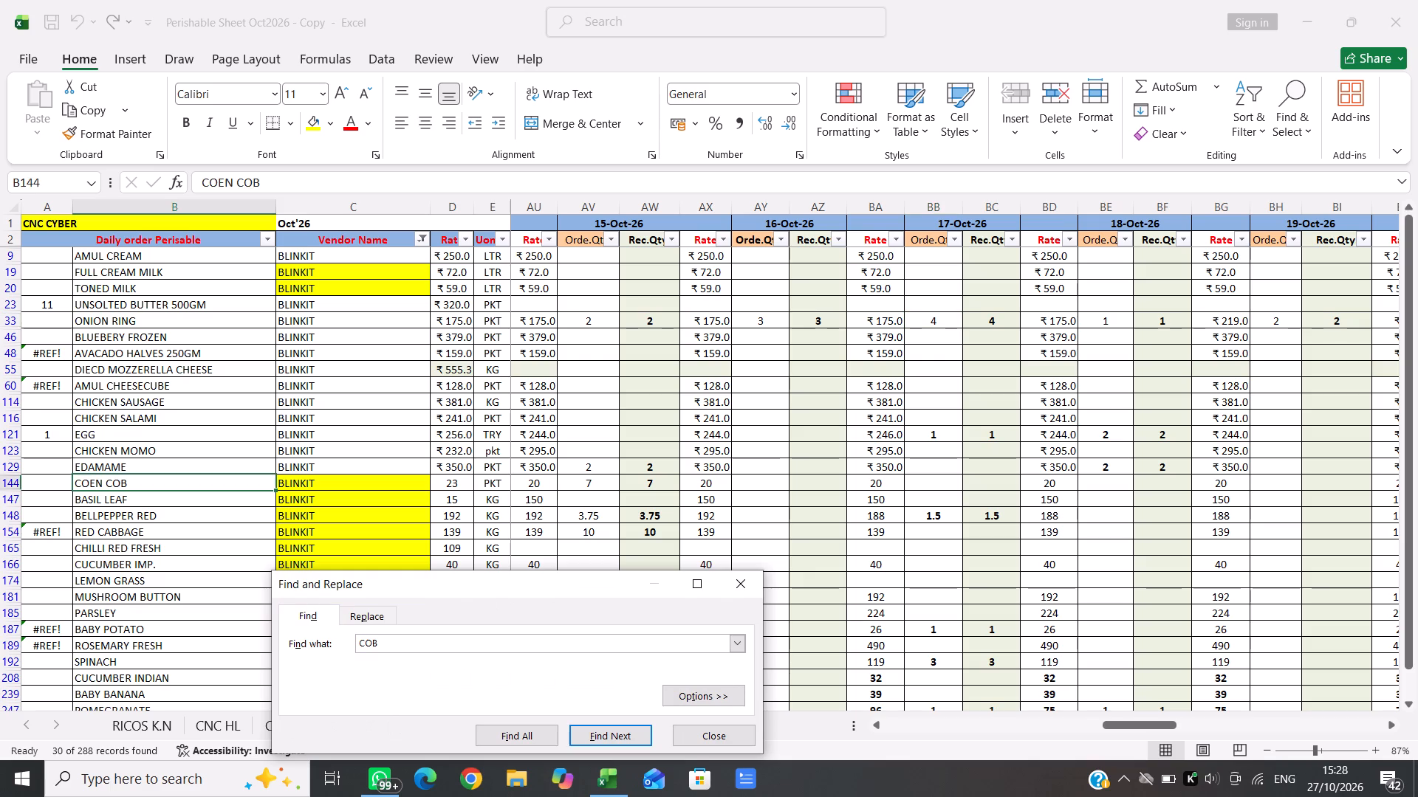
key("Return")
key("Return")
scroll(201, 421, "up", 1)
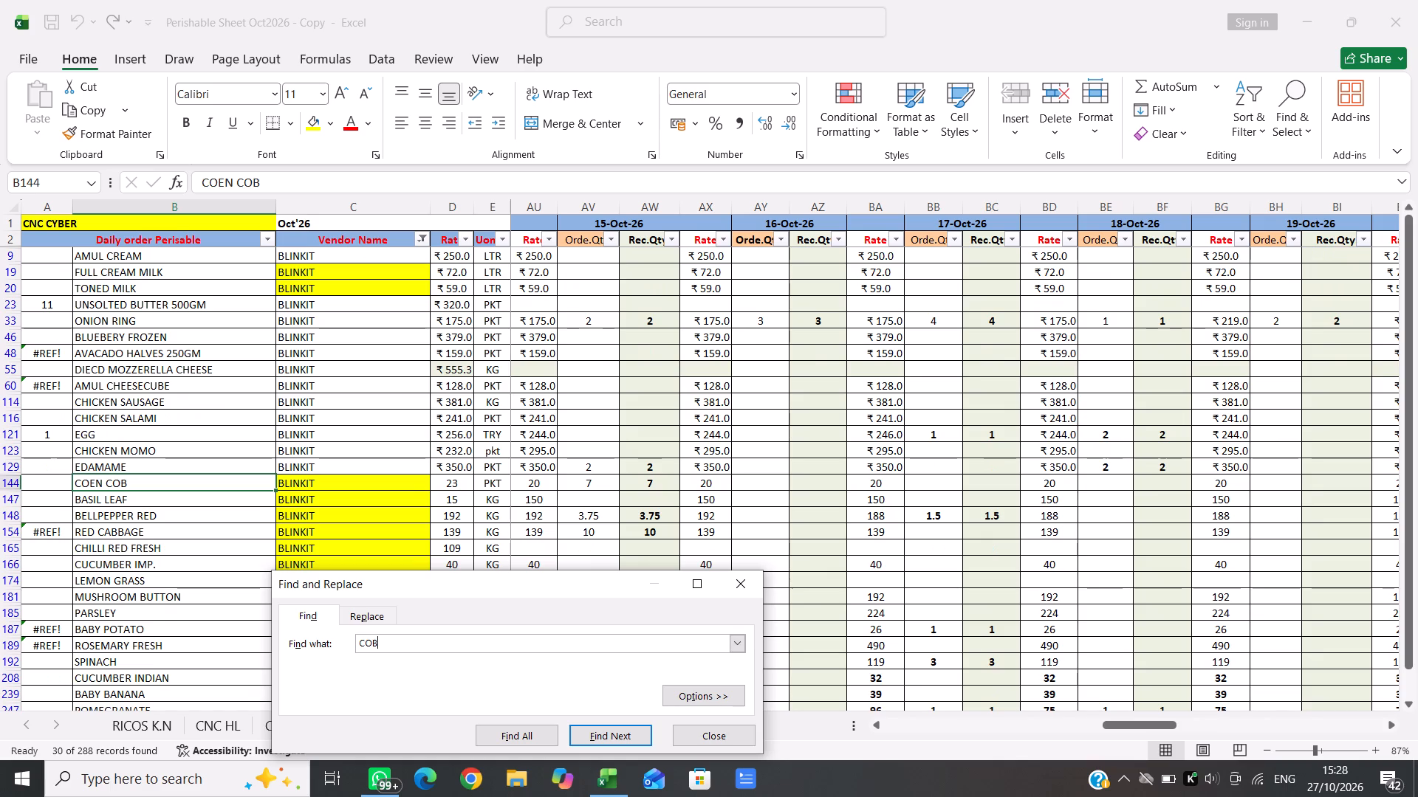
key("Return")
left_click(743, 579)
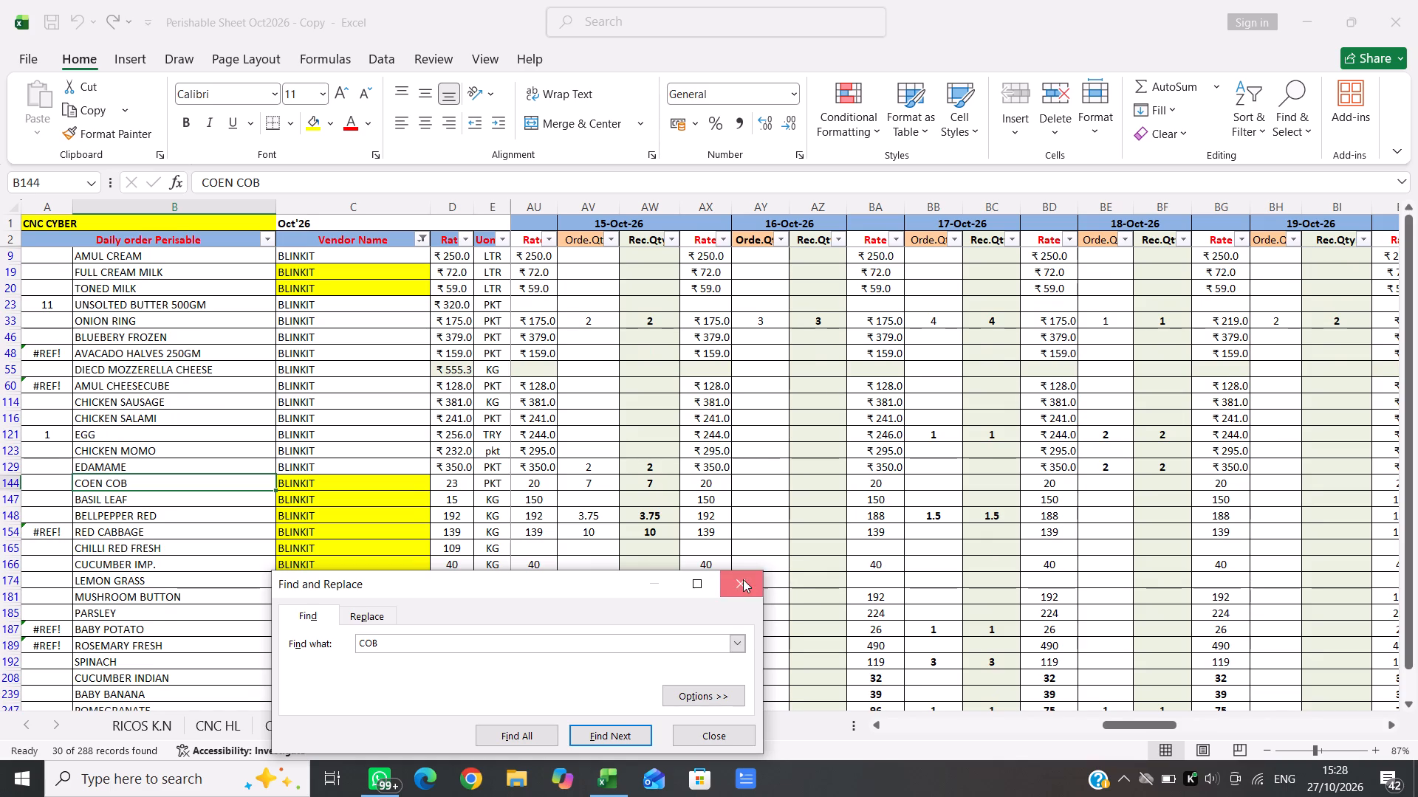
key("Right")
key("Right")
key("Right")
key("Right")
key("Right")
scroll(743, 579, "left", 1)
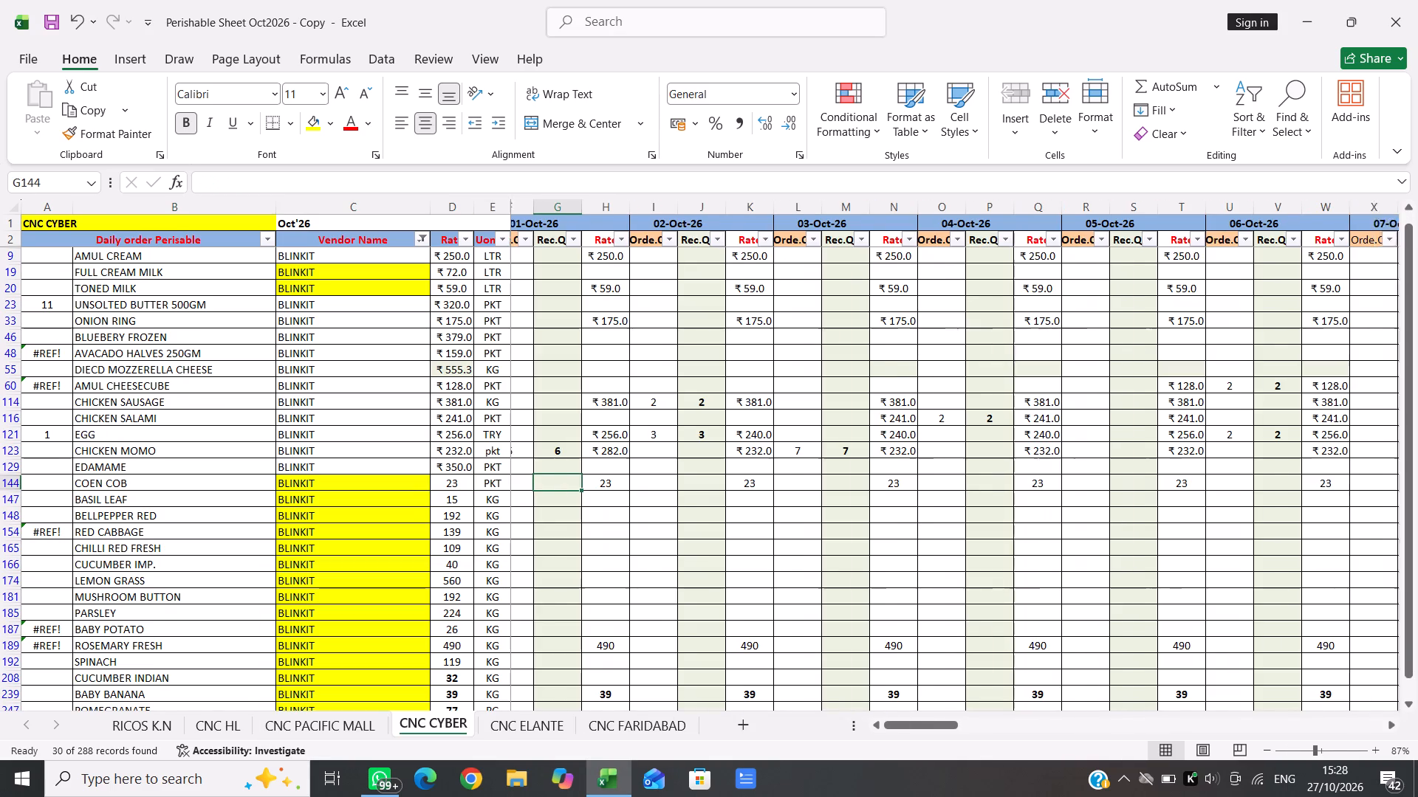
scroll(743, 579, "left", 5)
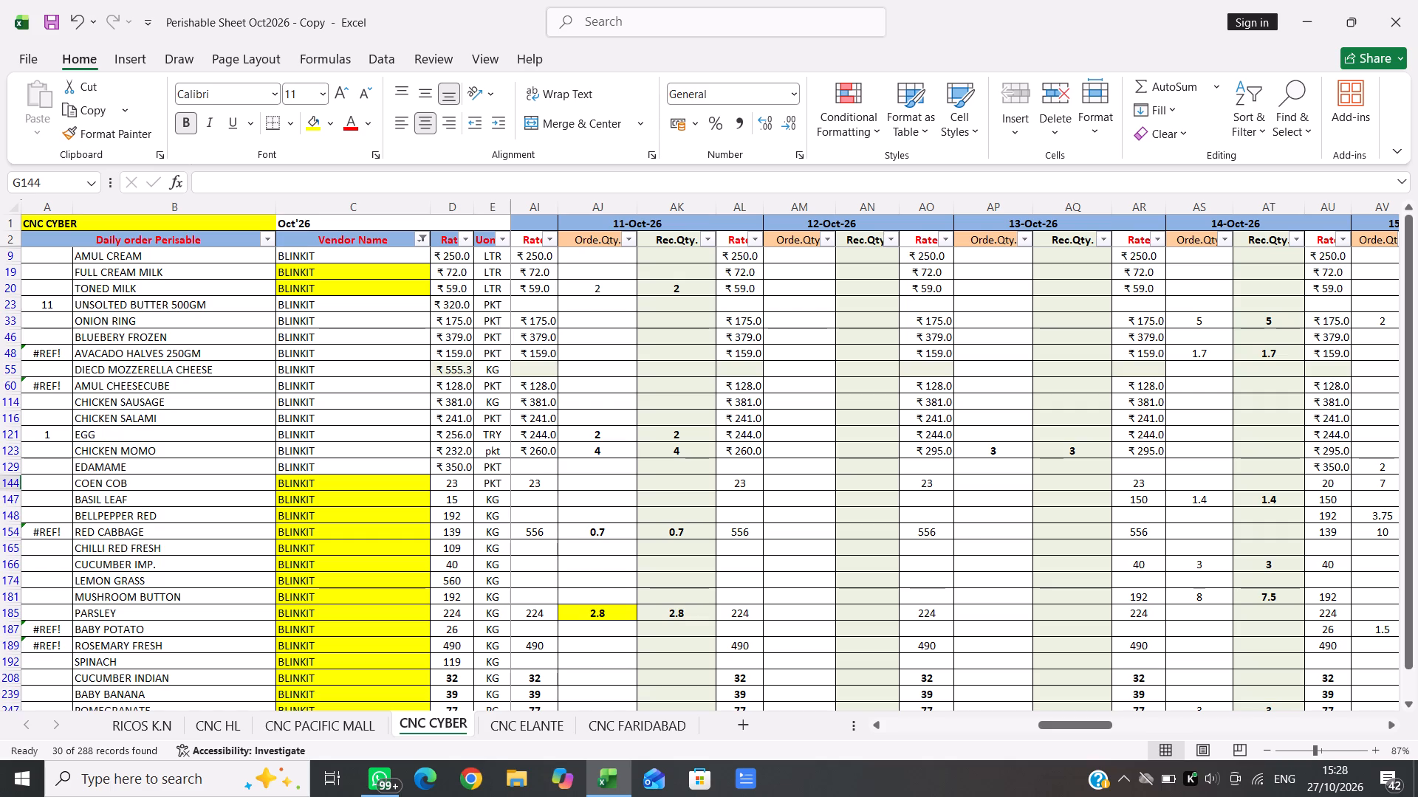
Search the sheet for RED C and check the Red Cabbage quantities and rates from 11-Oct-26 through the 15-Oct-26 to 18-Oct-26 columns.
key("ctrl+f")
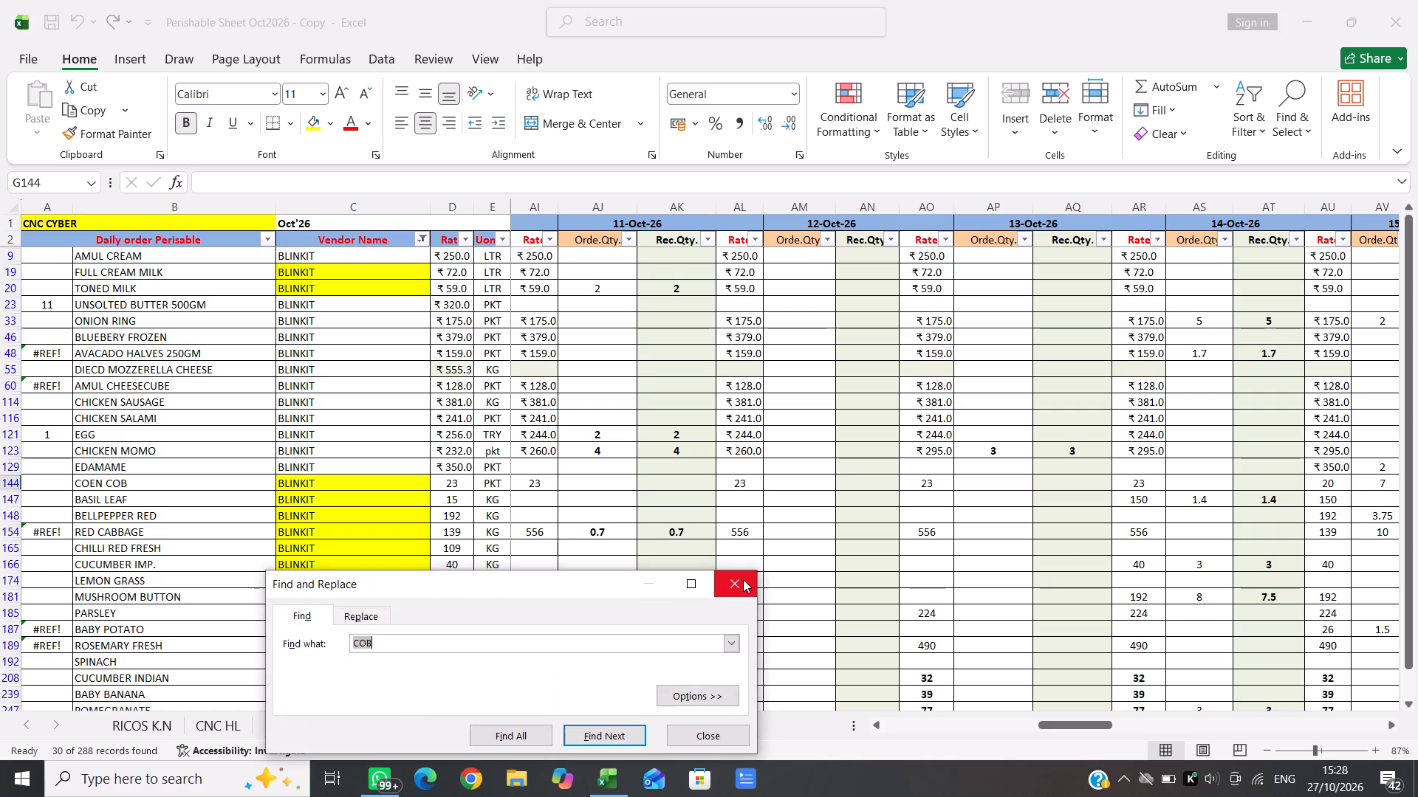
key("BackSpace")
key("BackSpace")
type("RED C")
key("Return")
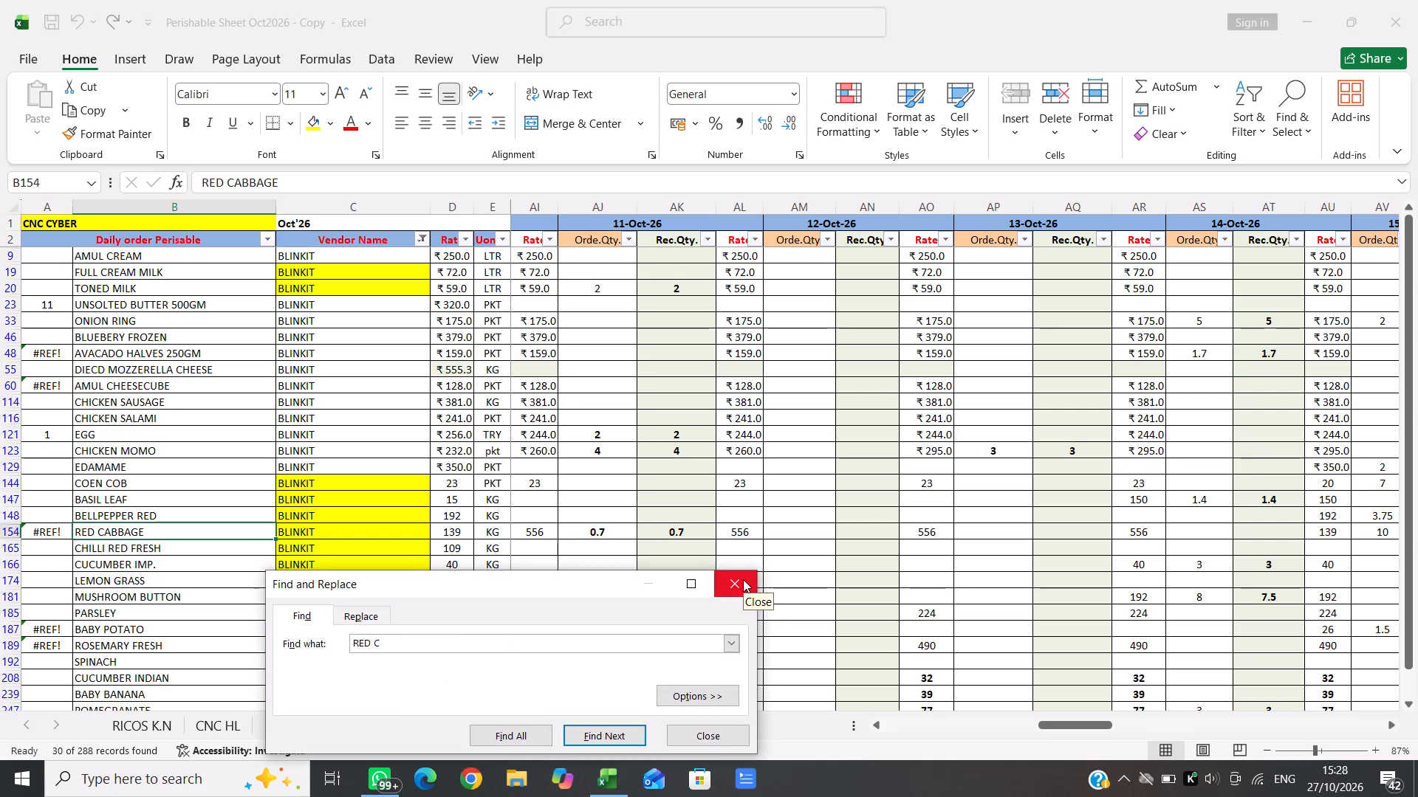
left_click(743, 579)
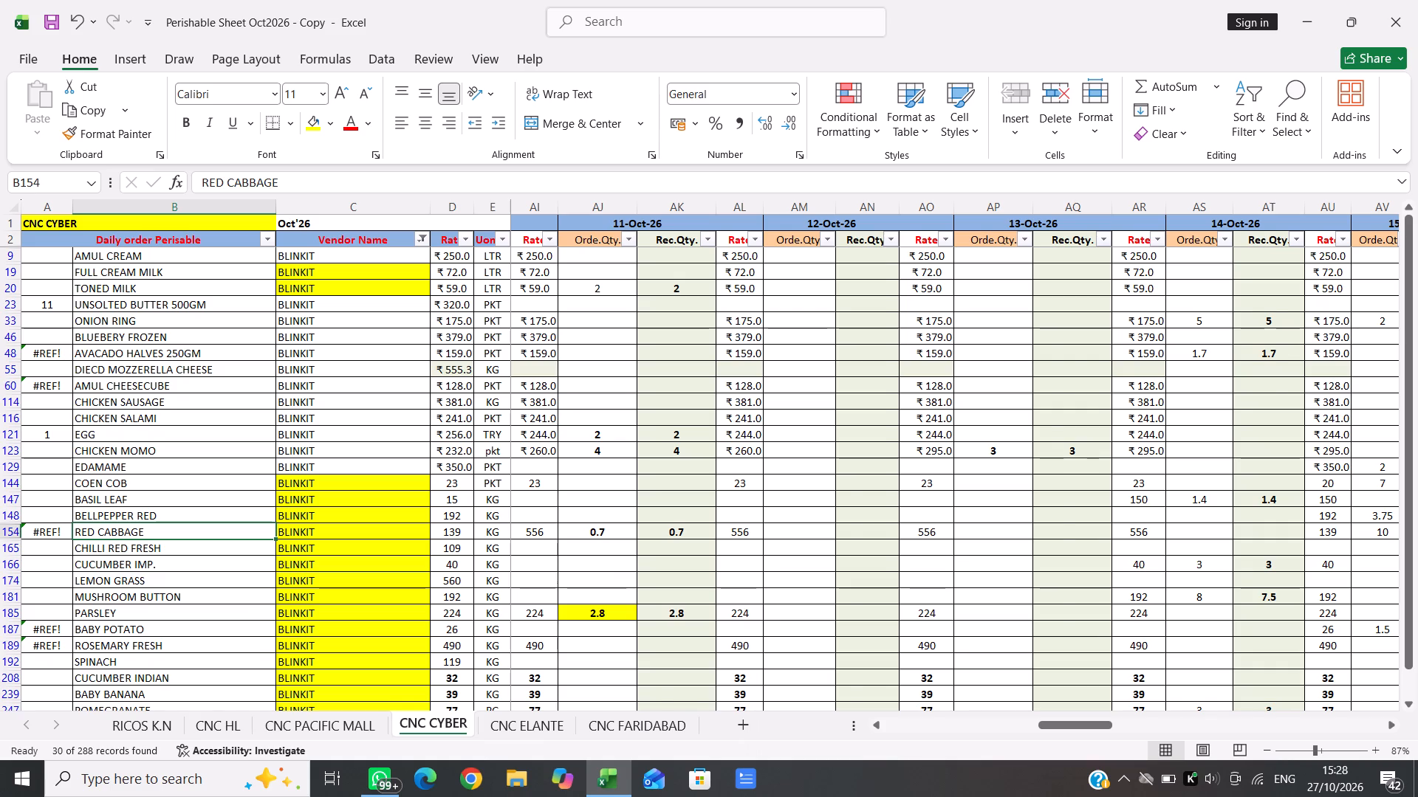
scroll(743, 579, "left", 5)
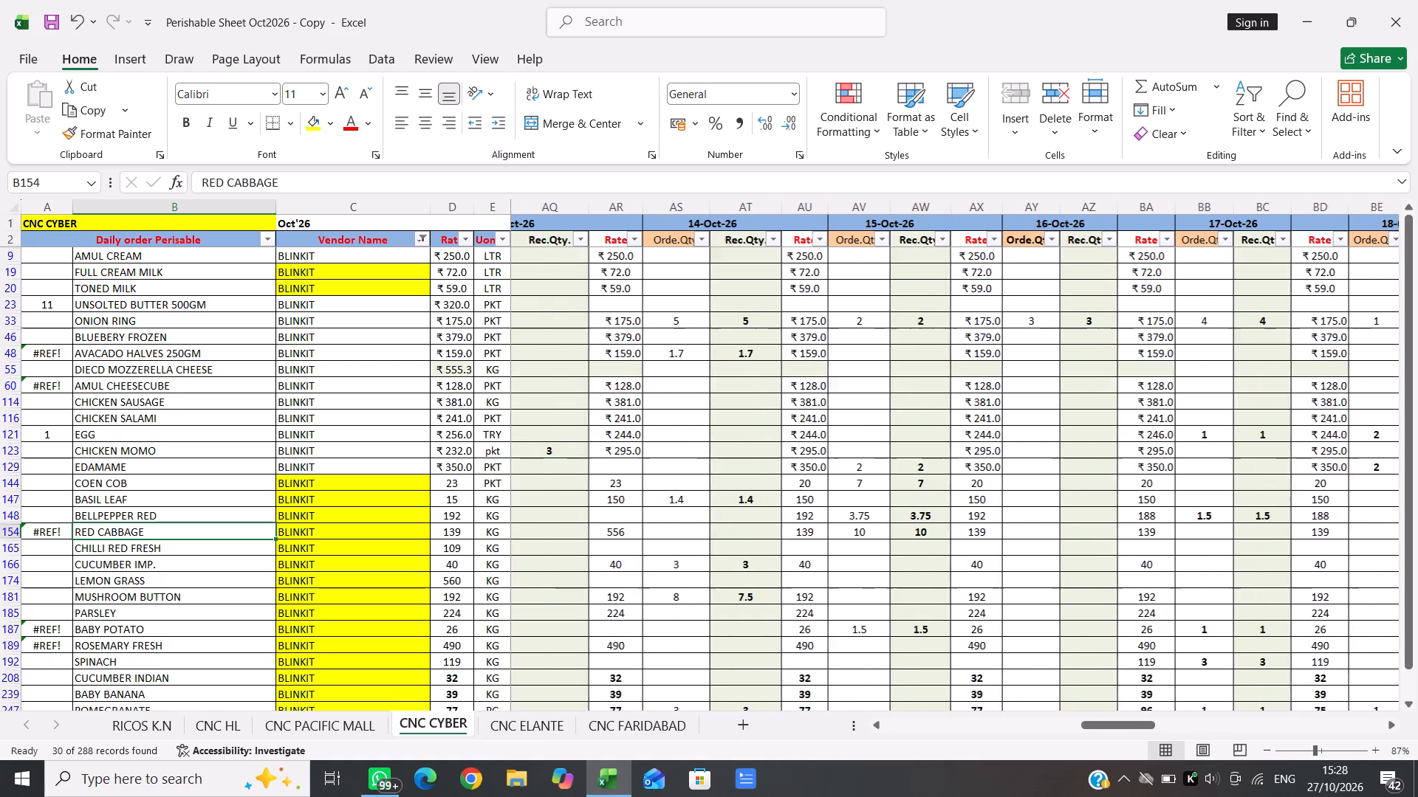
scroll(743, 579, "left", 2)
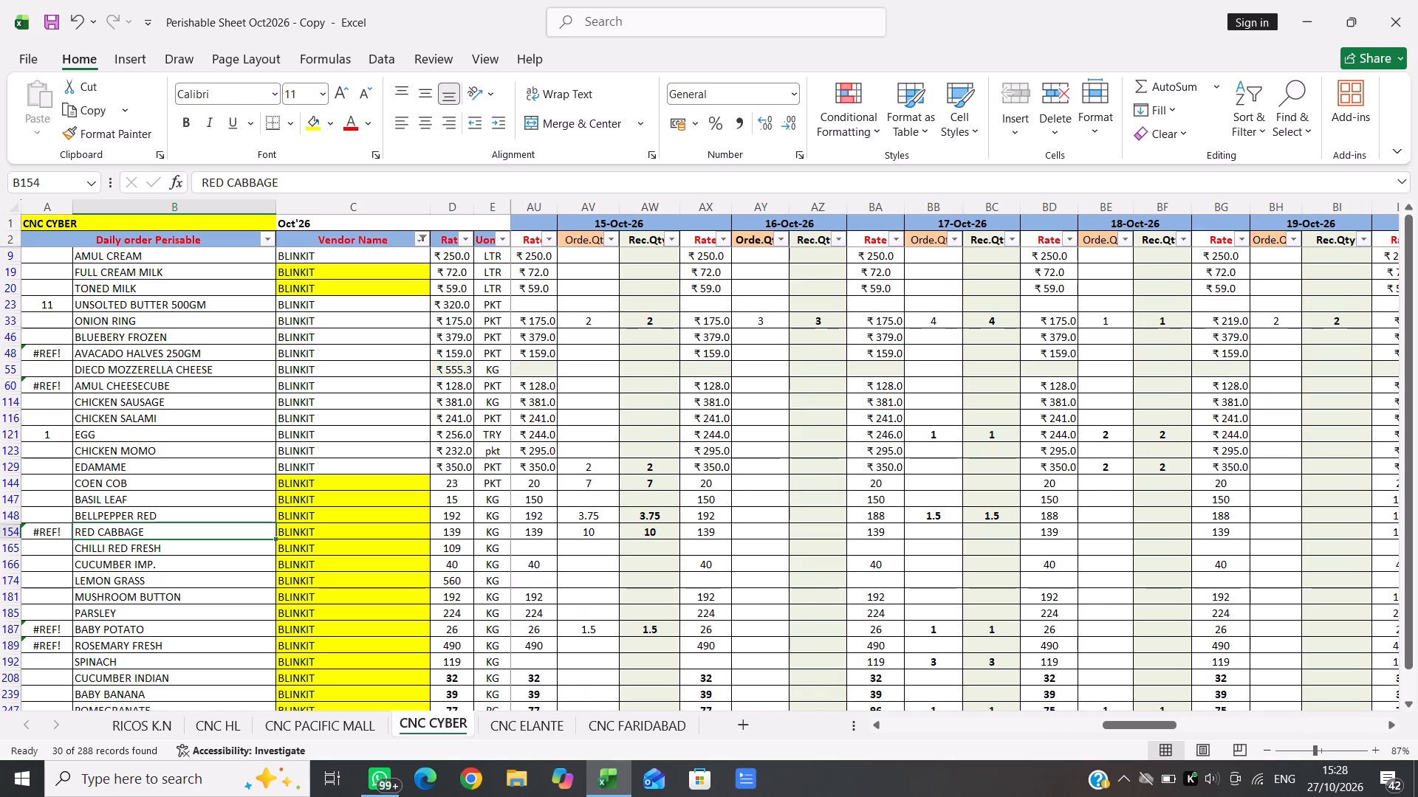
left_click(497, 528)
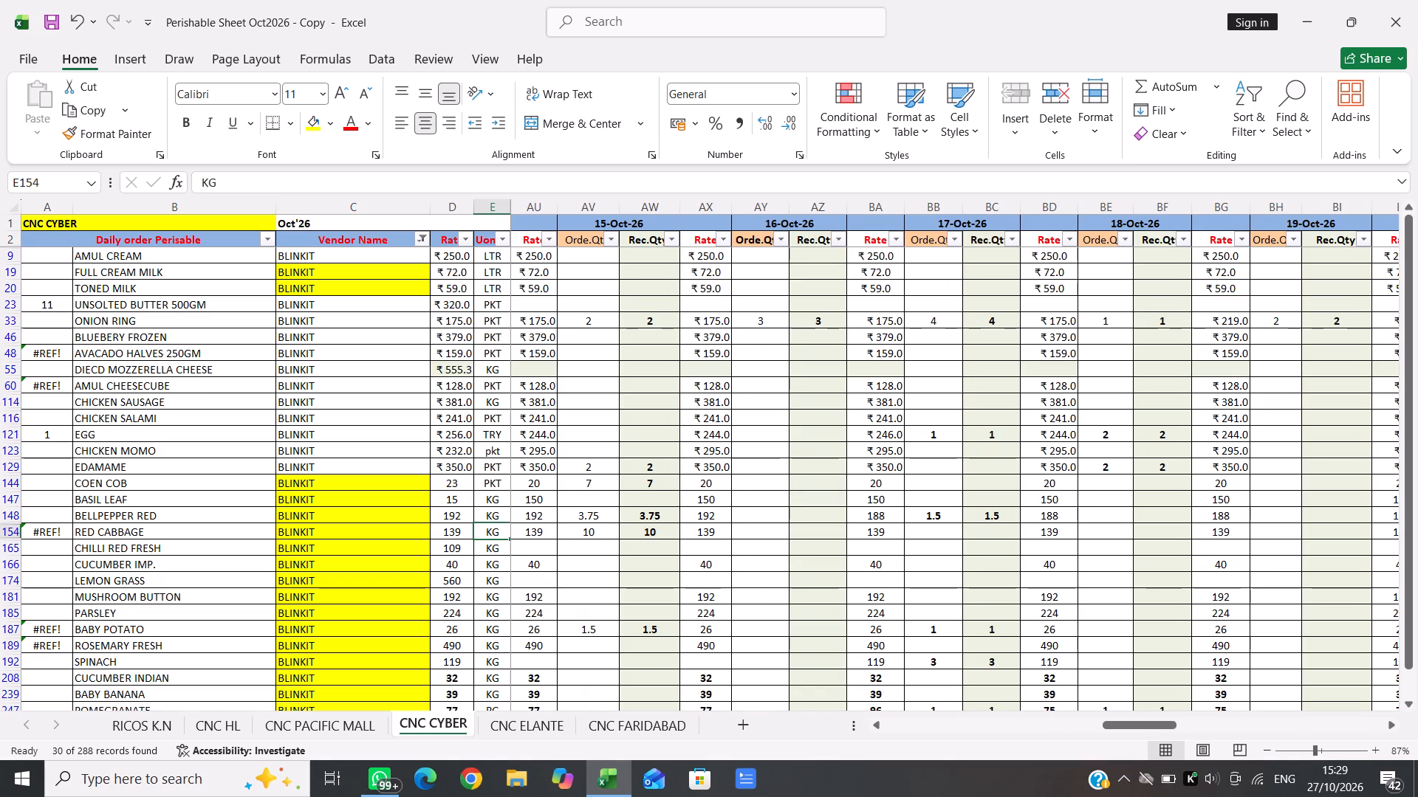
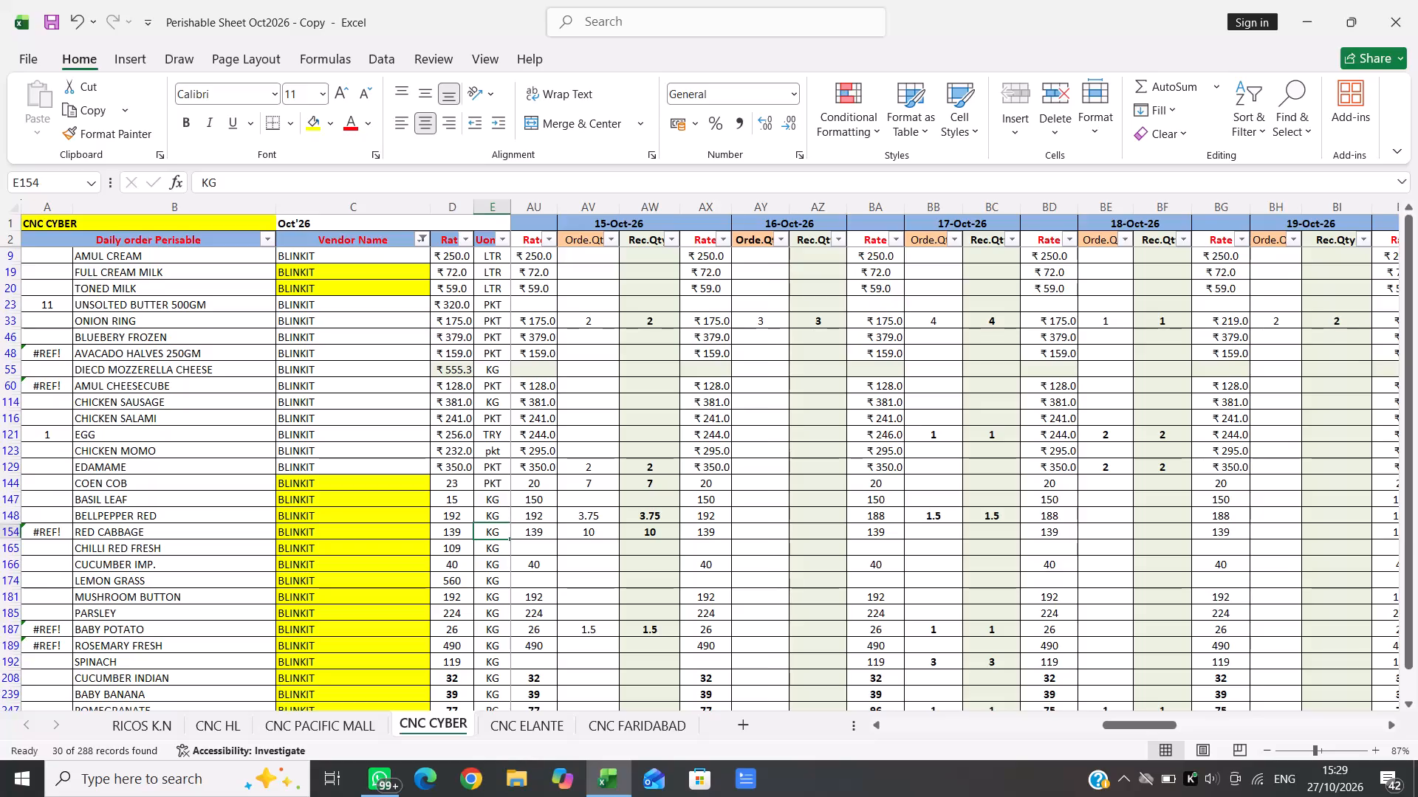
Set both the ordered and received quantities of Red Cabbage for 15-Oct-26 to 12.
left_click(538, 531)
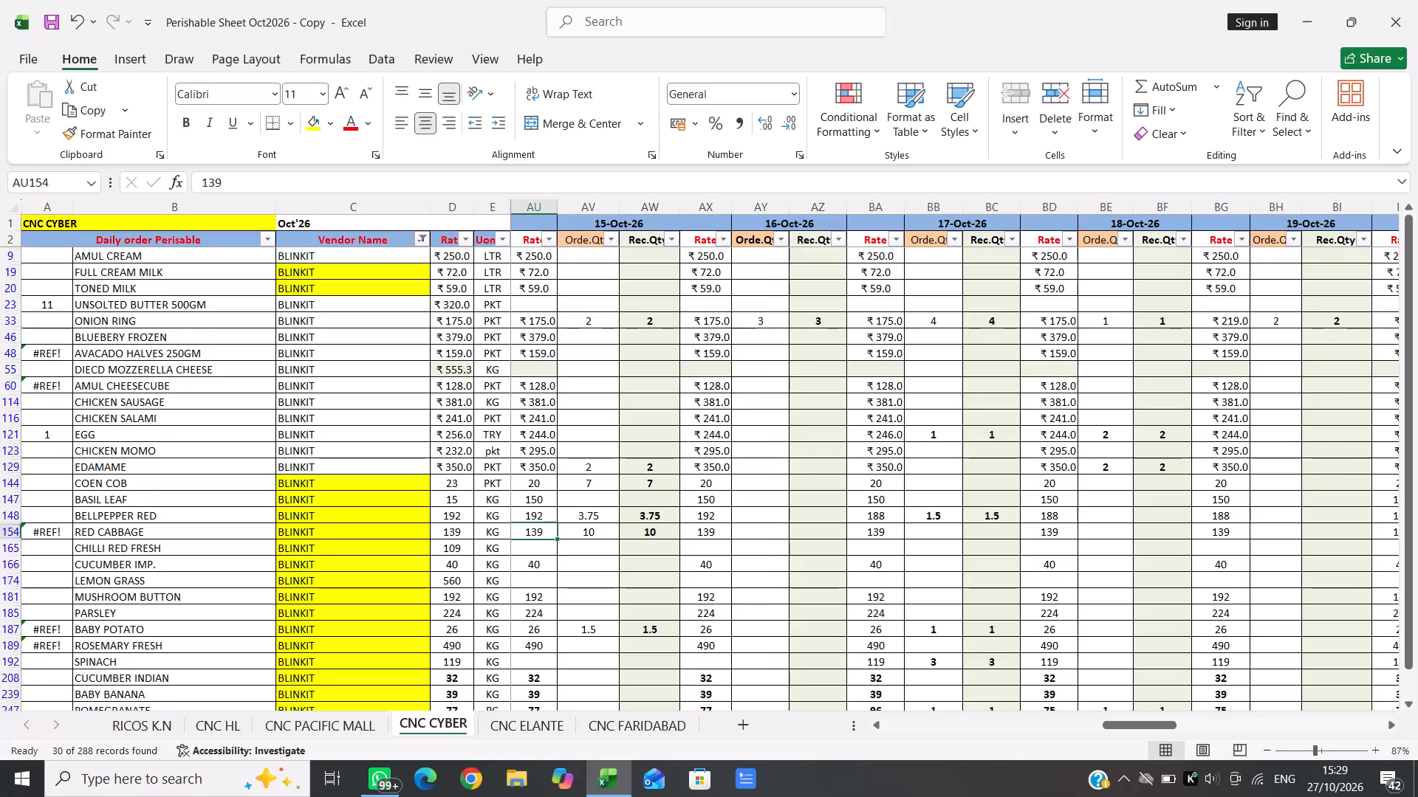
left_click(592, 535)
type("12")
key("Right")
type("12")
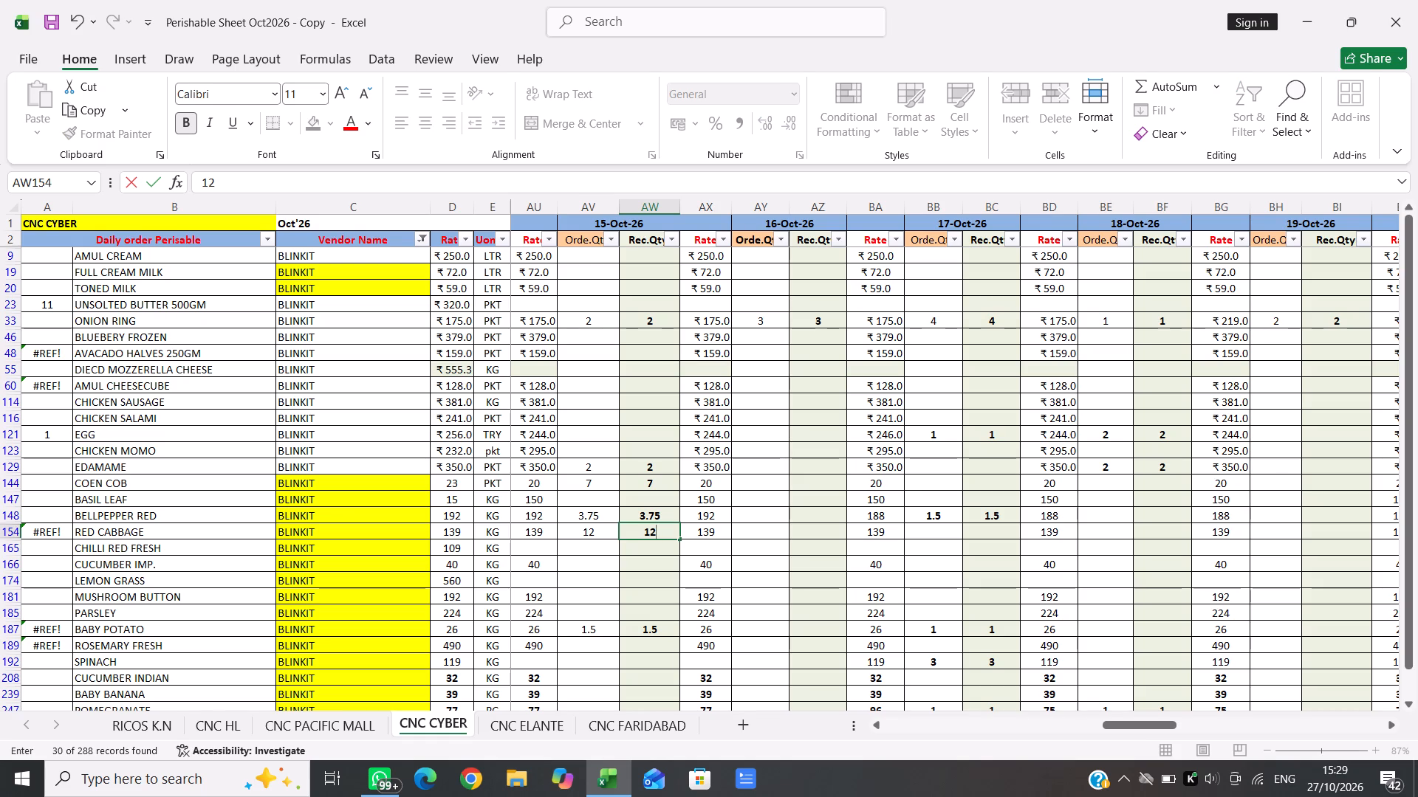
Search the sheet for BELL and check the Bellpepper Red rate for 15-Oct-26, along with the Edamame rate.
key("ctrl+f")
key("BackSpace")
key("BackSpace")
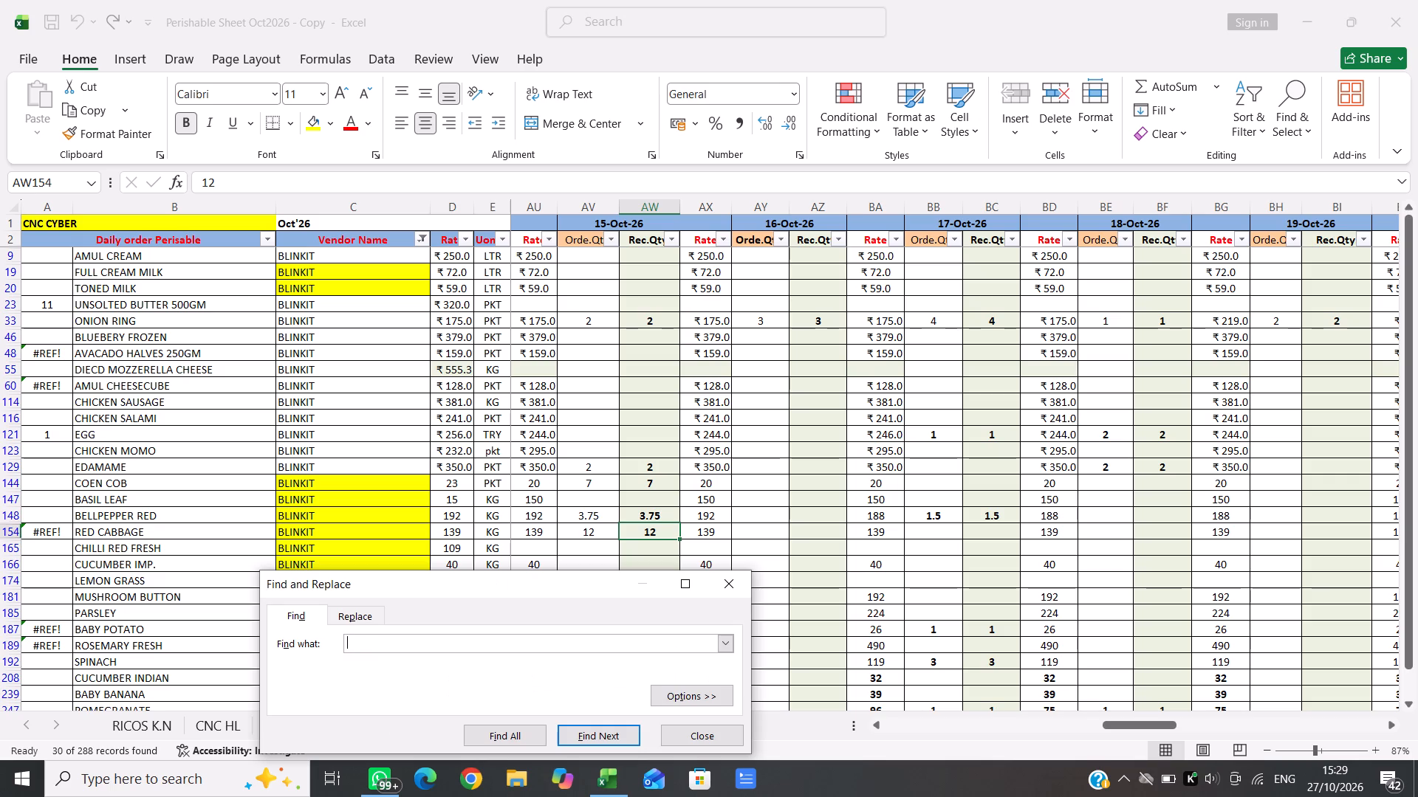
key("BackSpace")
key("BackSpace")
type("BELL")
key("Return")
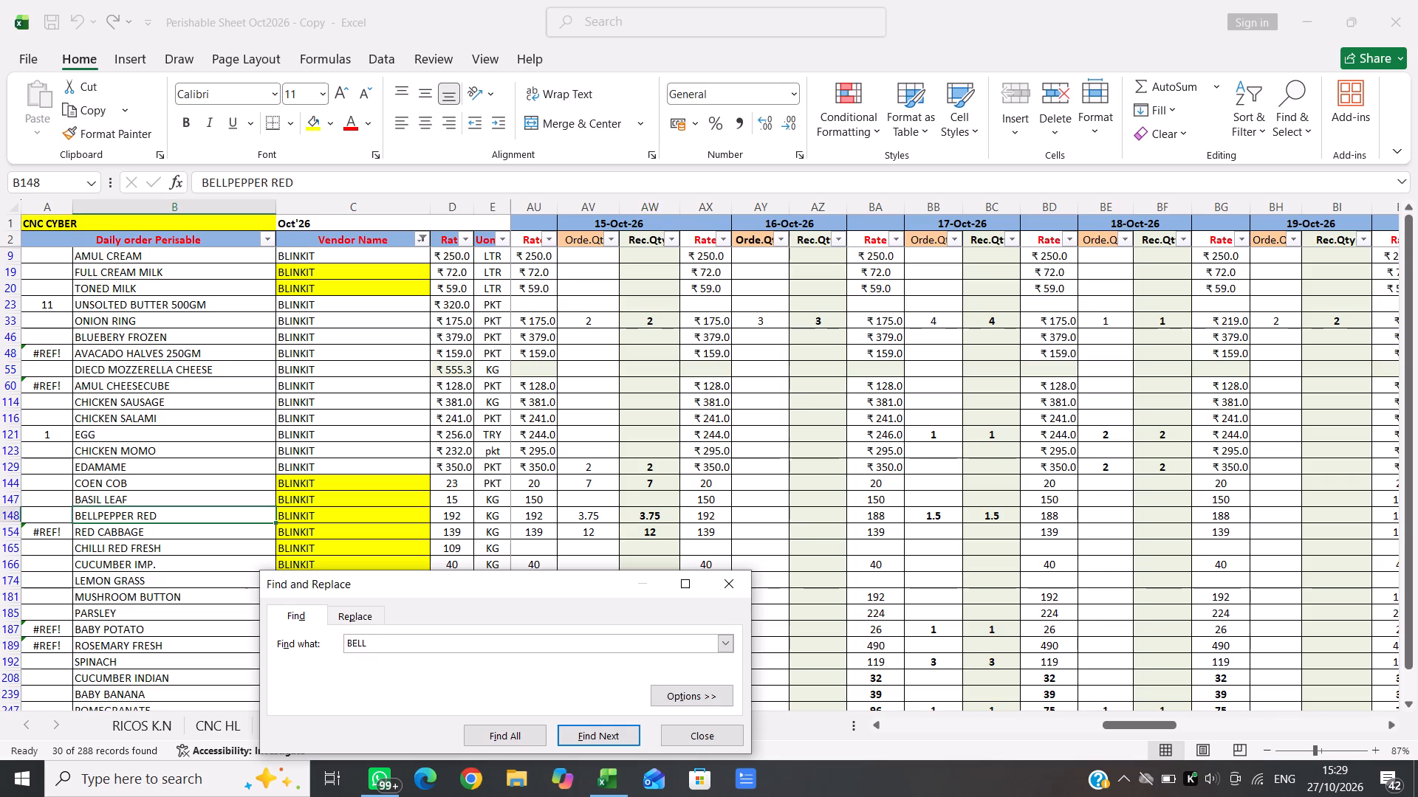
left_click(739, 581)
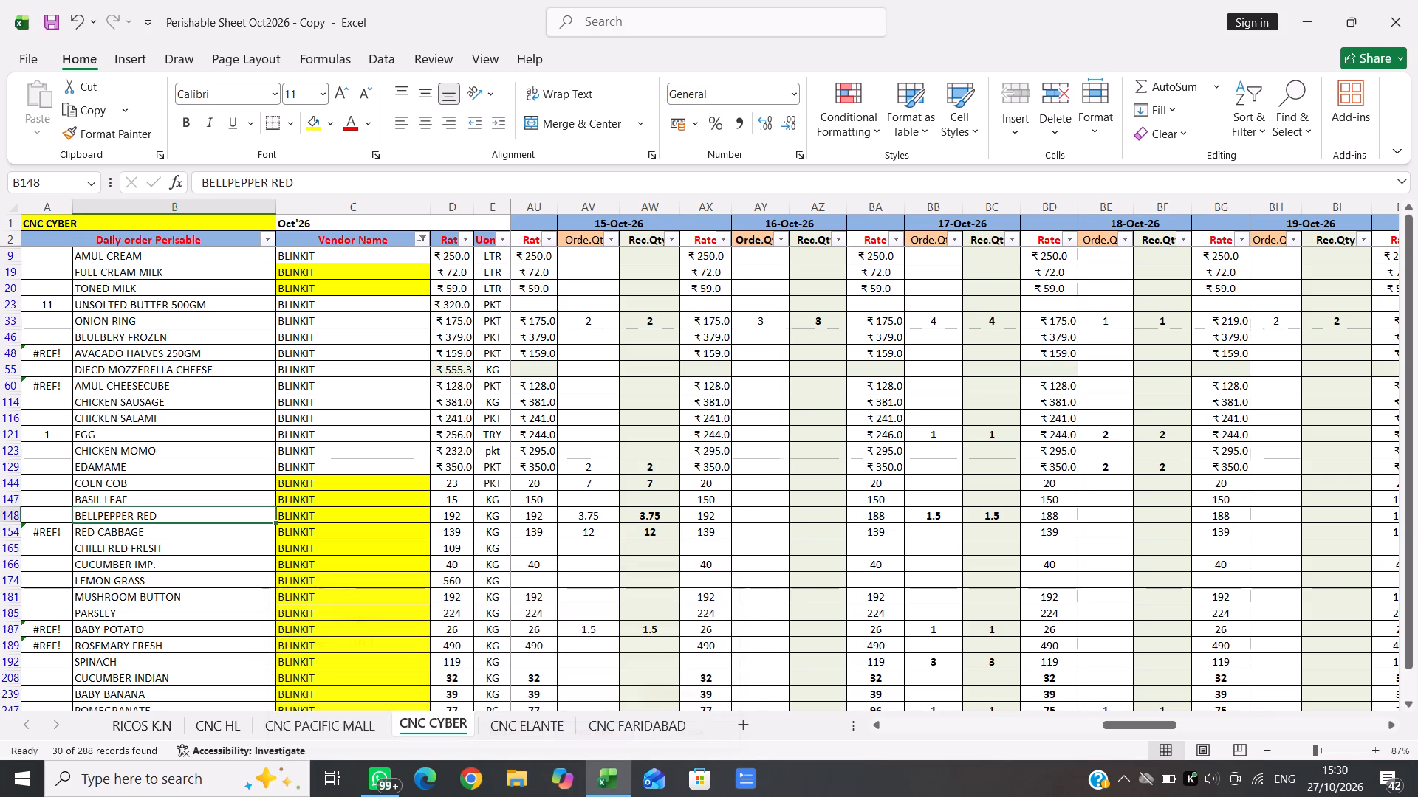
left_click(536, 517)
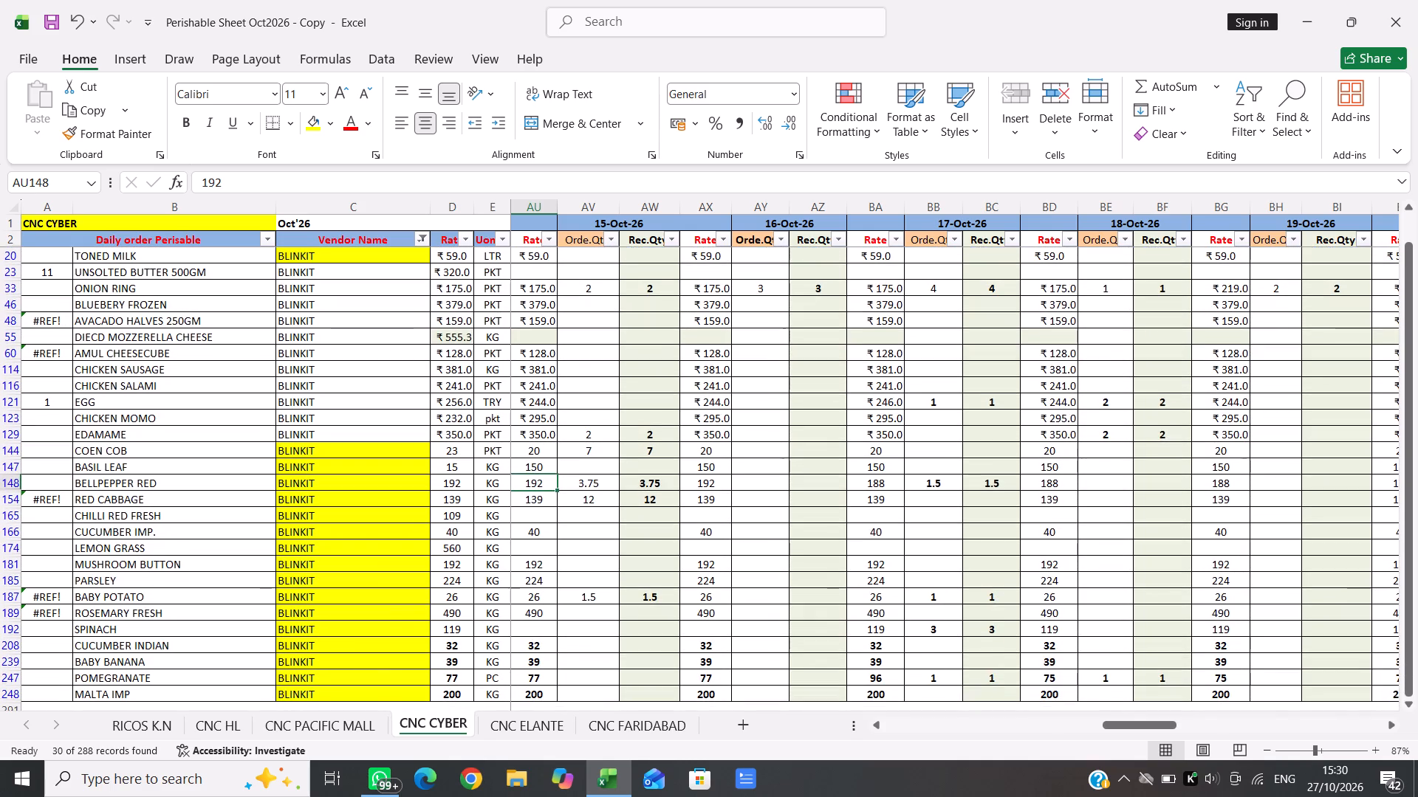
left_click(537, 432)
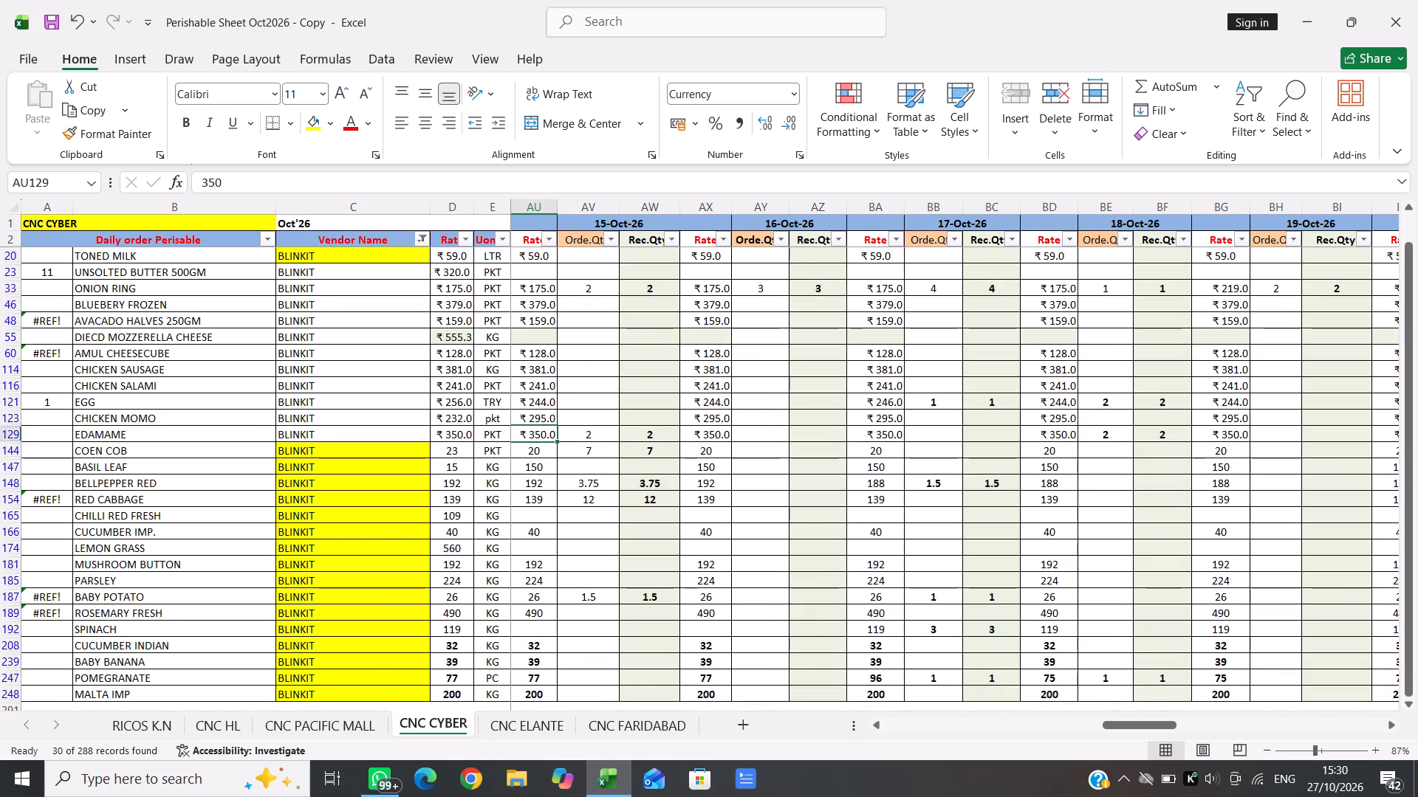
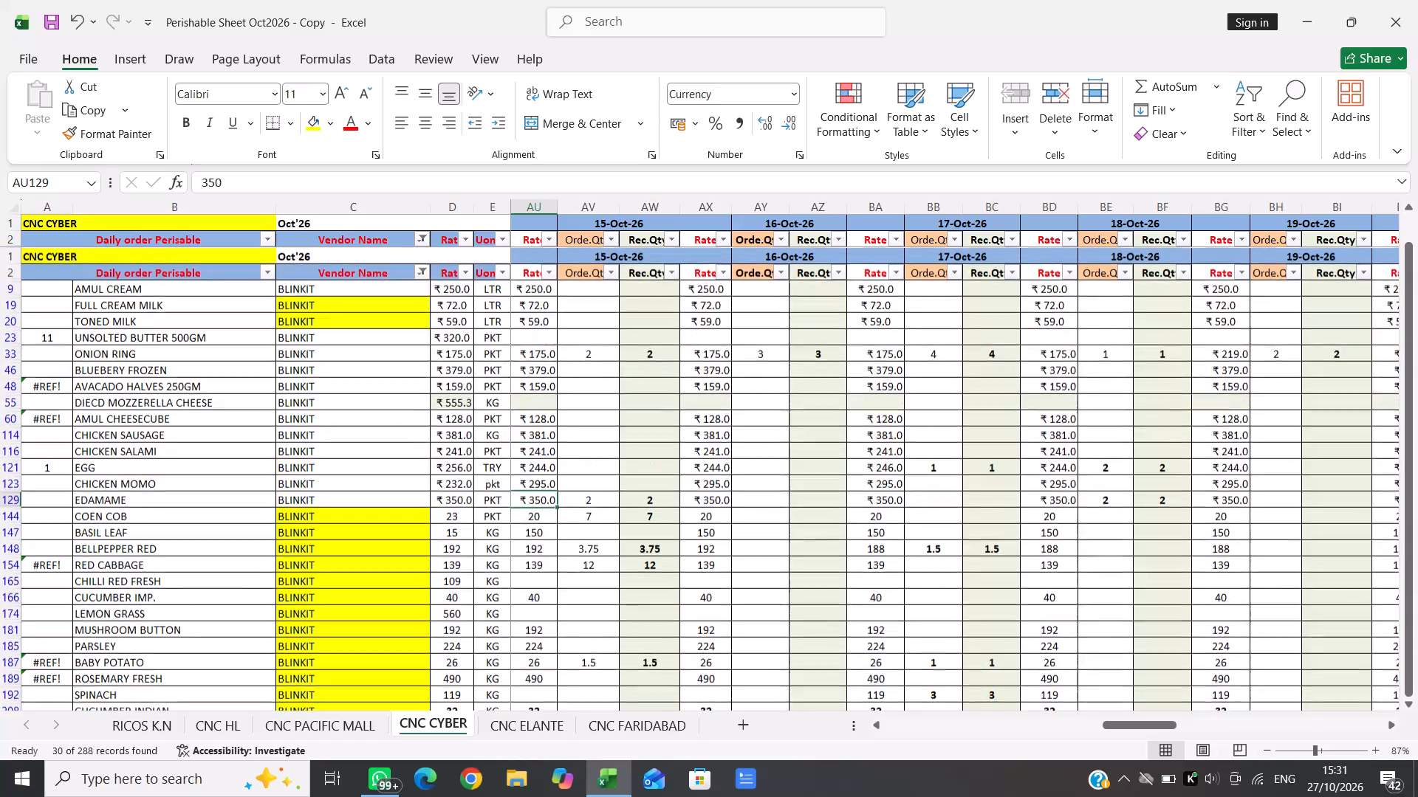
Review the Blinkit entries for 14-Oct-26 and check the Avacado Halves 250GM rate for that date.
scroll(493, 434, "right", 2)
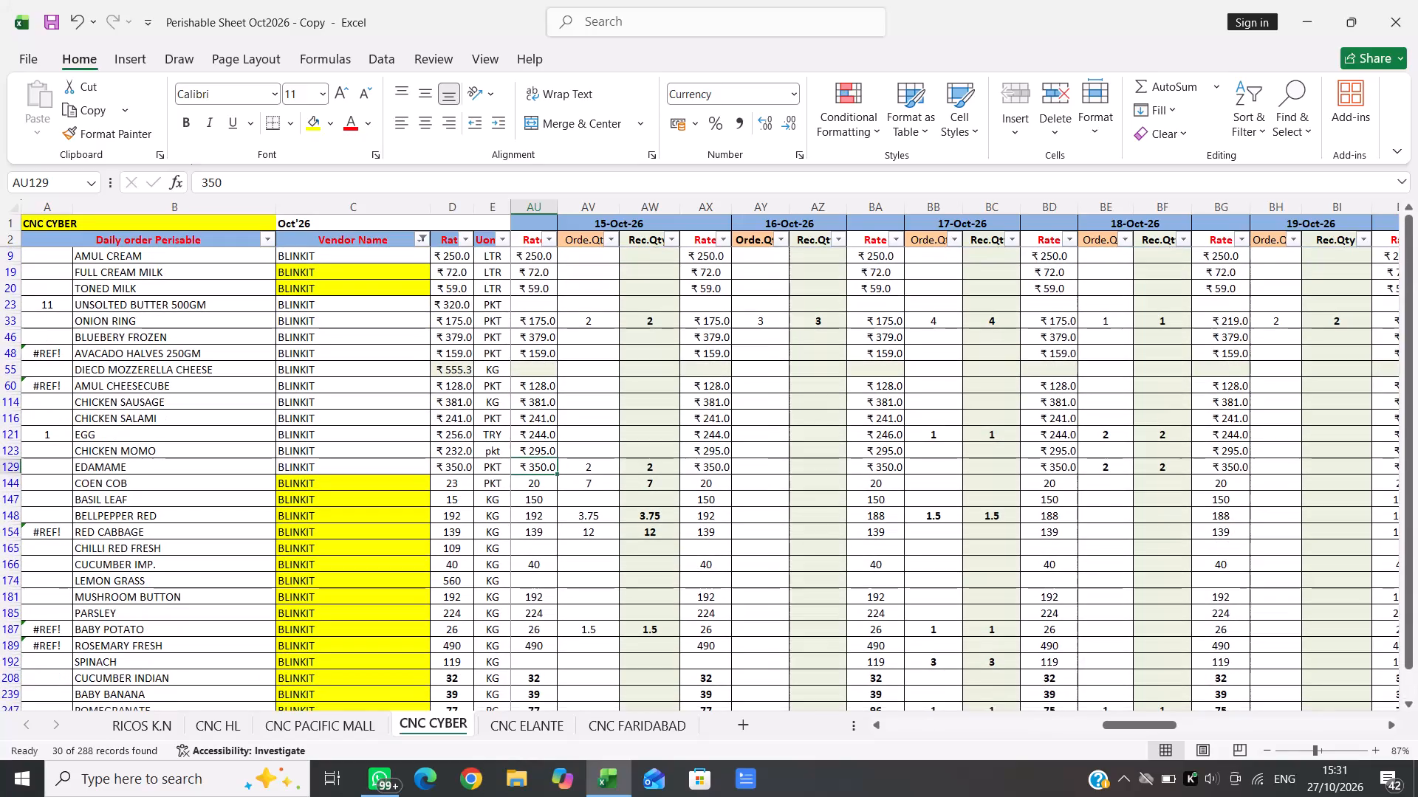
scroll(665, 424, "right", 2)
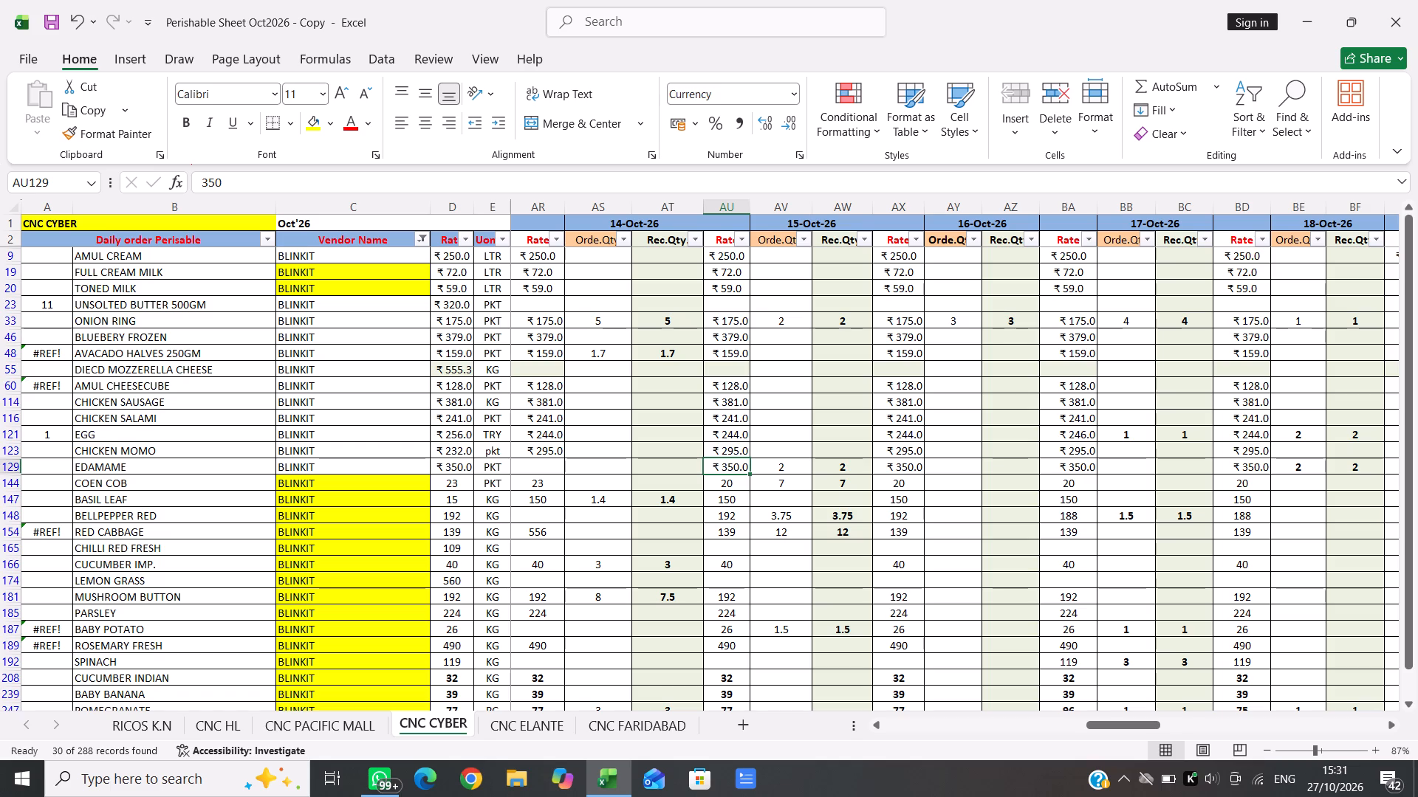
scroll(651, 325, "down", 1)
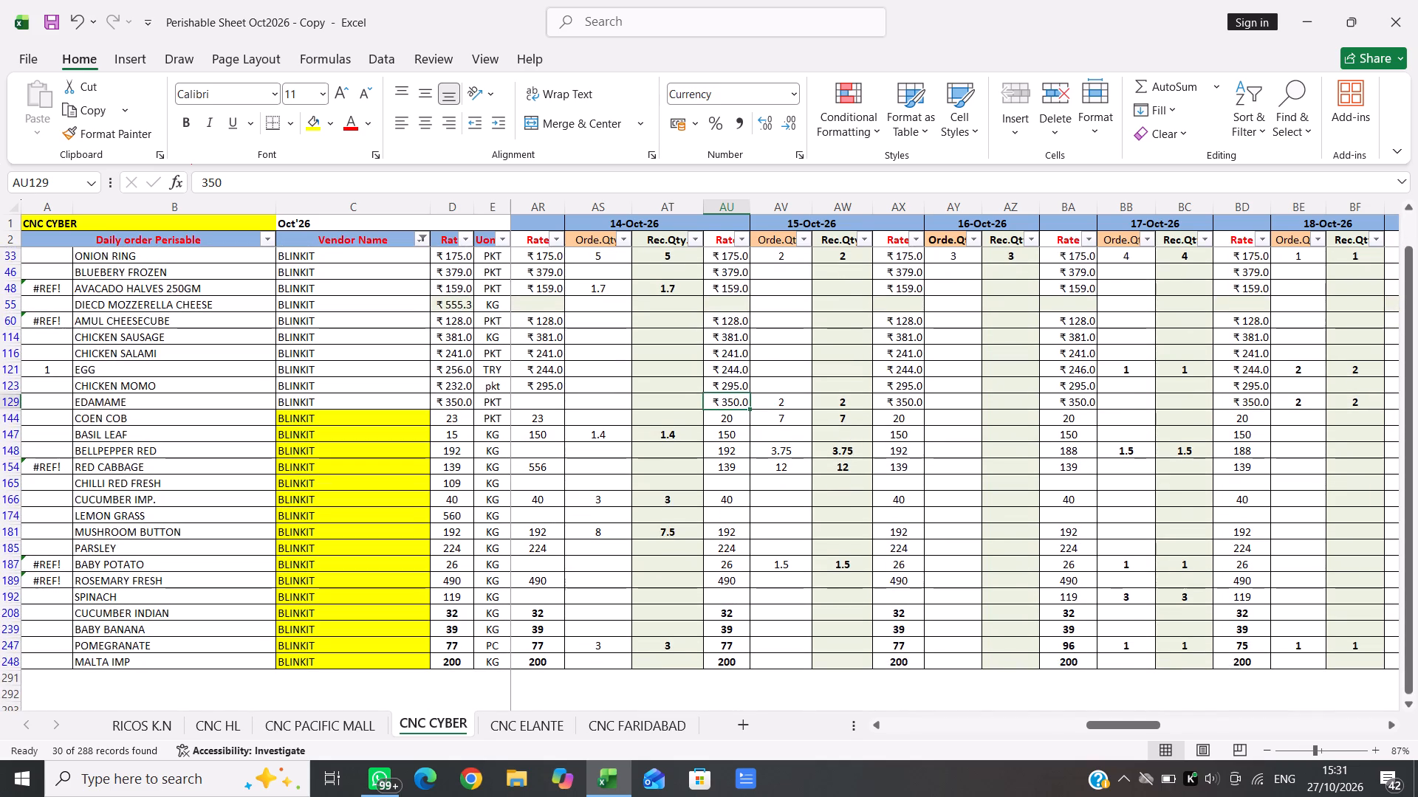
scroll(651, 325, "down", 1)
scroll(651, 325, "up", 1)
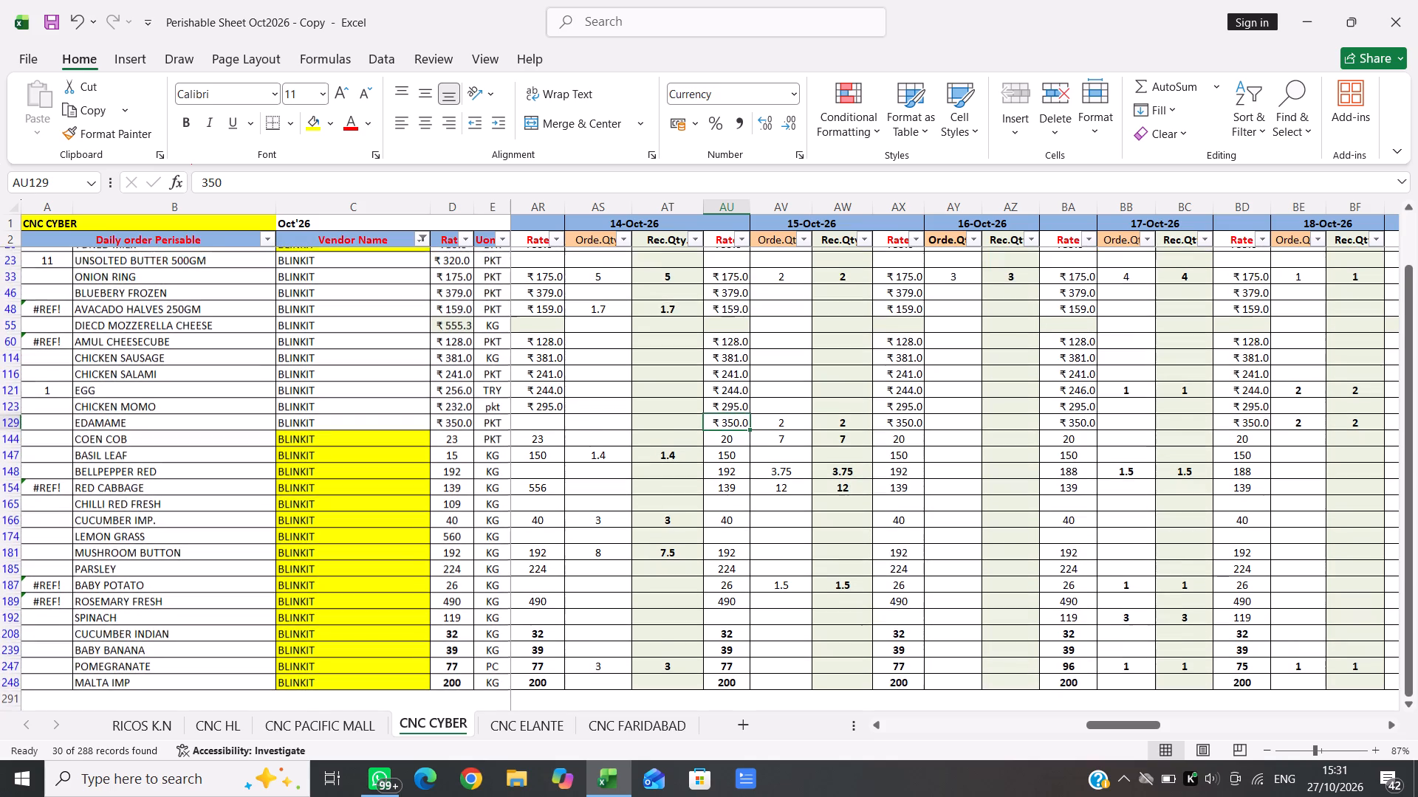
scroll(651, 325, "up", 1)
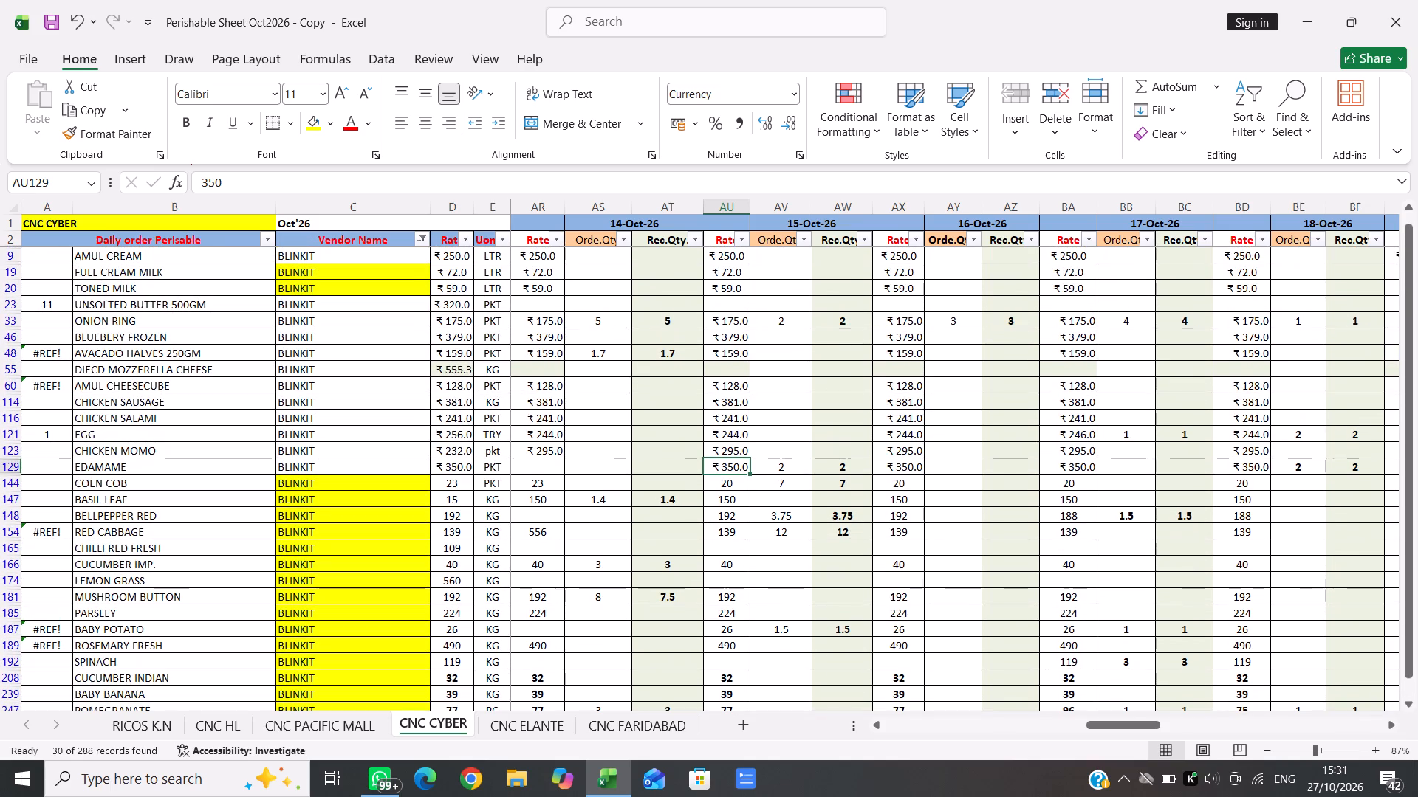
left_click(552, 354)
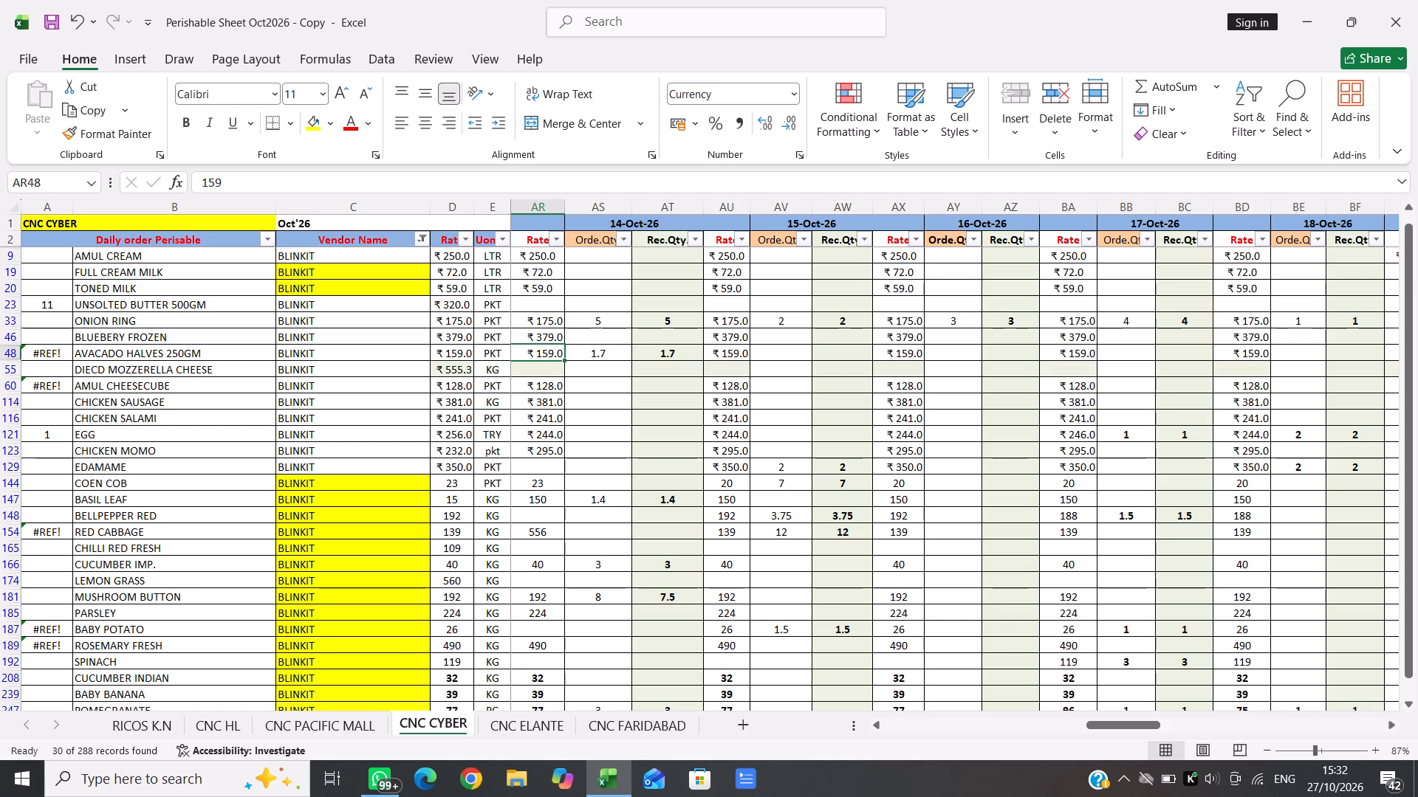
Search the sheet for BASIL and check the Basil Leaf rate for 14-Oct-26.
key("ctrl+f")
key("BackSpace")
key("BackSpace")
key("BackSpace")
type("BASIL")
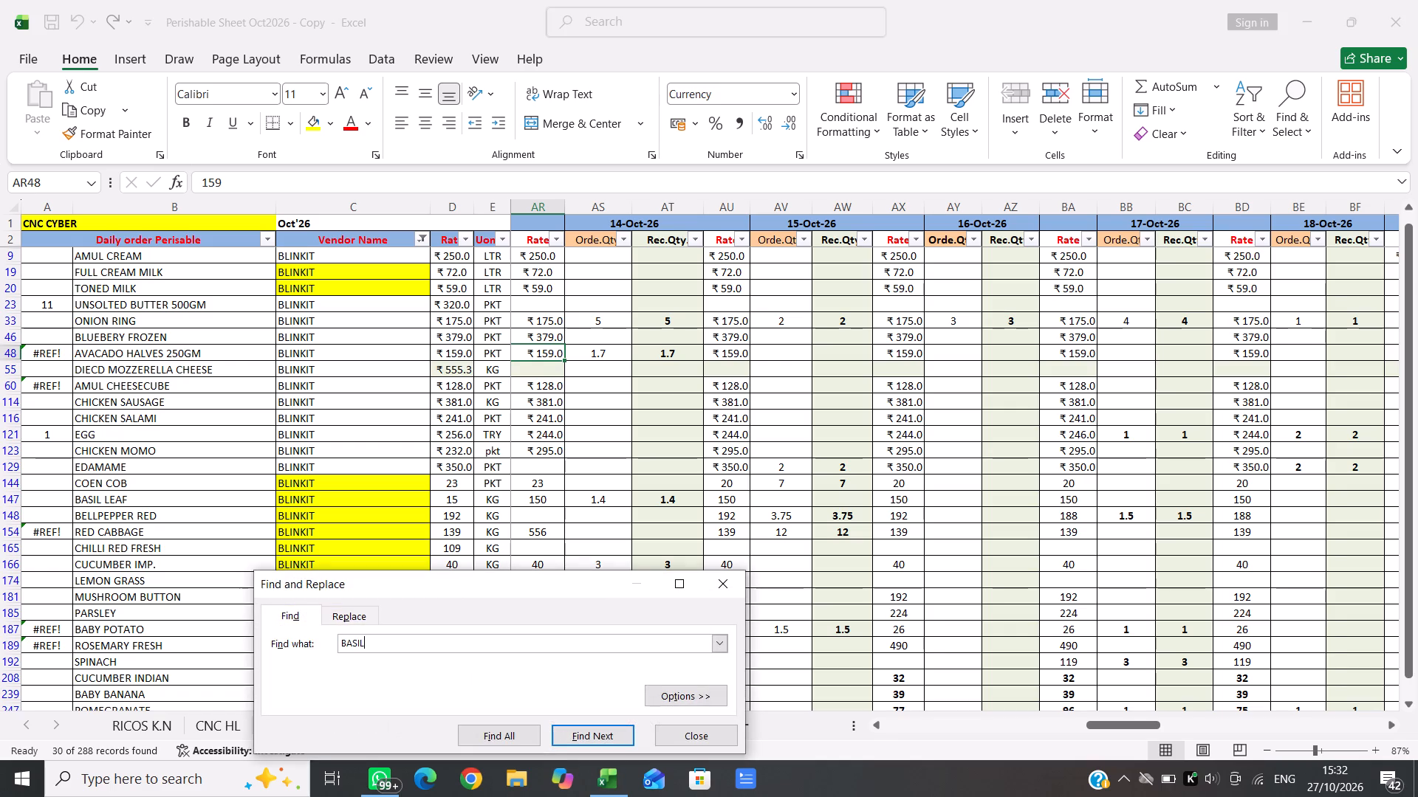
key("Return")
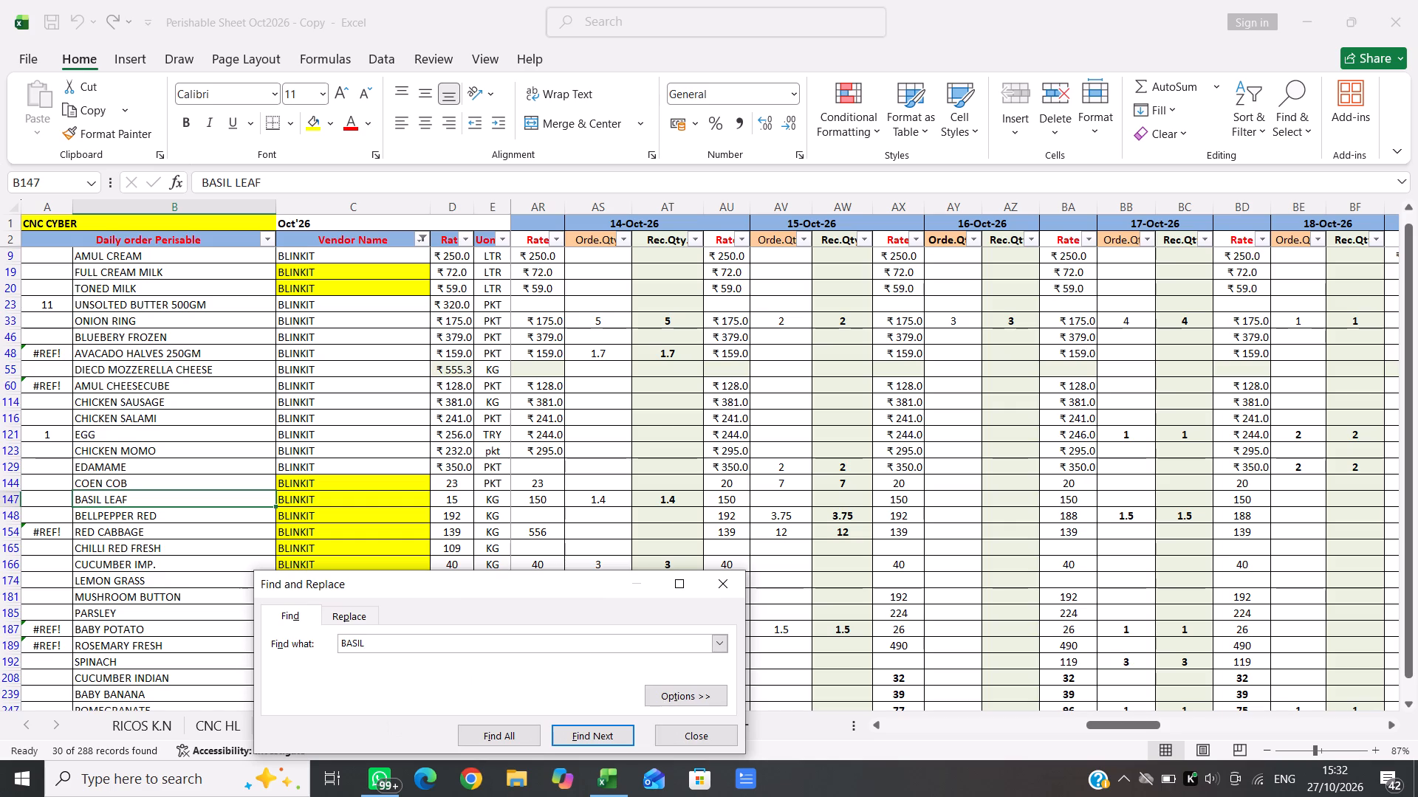
left_click(720, 584)
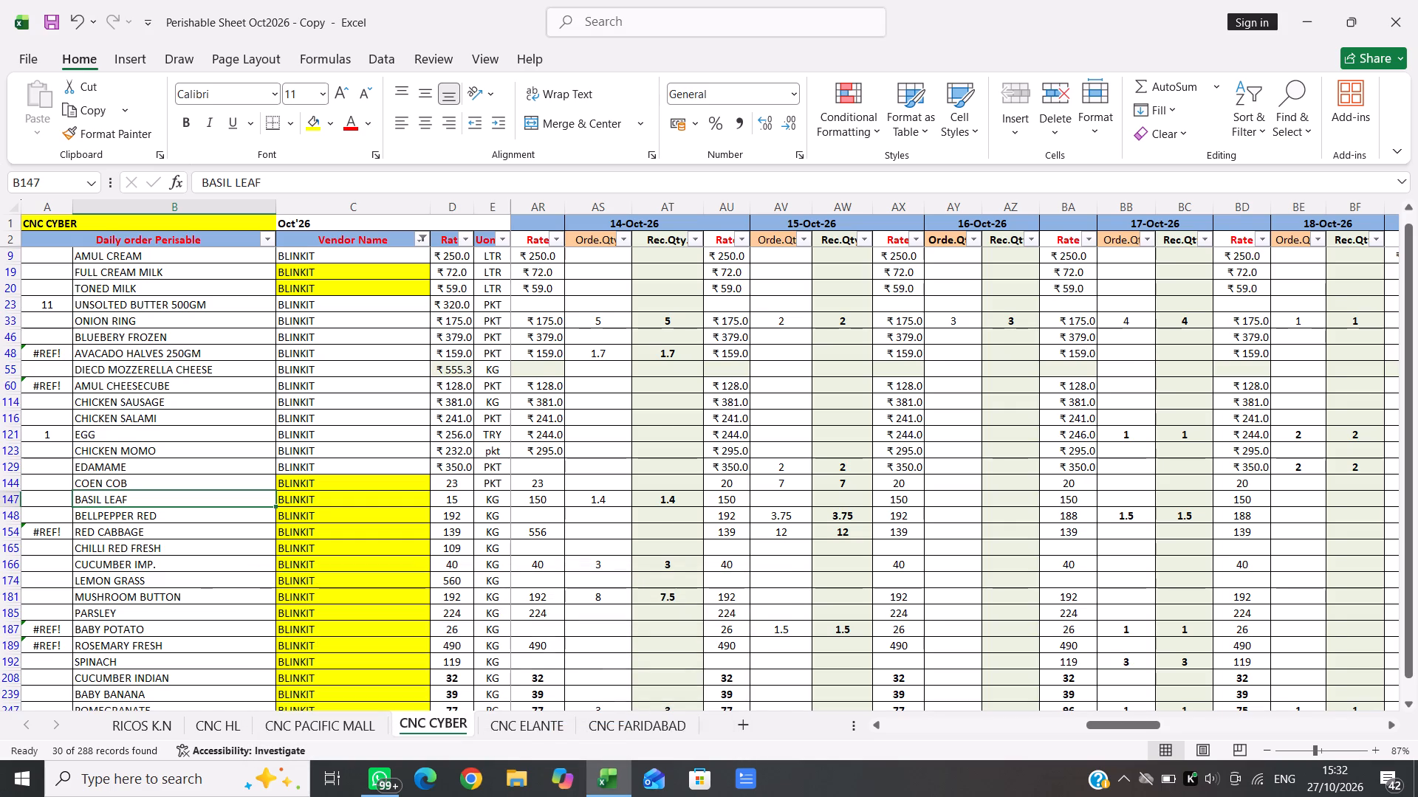
left_click(538, 494)
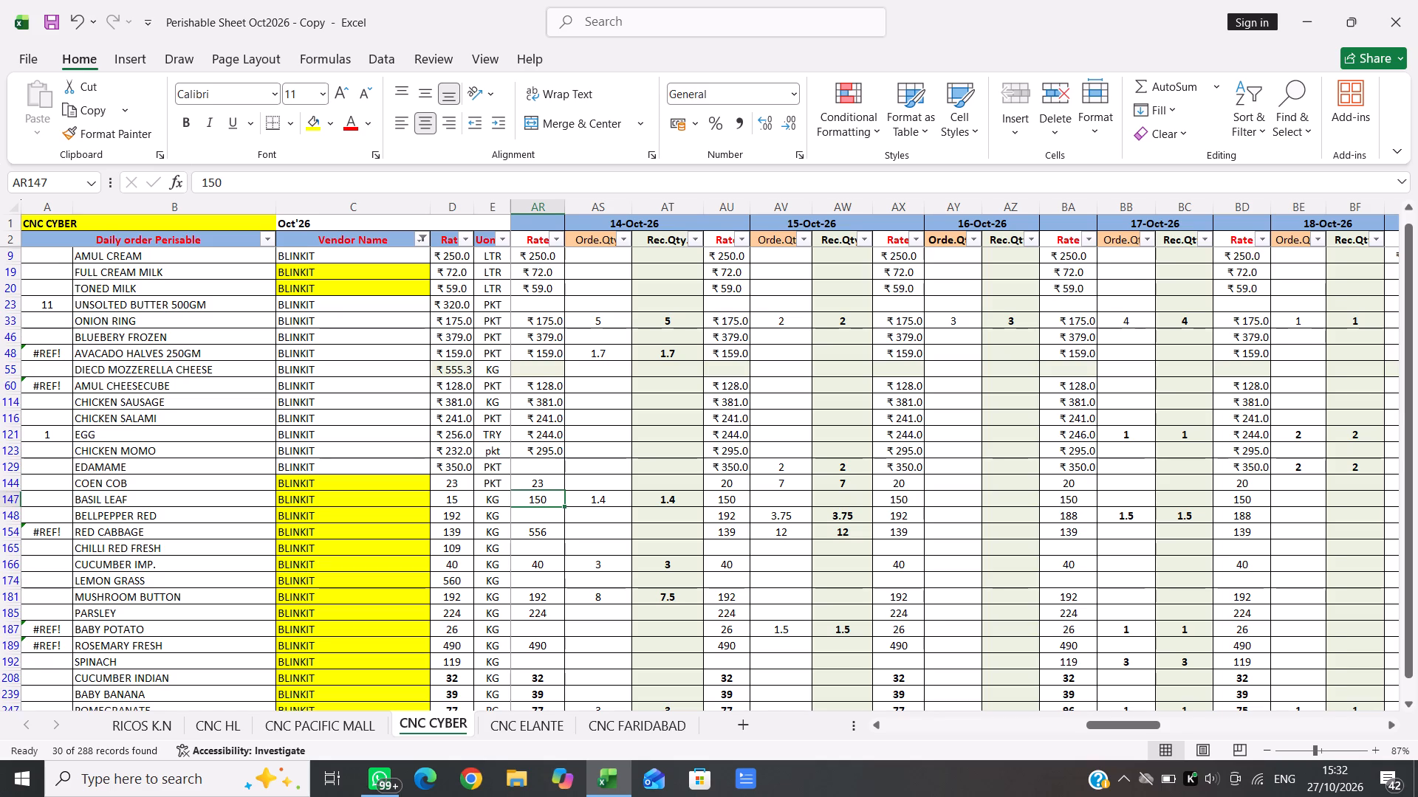
Search the sheet for MUSH and check the rate in the Mushroom Button row.
key("ctrl+f")
key("BackSpace")
key("BackSpace")
type("MUS")
key("h")
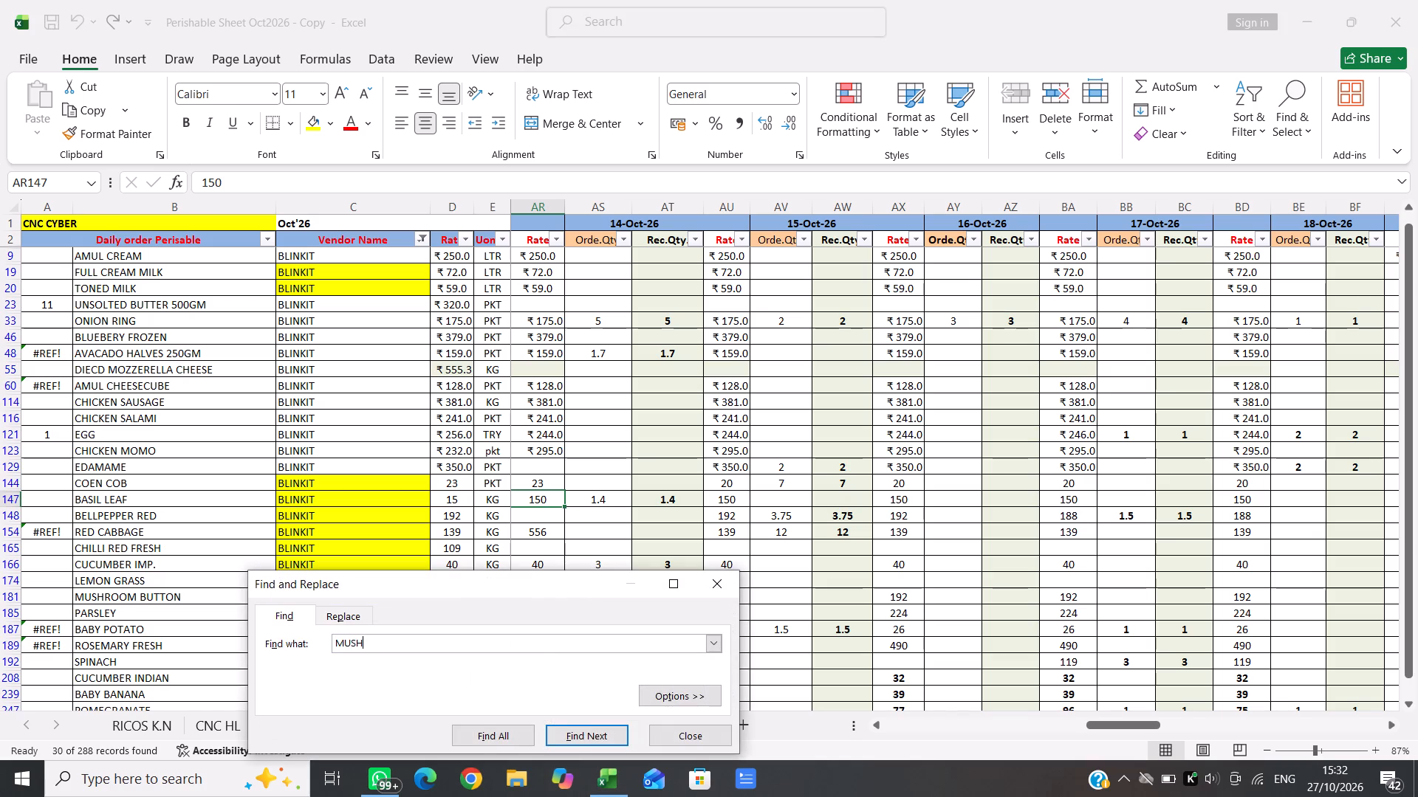
key("Return")
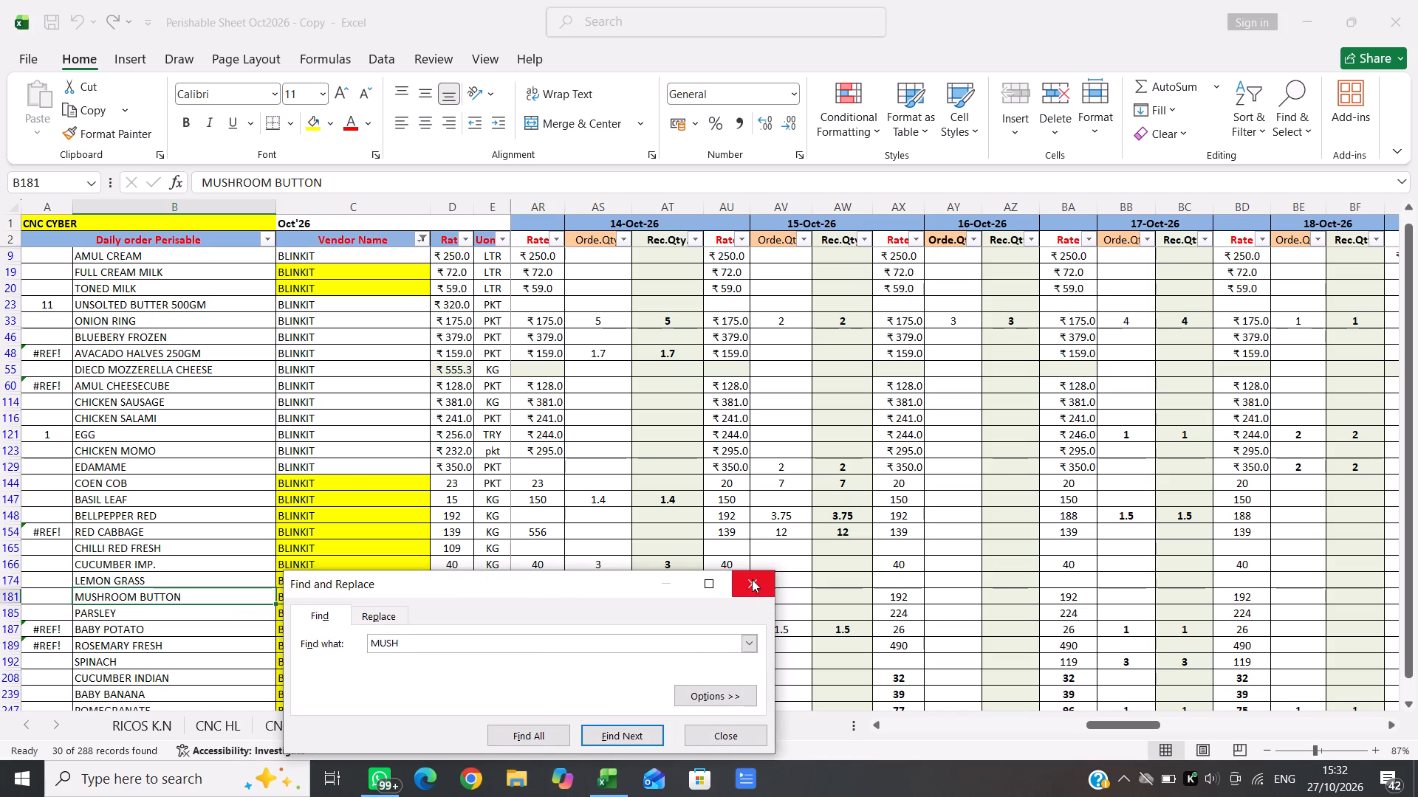
left_click(752, 579)
key("Right")
key("Right")
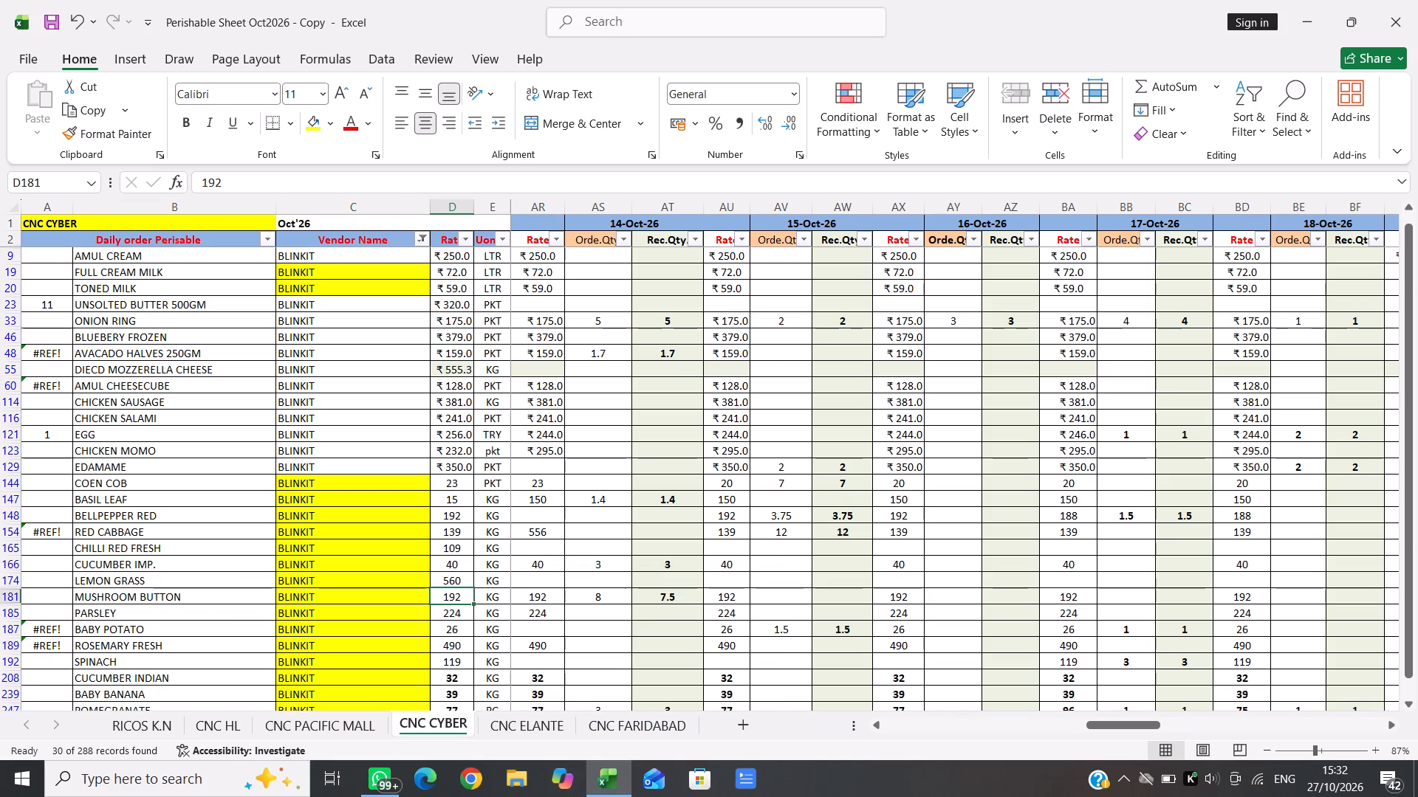
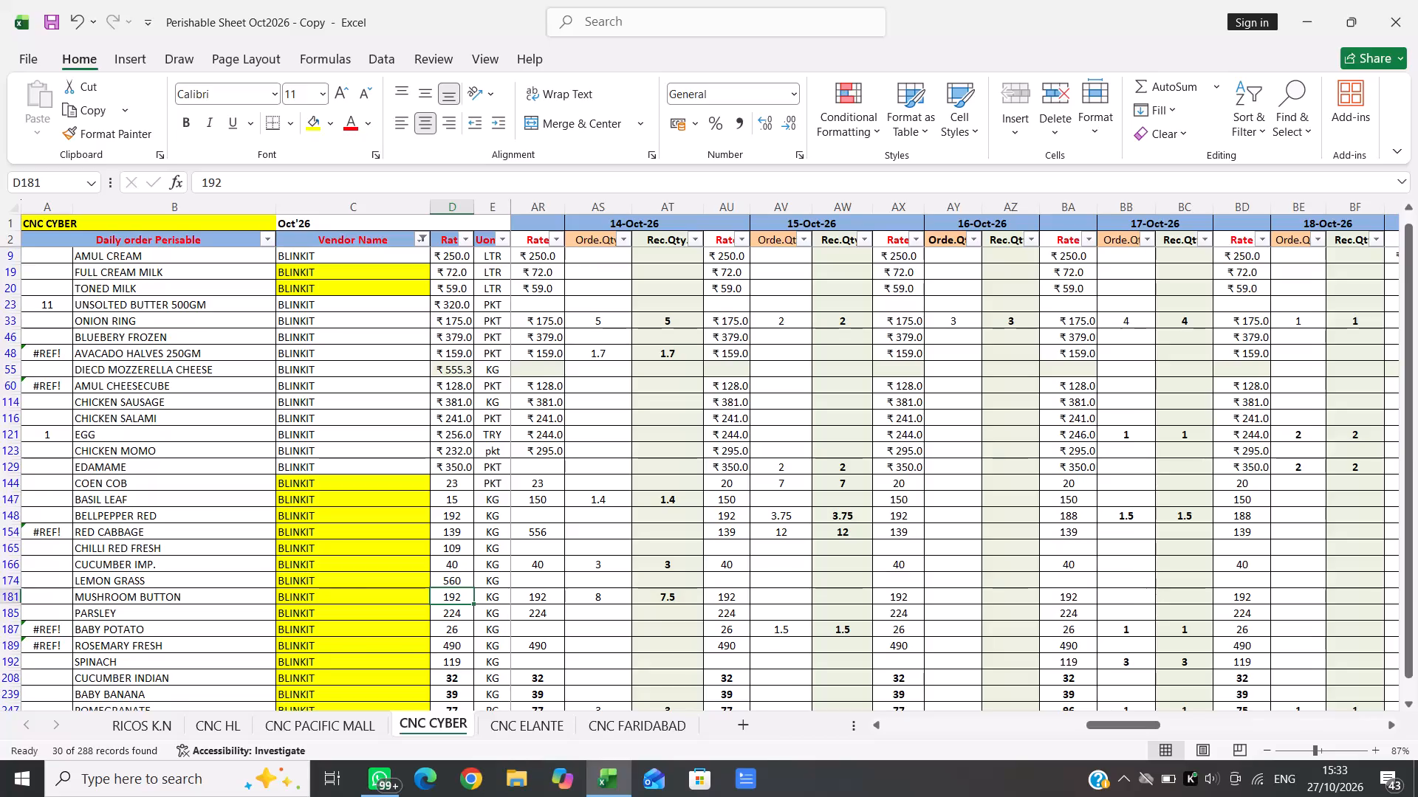
Search the sheet for CUCU and check the rate in the Cucumber Imp. row.
key("BackSpace")
key("BackSpace")
key("BackSpace")
type("CUCU")
key("Return")
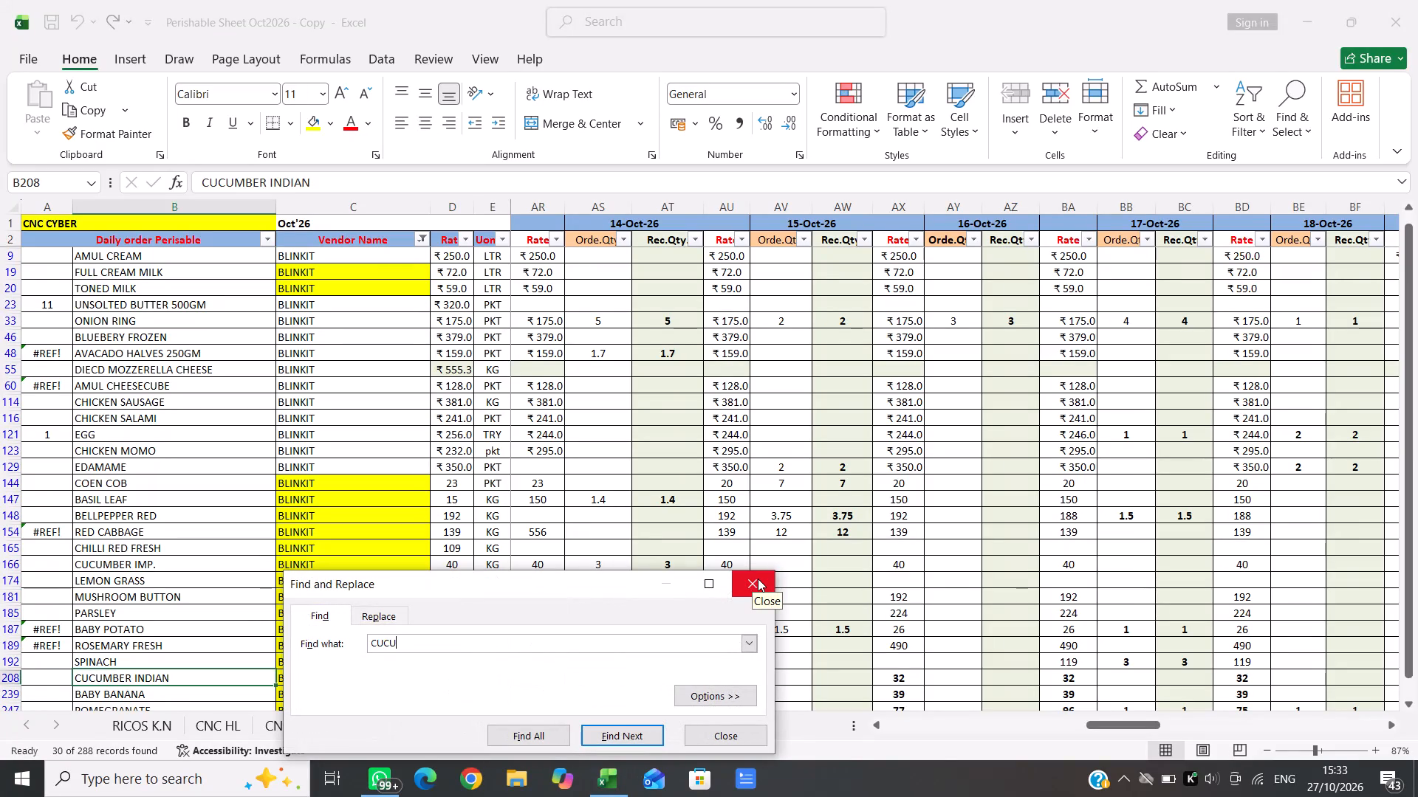
key("Return")
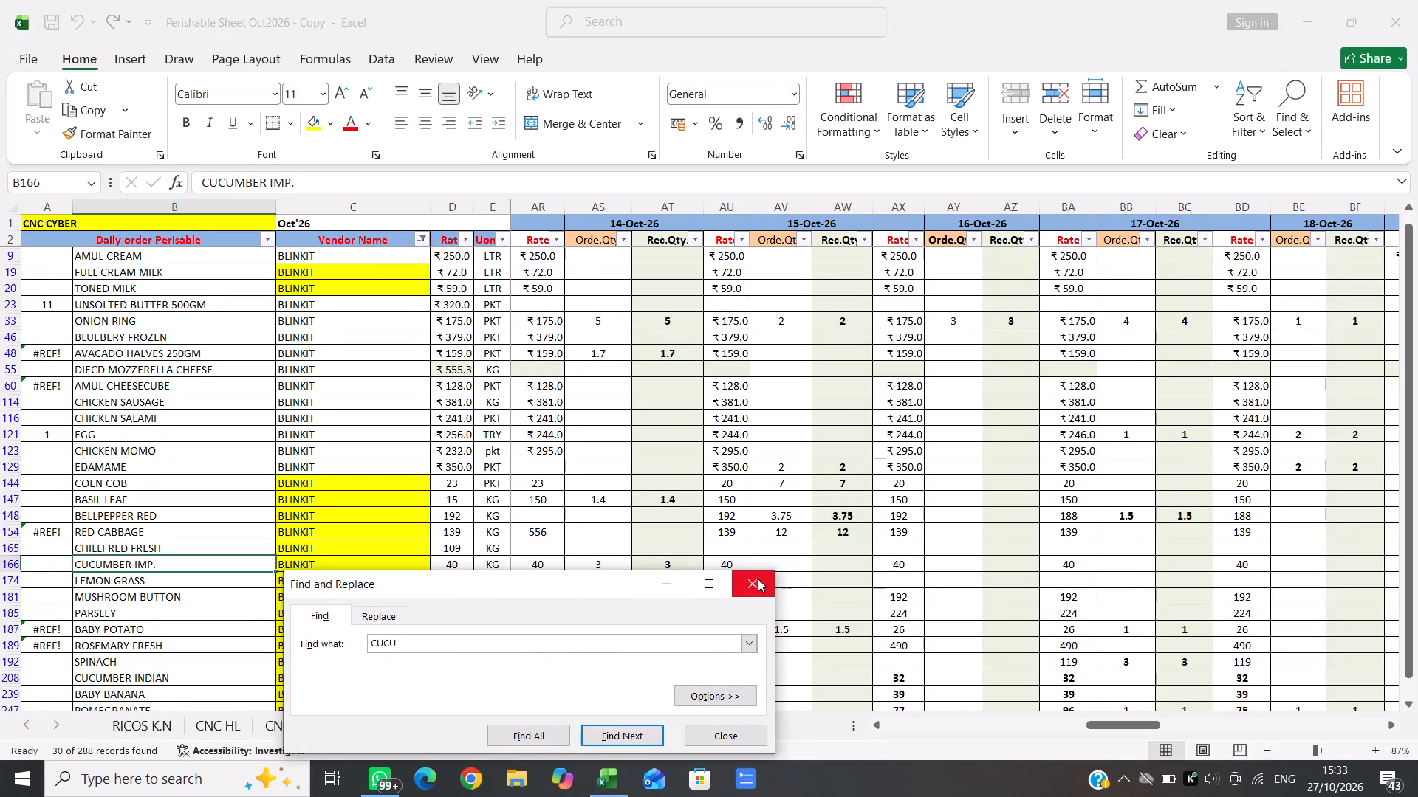
left_click(758, 579)
key("Right")
key("Right")
key("Right")
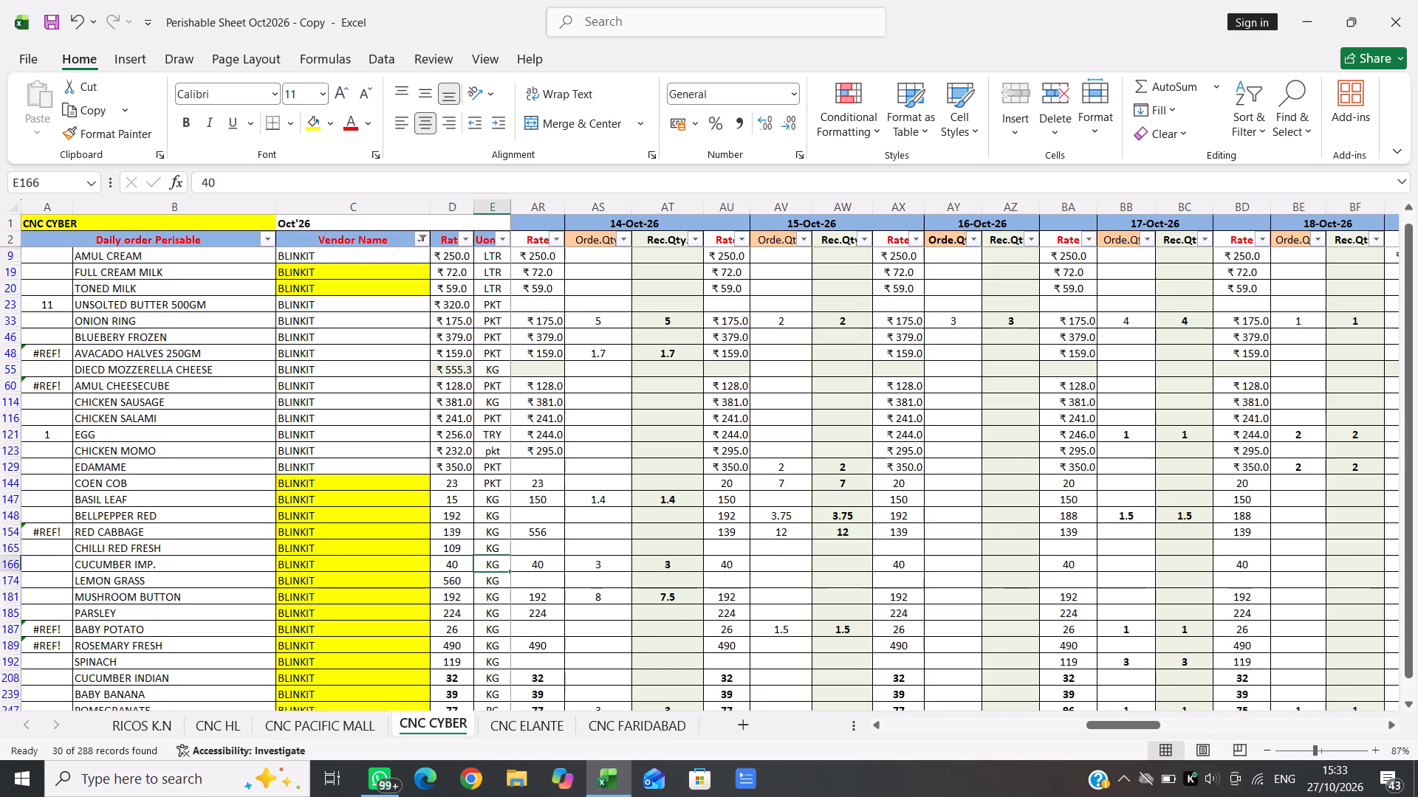
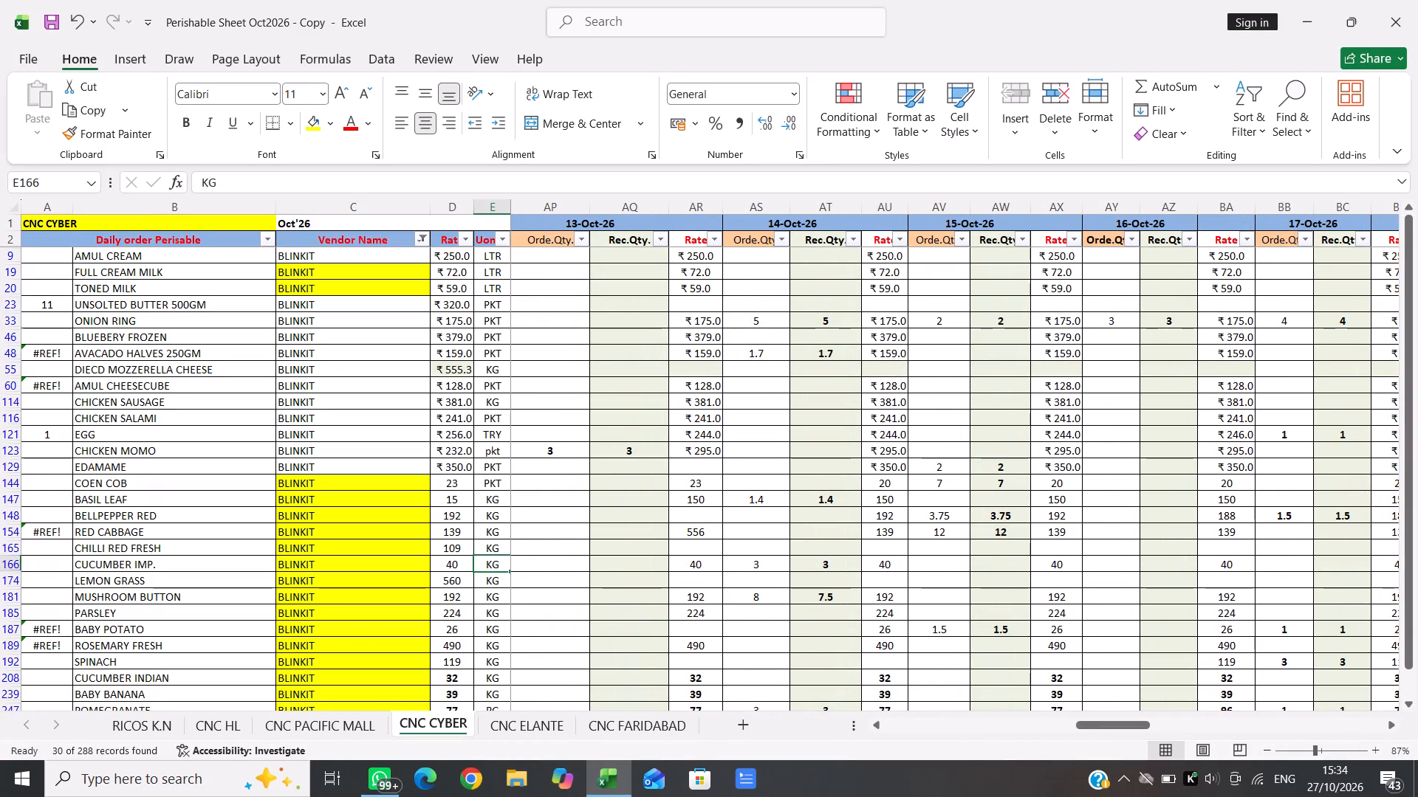
Search the sheet for BASIL and check the base rate and dated entries in the Basil Leaf row.
key("ctrl+f")
key("BackSpace")
key("BackSpace")
type("BASIL")
key("Return")
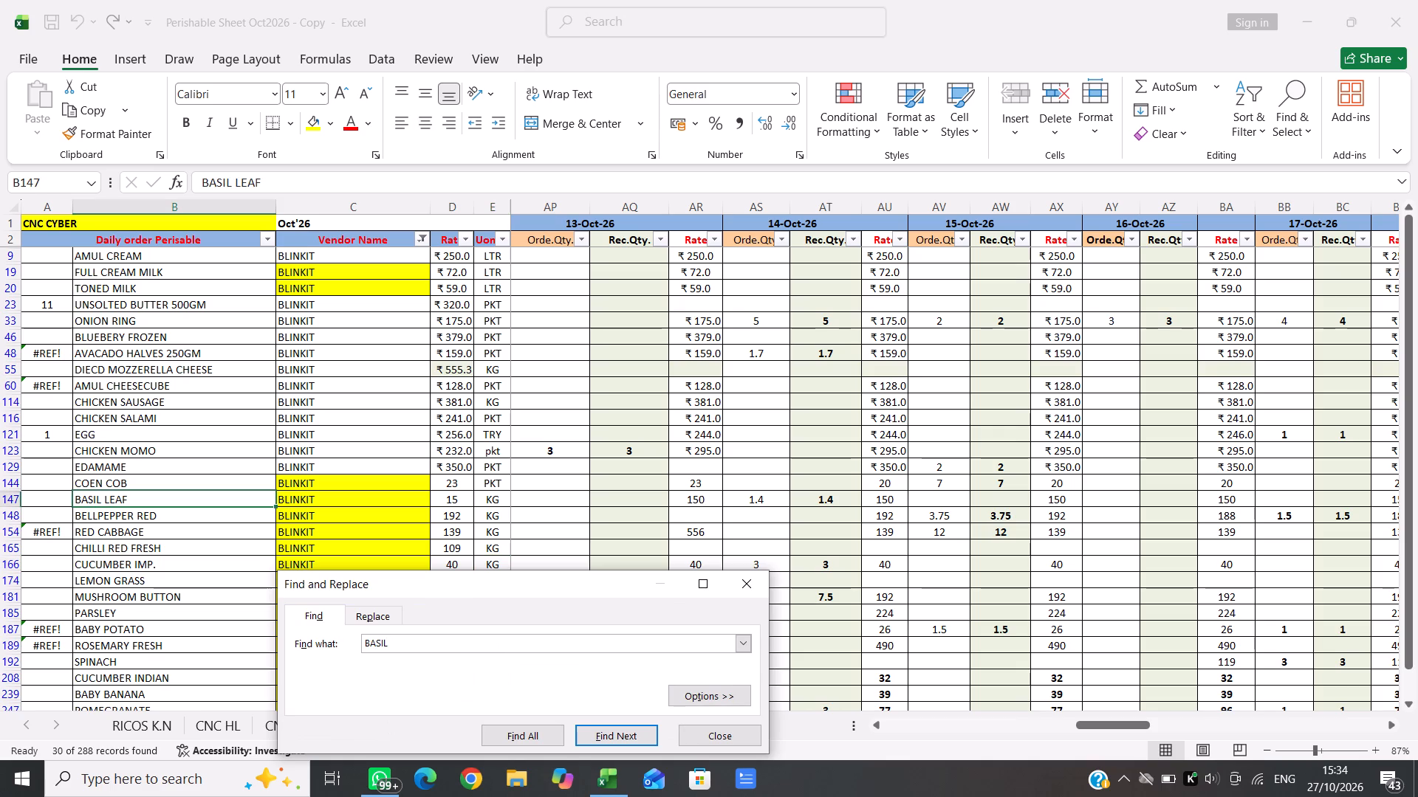
left_click(752, 576)
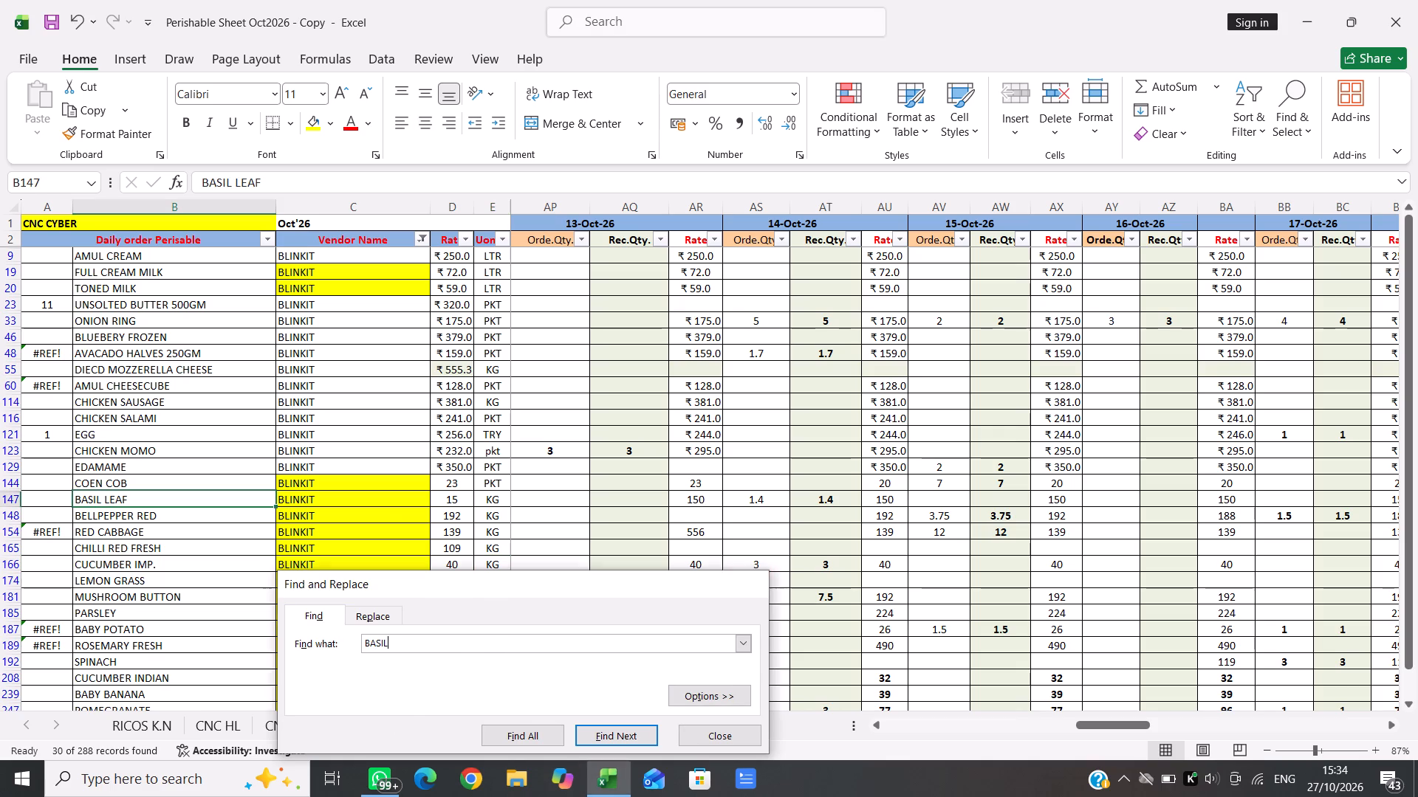
key("Right")
key("Right")
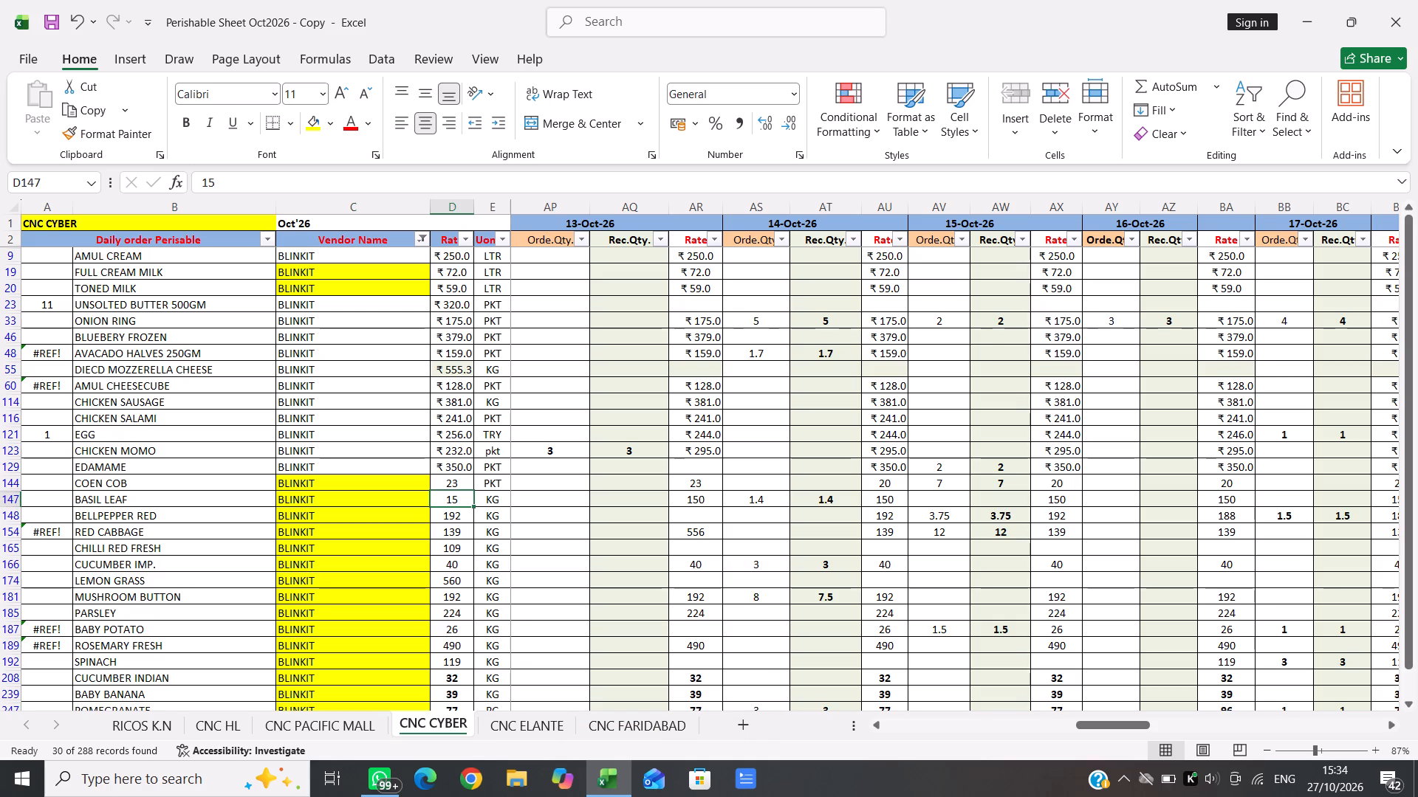
left_click(537, 500)
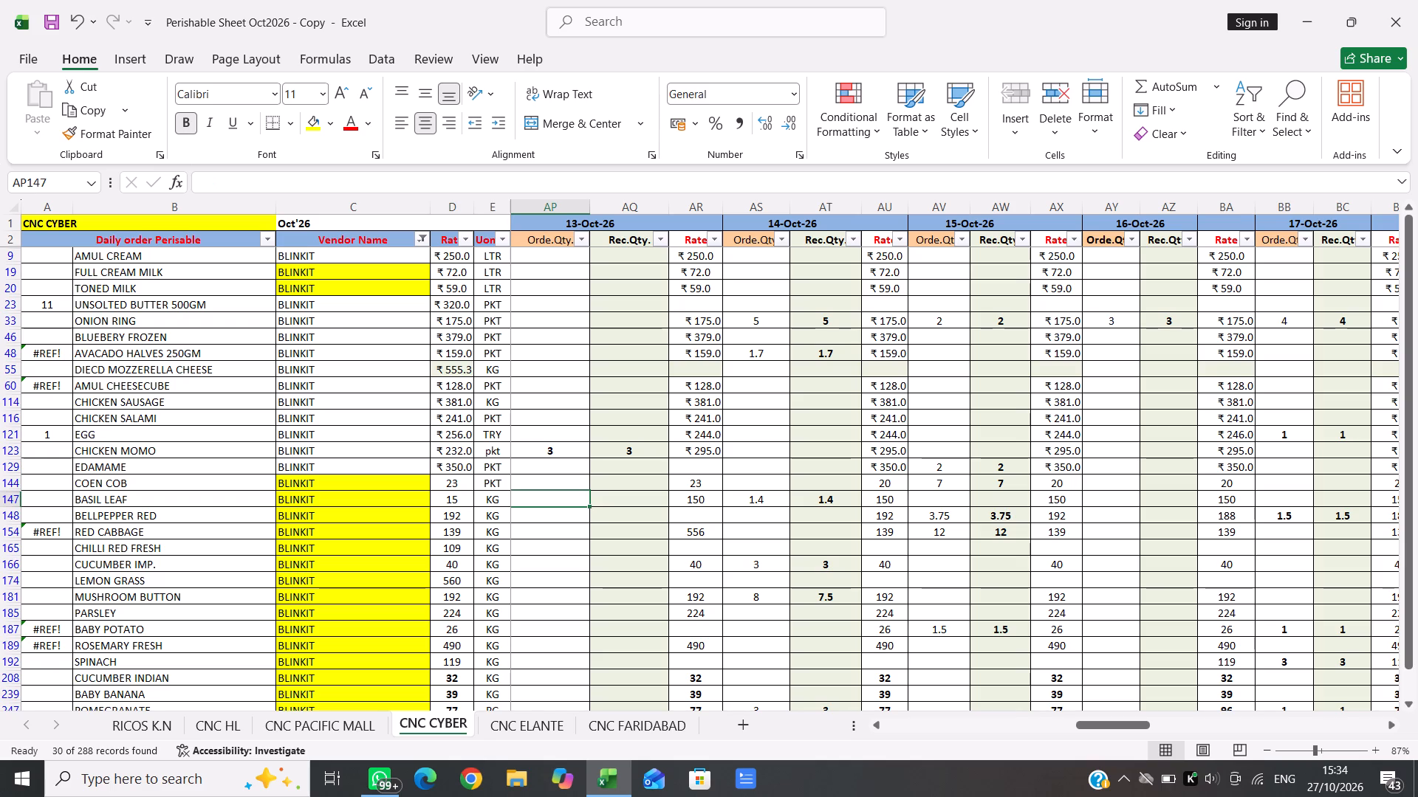
scroll(537, 500, "right", 1)
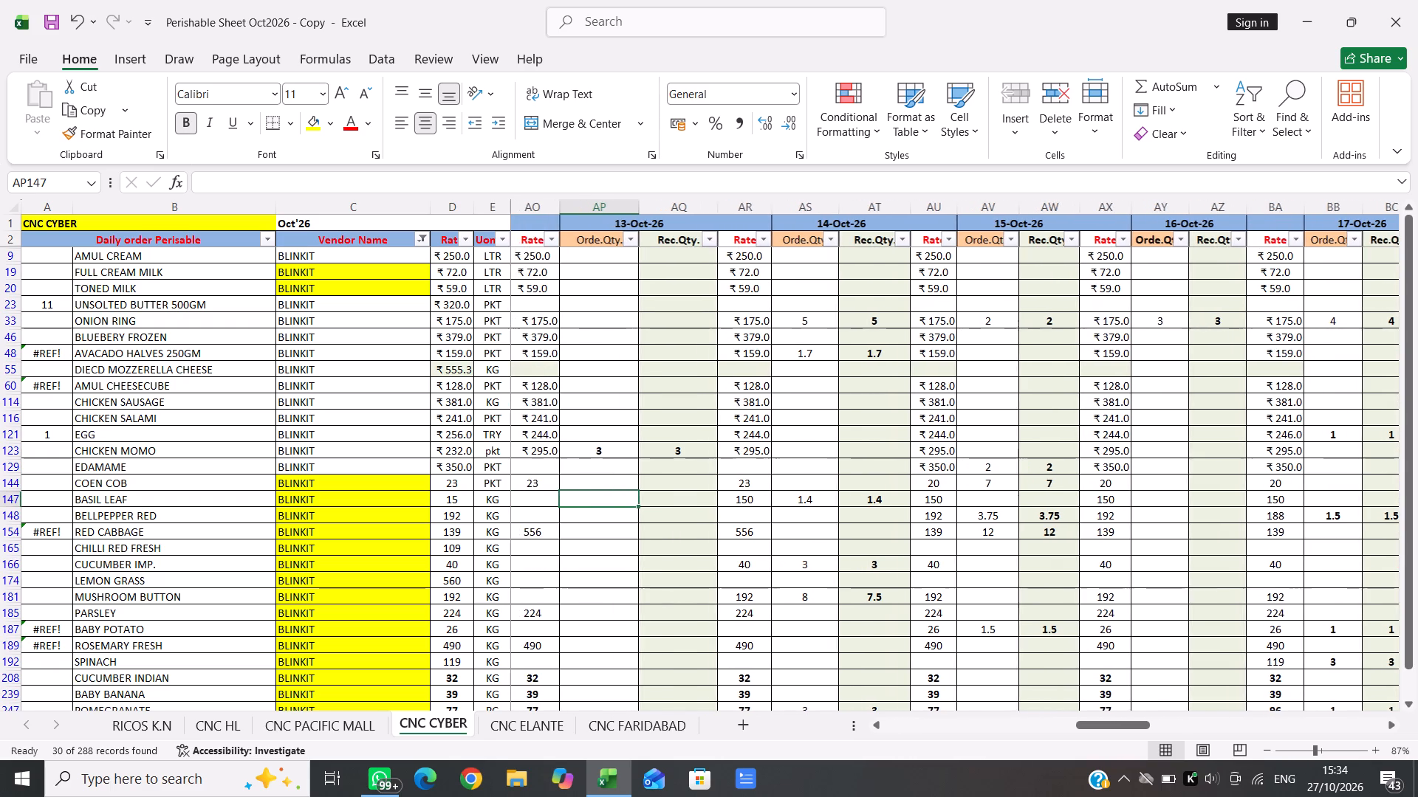
scroll(537, 500, "right", 1)
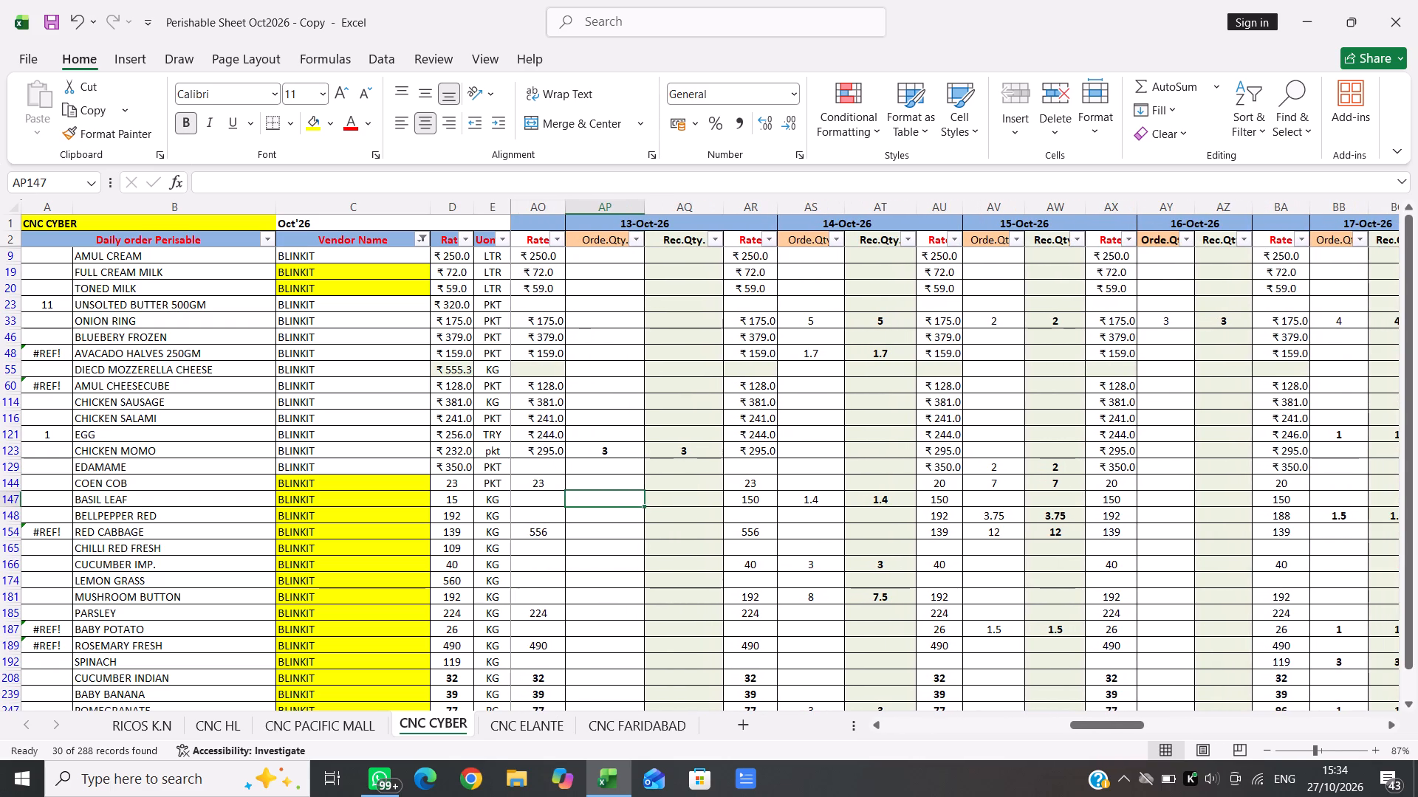
left_click(537, 500)
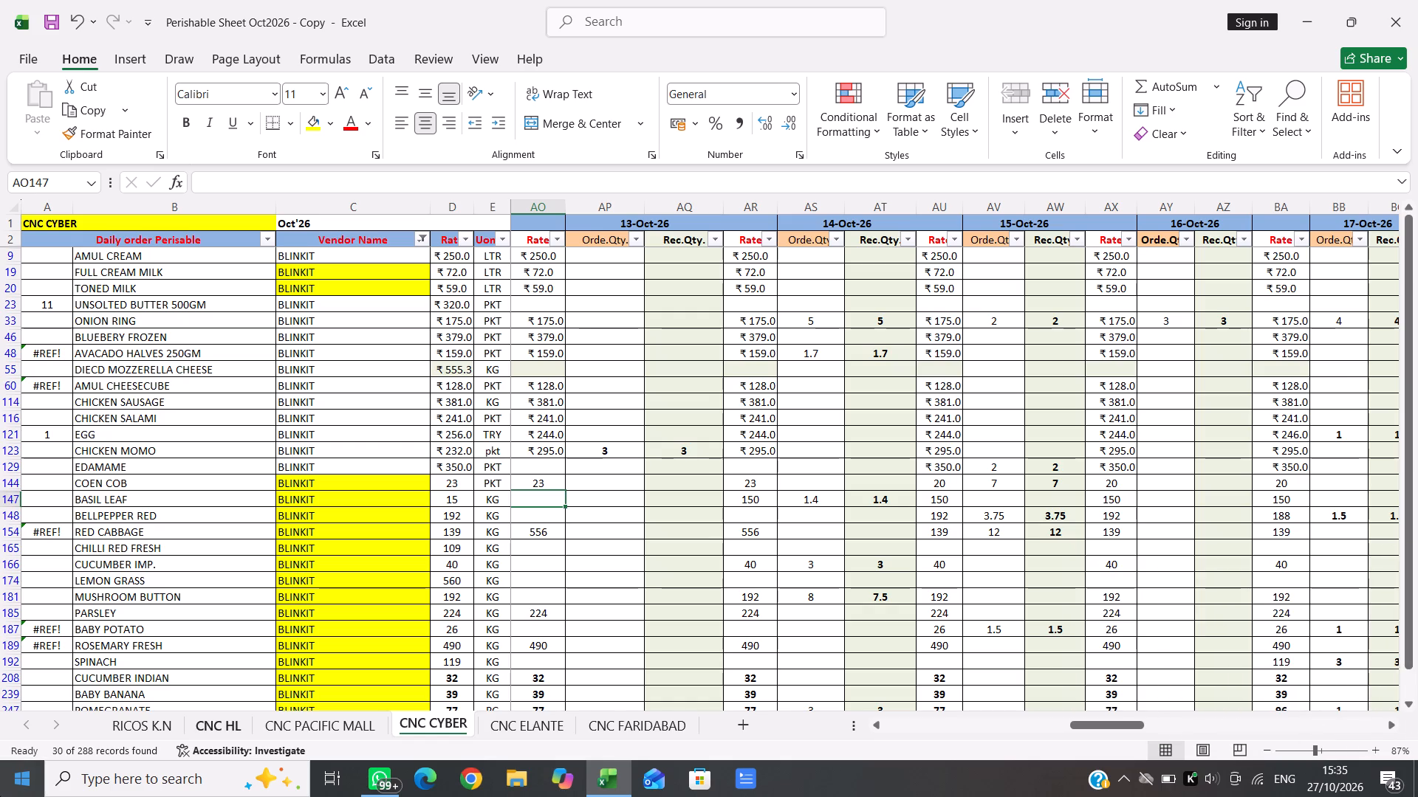
Look up BASIL on the CNC HL sheet to compare the Basil Leaf rate there.
left_click(145, 732)
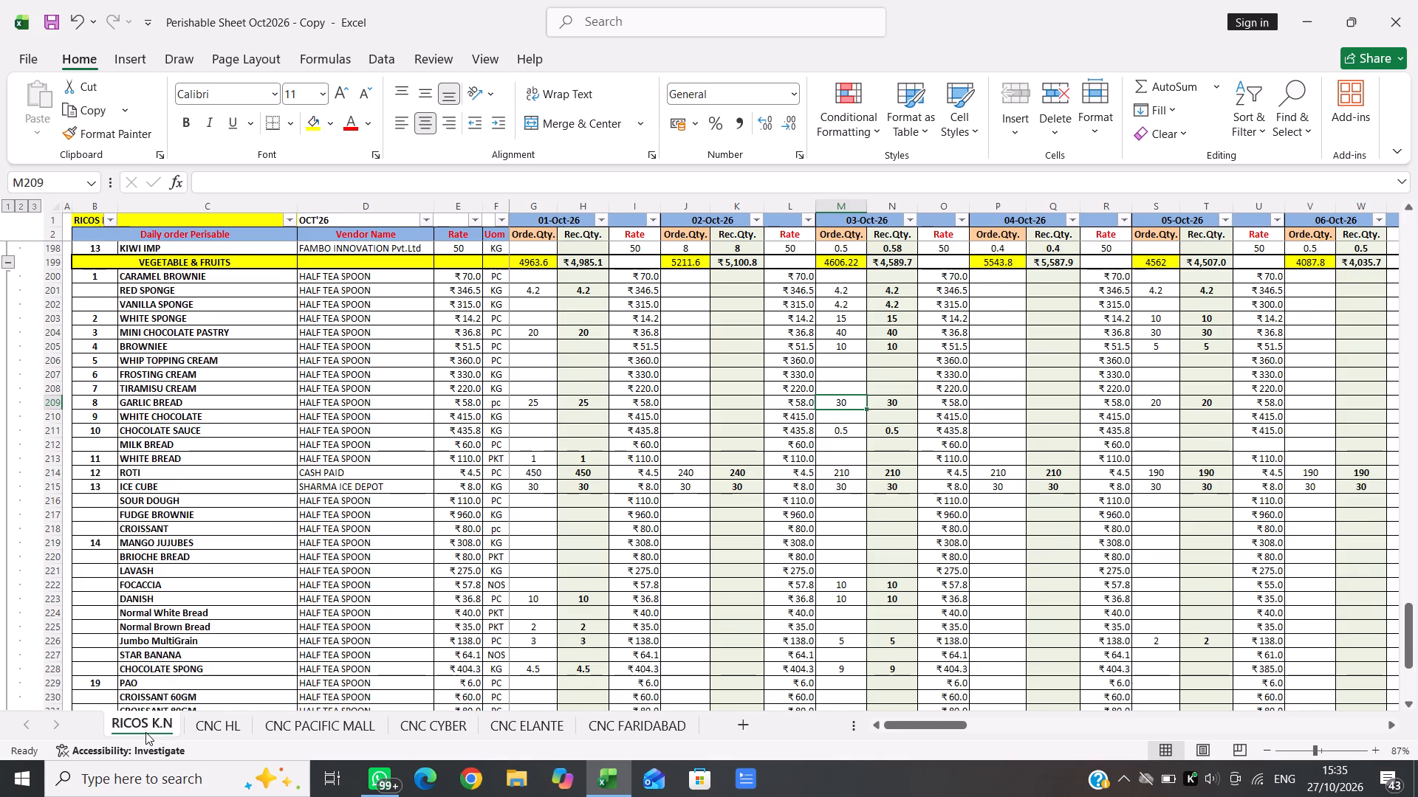
left_click(215, 732)
key("ctrl+f")
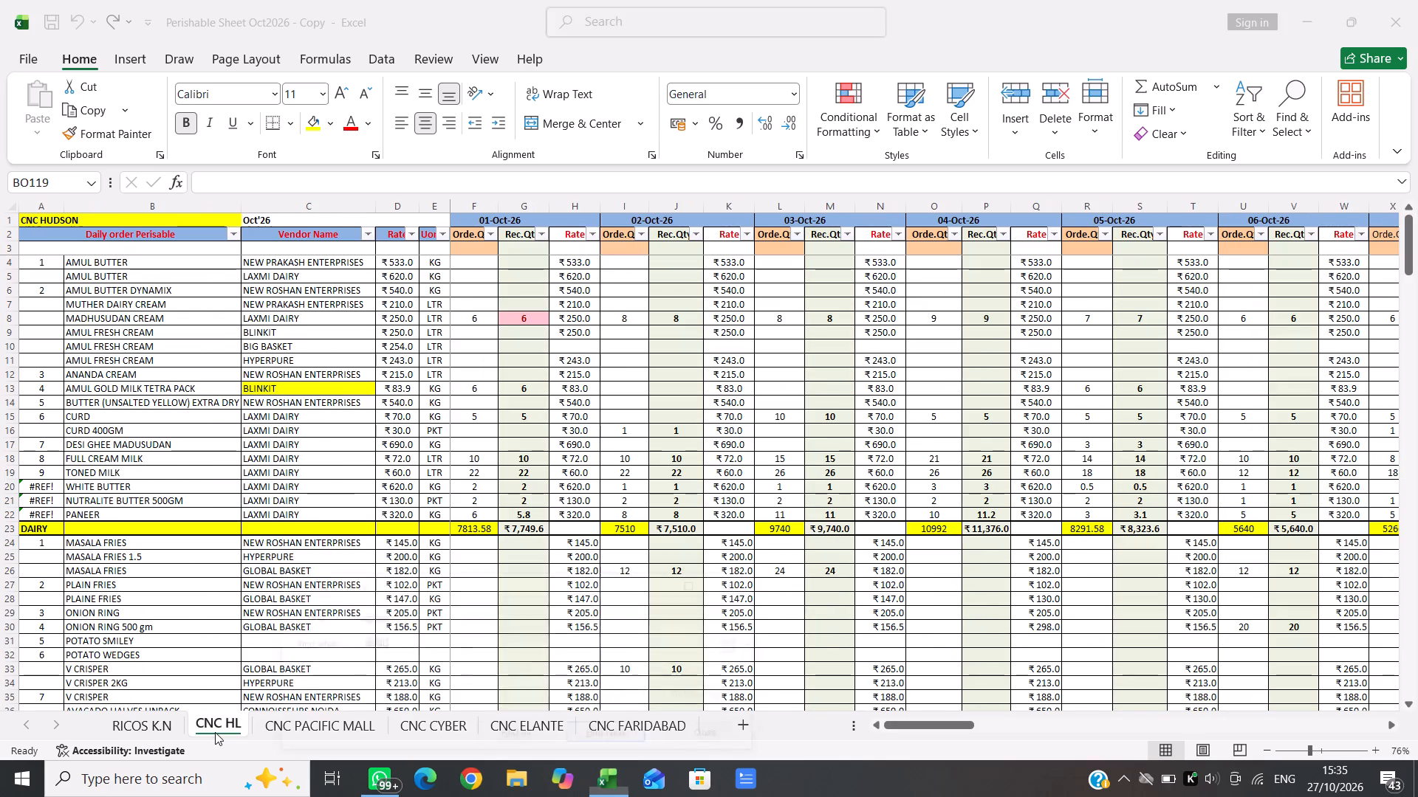
key("Return")
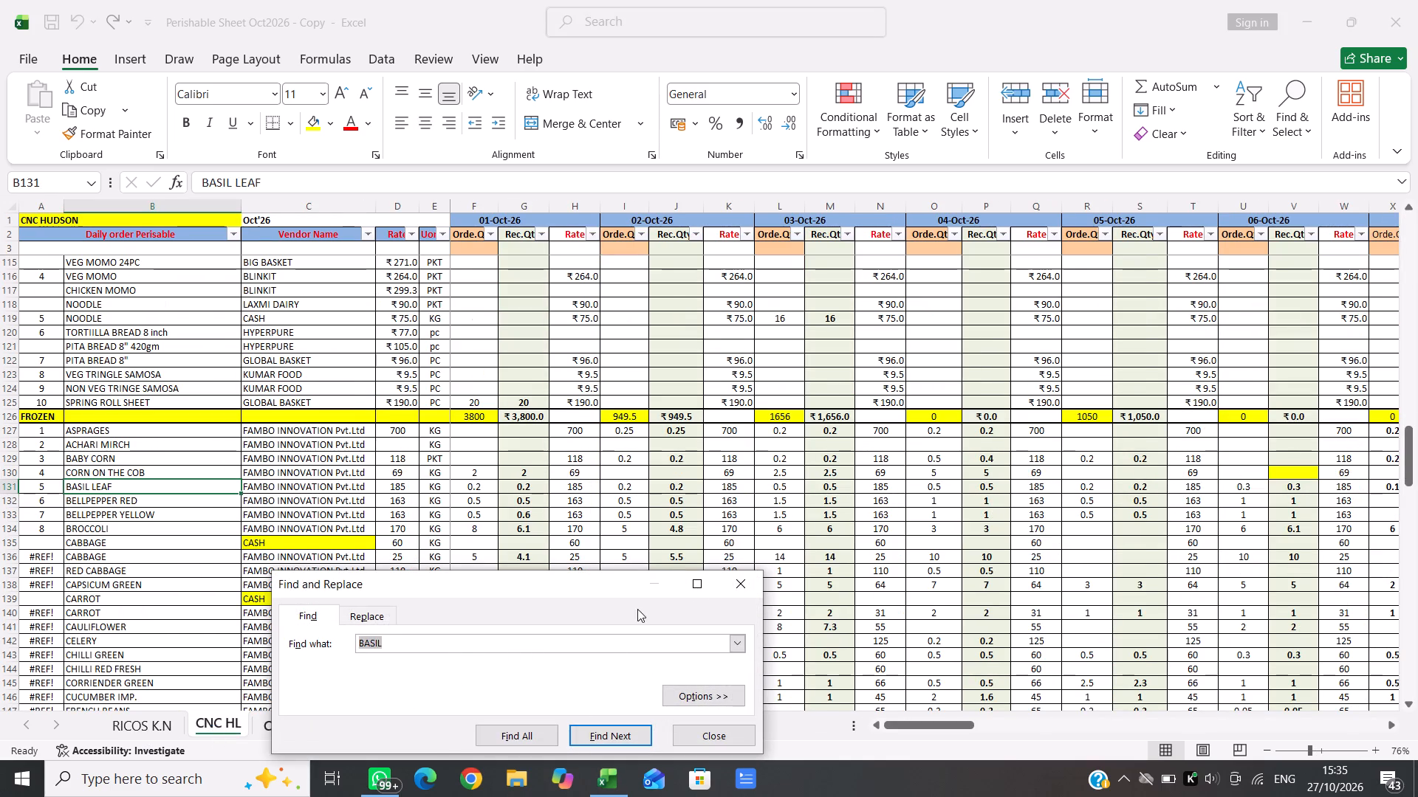
left_click(735, 588)
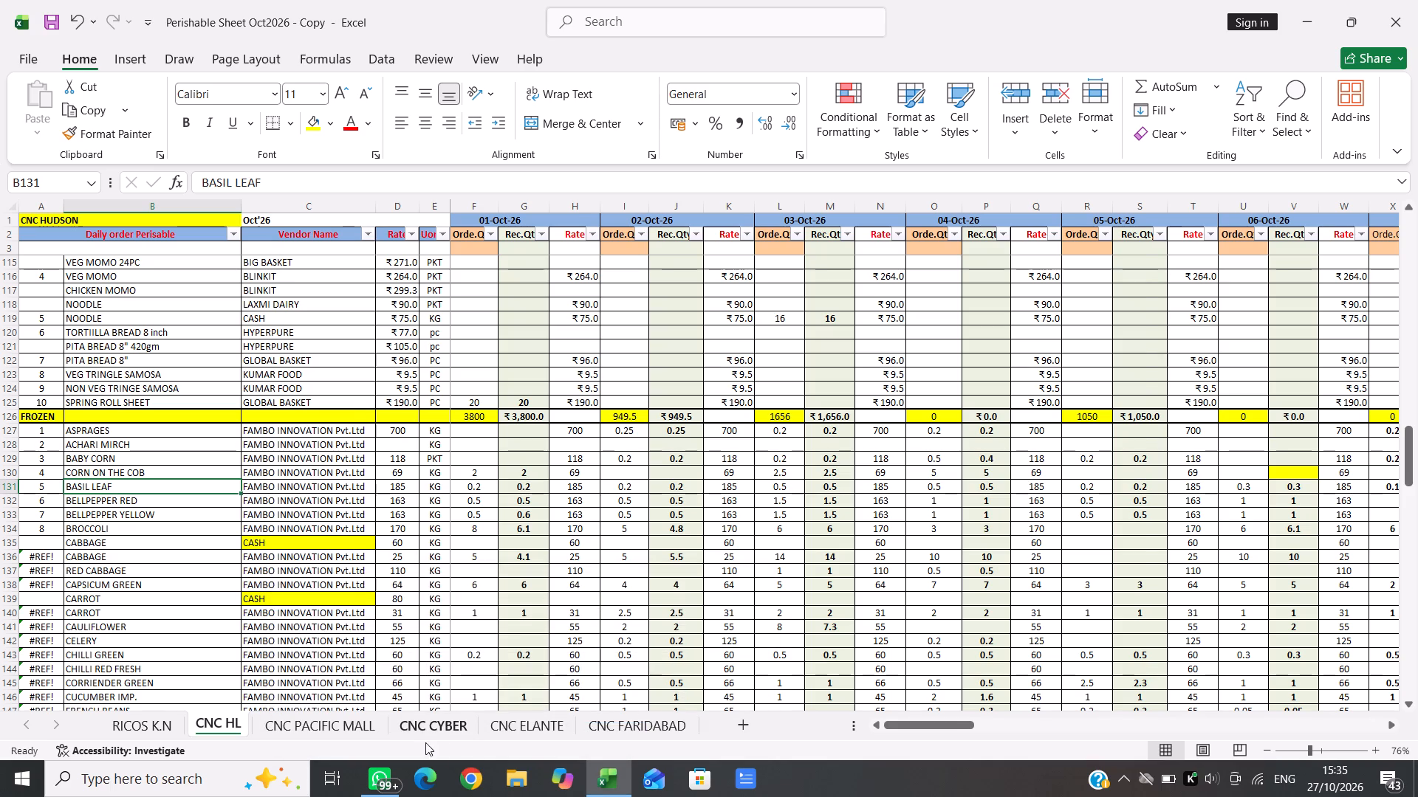
Set the Basil Leaf base rate on the CNC CYBER sheet to 200.
left_click(449, 727)
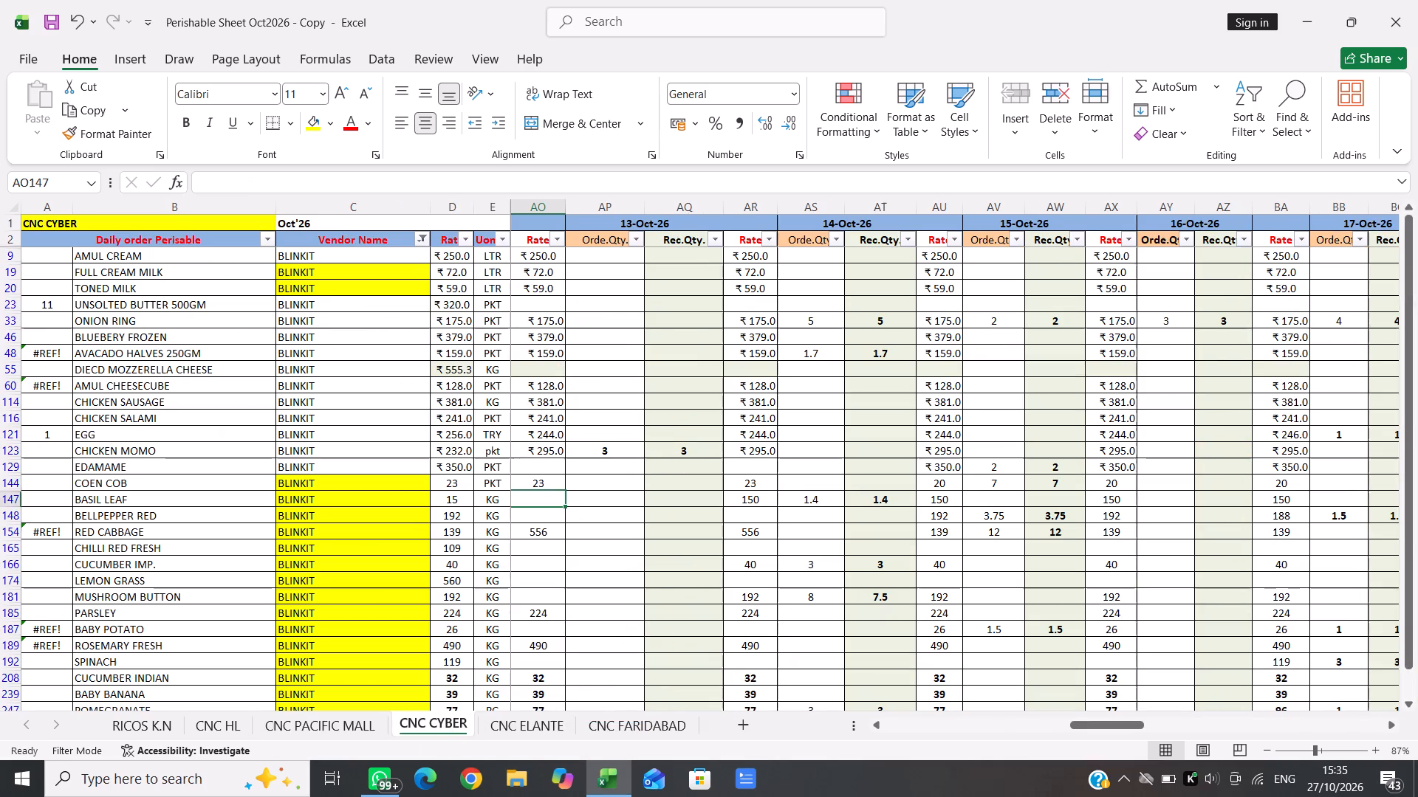
left_click(448, 504)
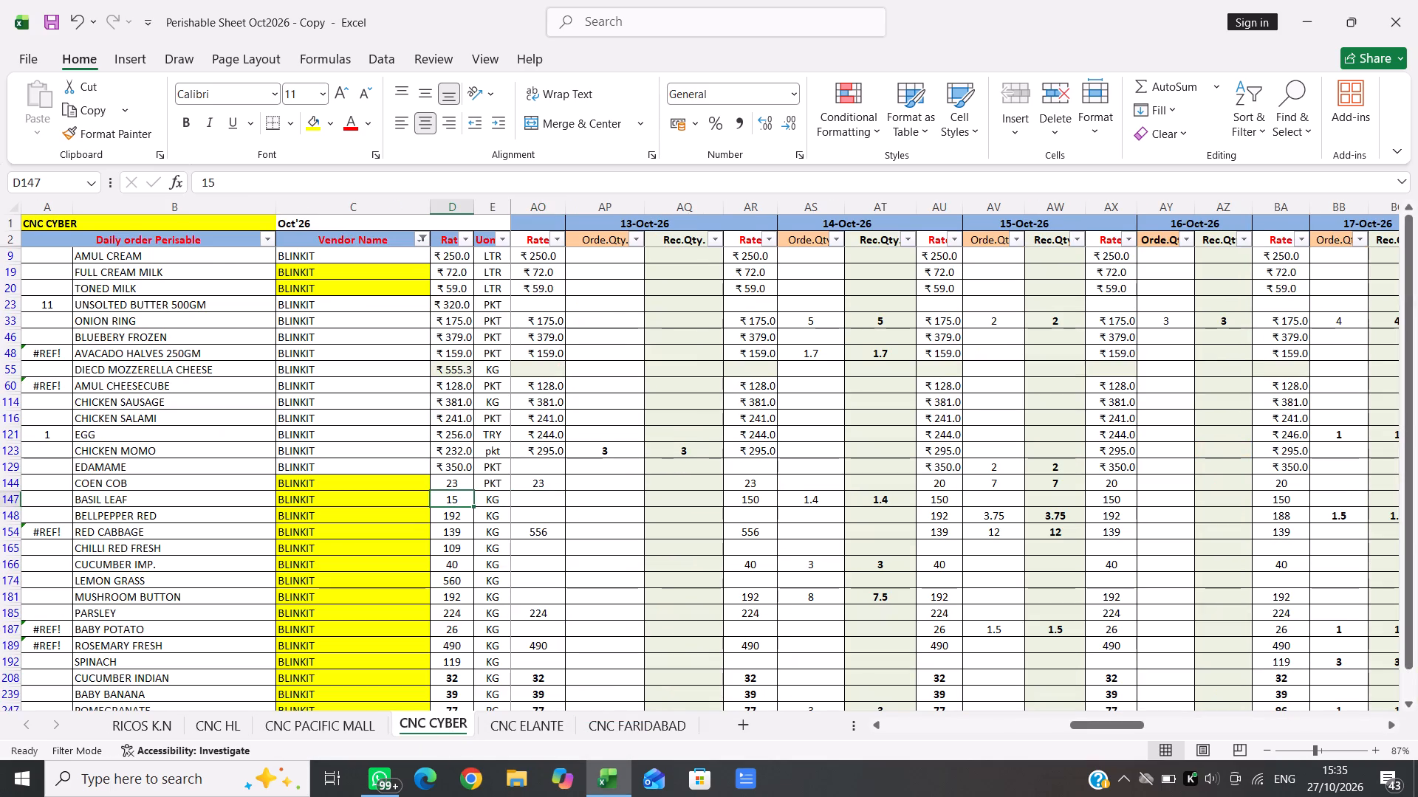
key("2")
type("00")
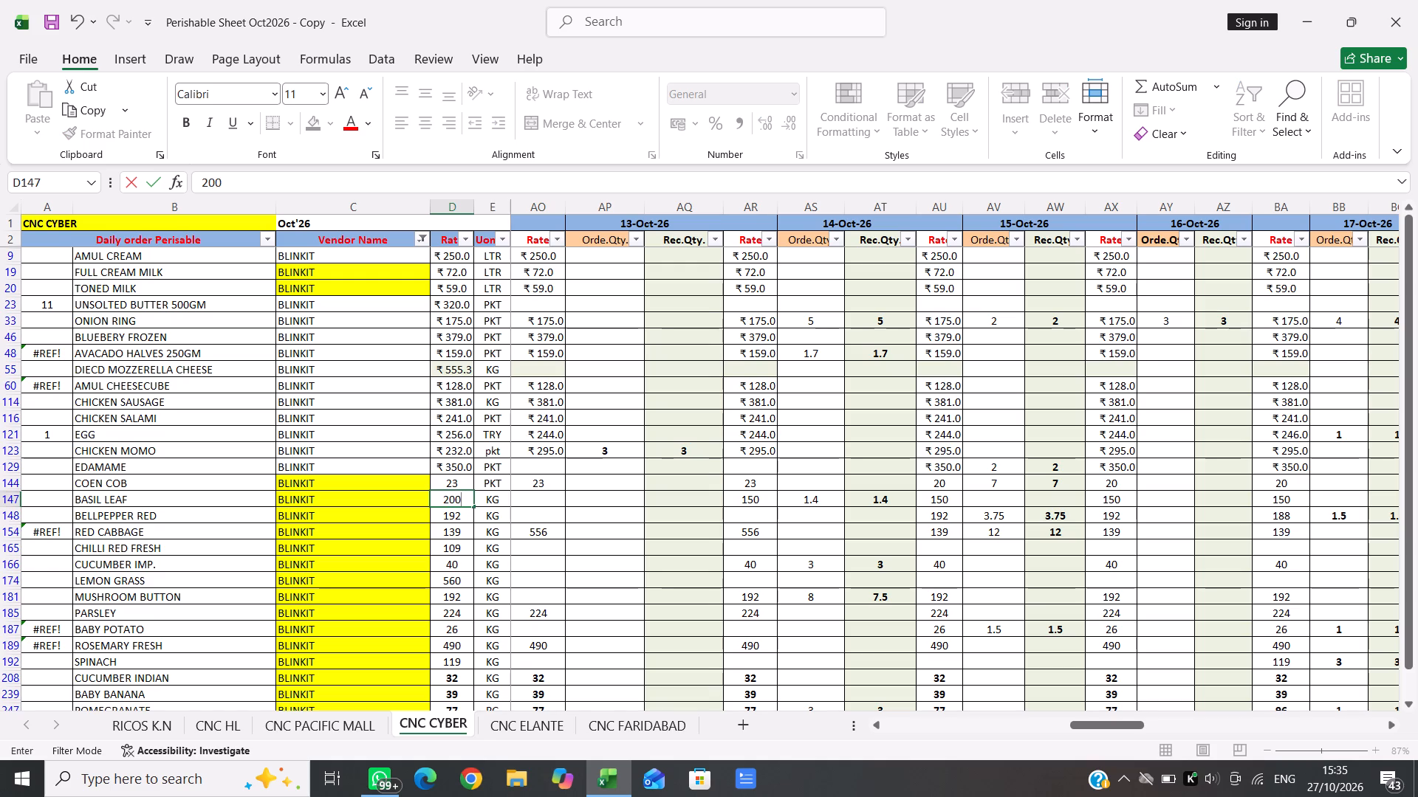
left_click(499, 501)
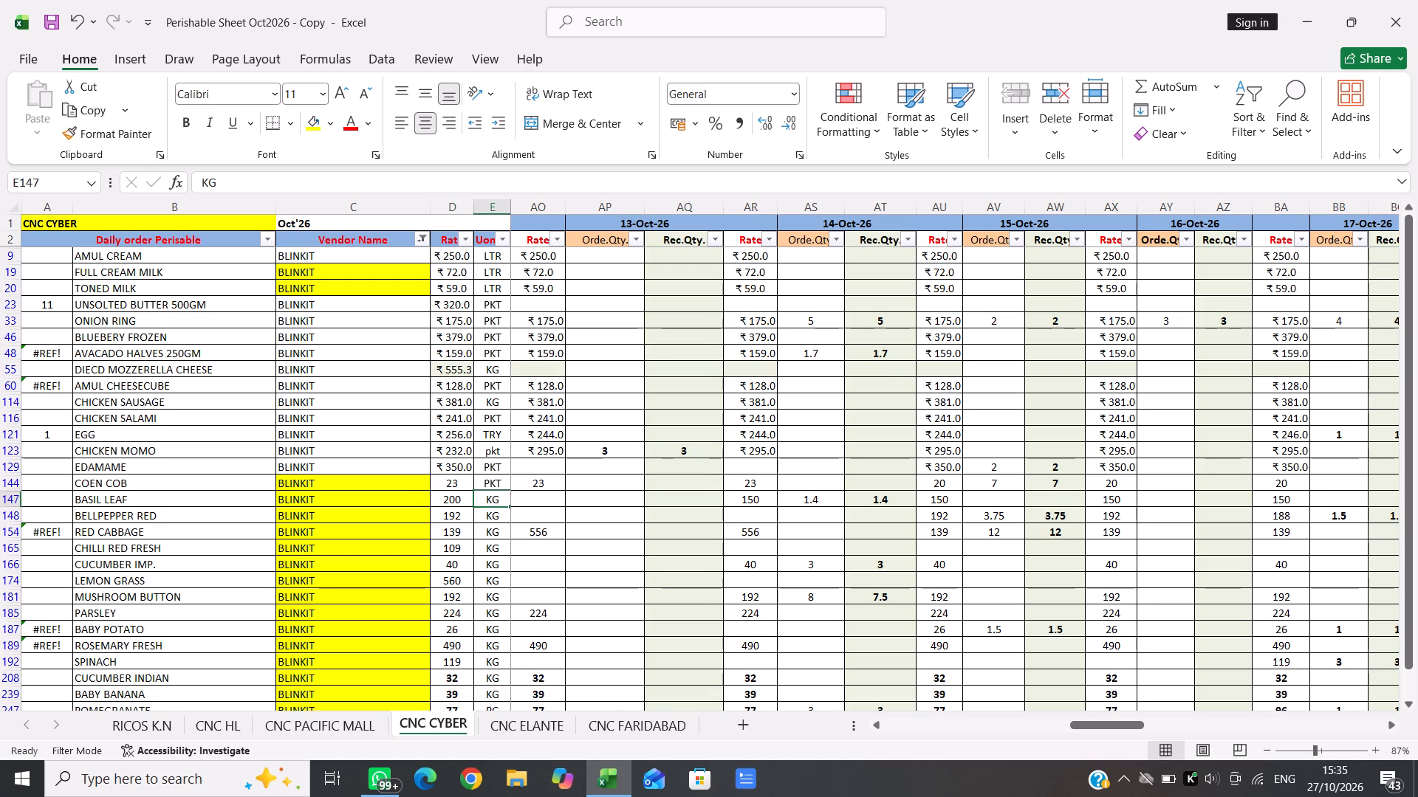
left_click(540, 499)
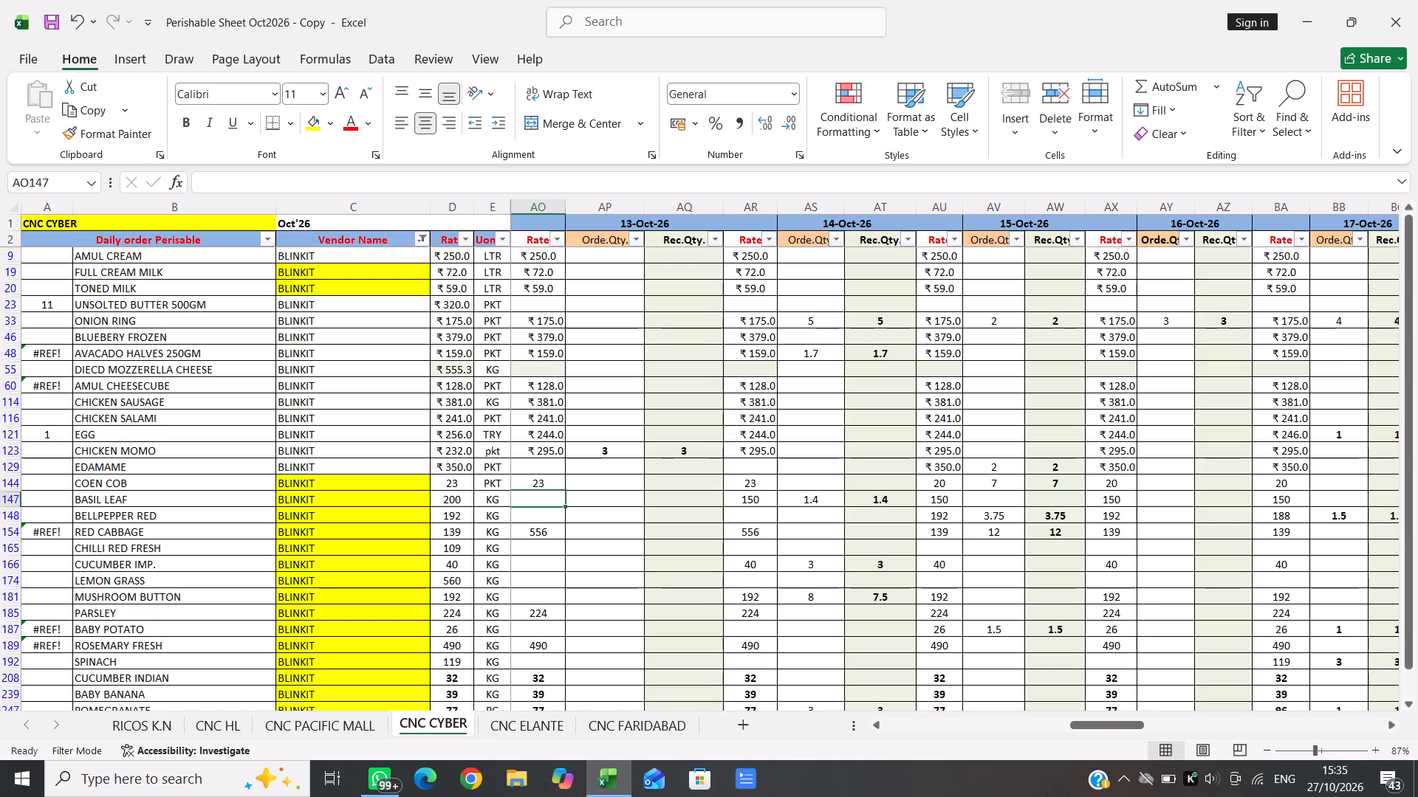
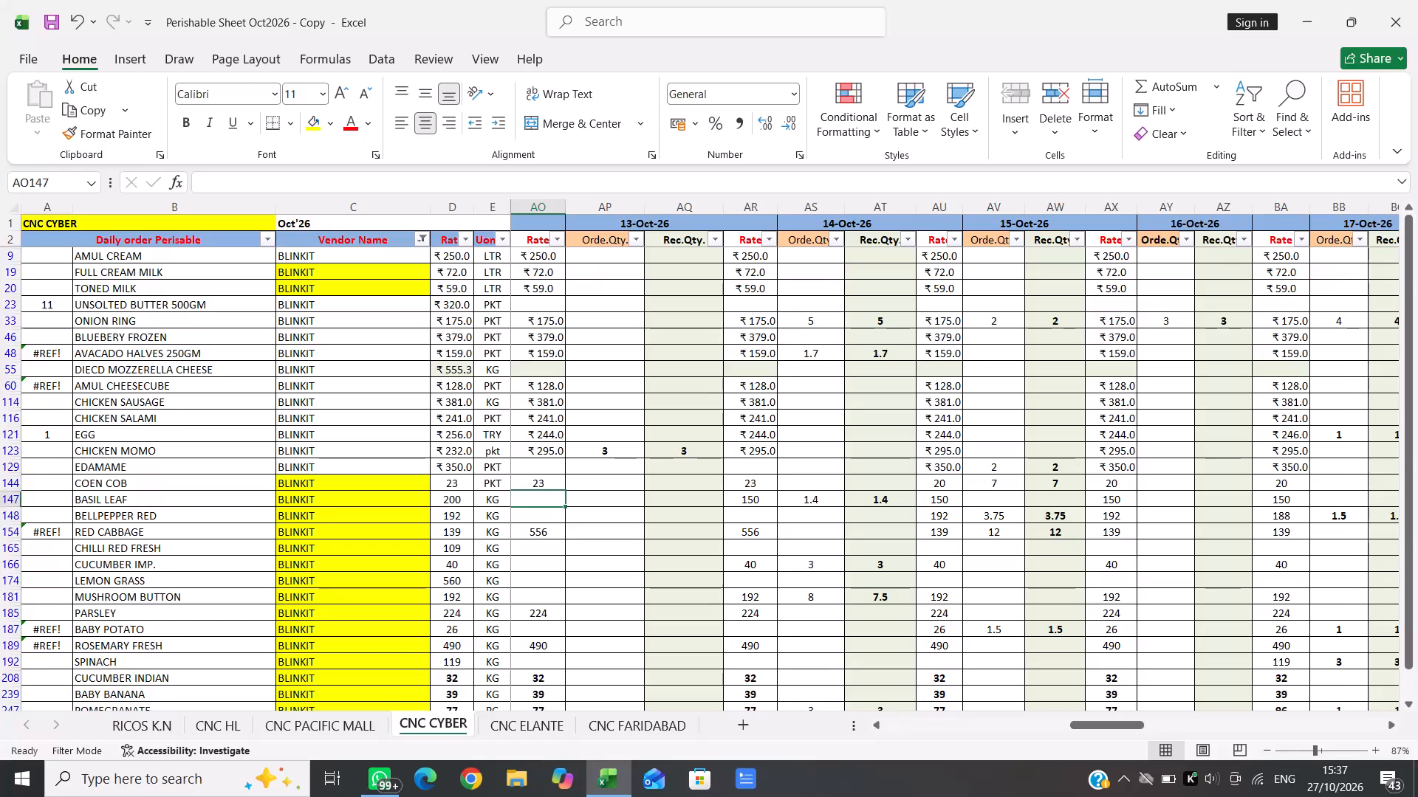
Set both the Basil Leaf base rate and its rate for 13-Oct-26 to 600.
left_click(452, 494)
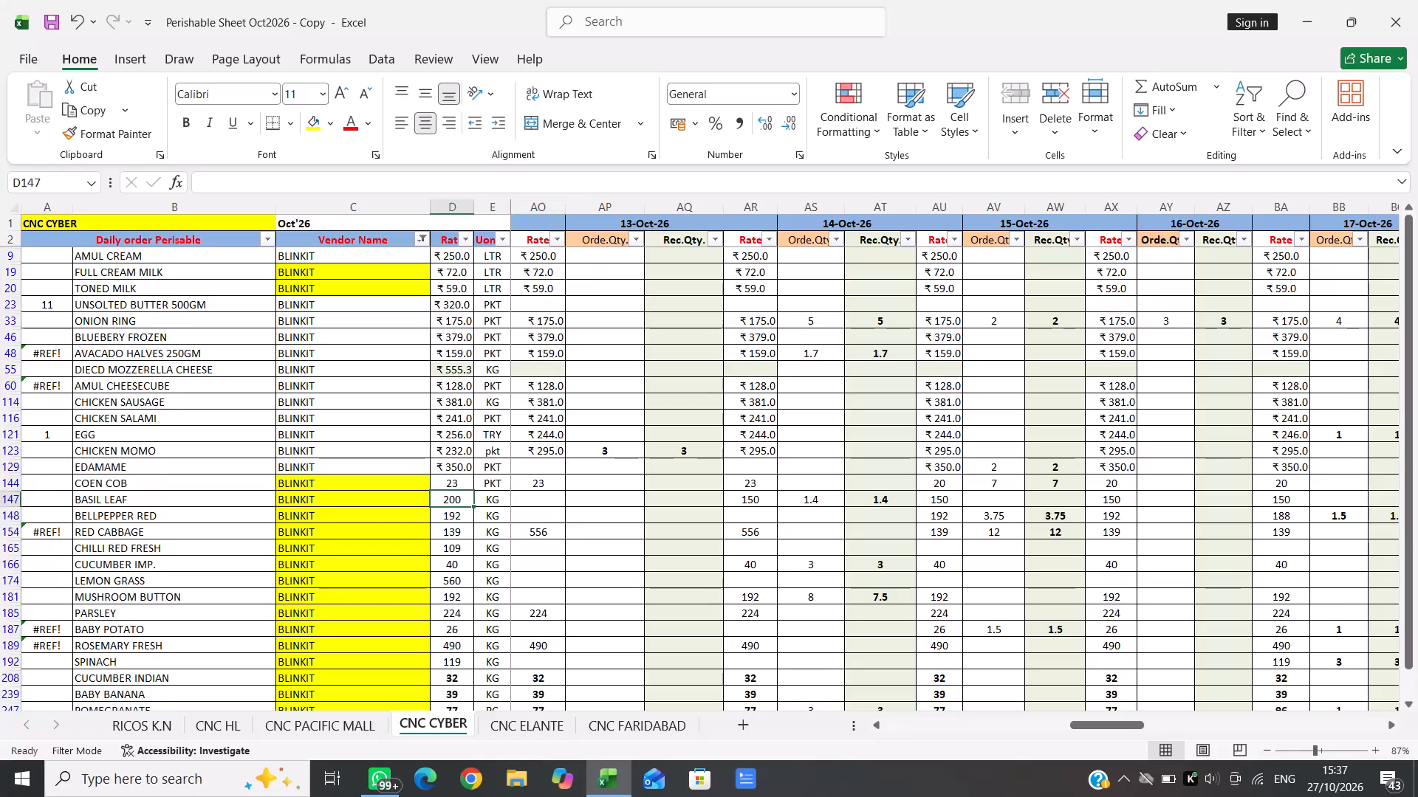
type("600")
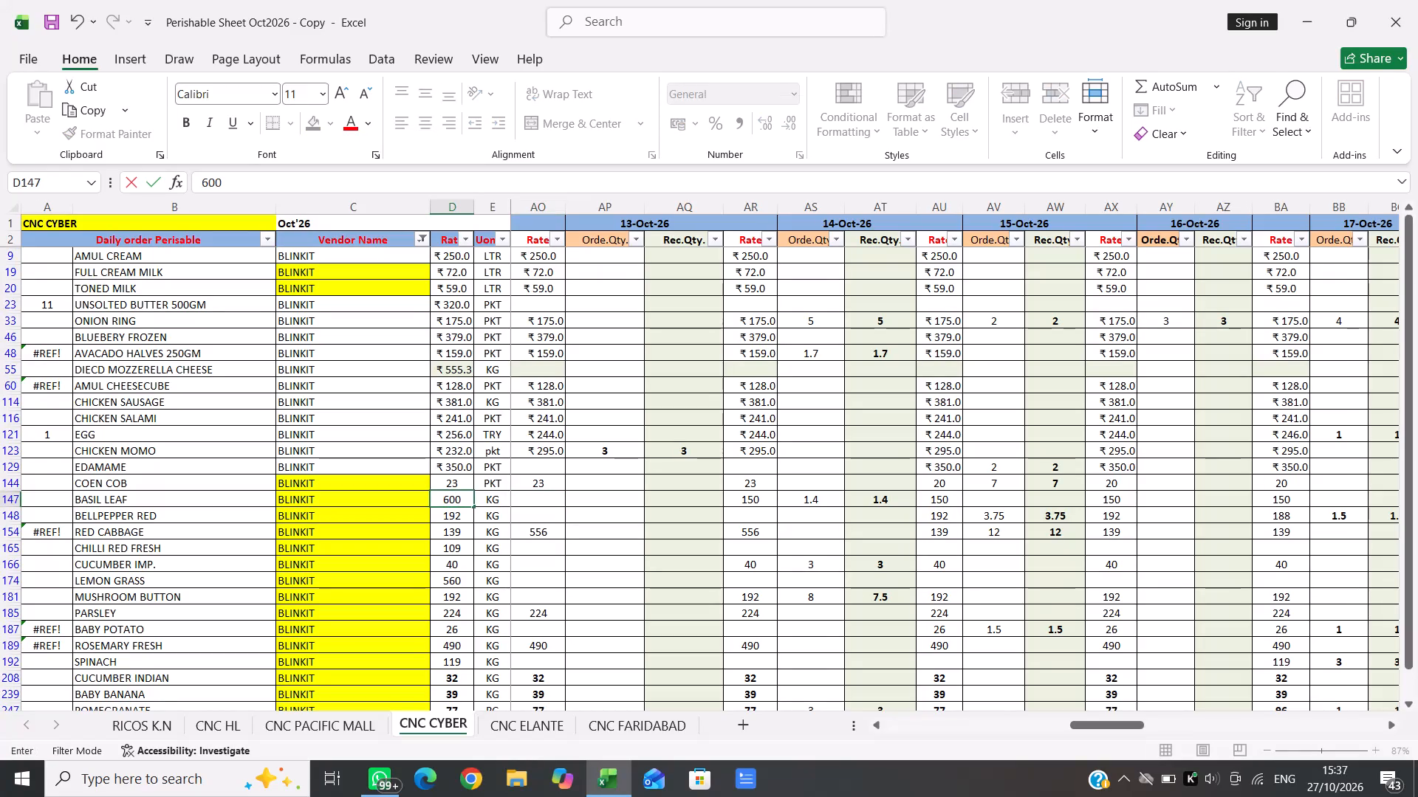
left_click(536, 494)
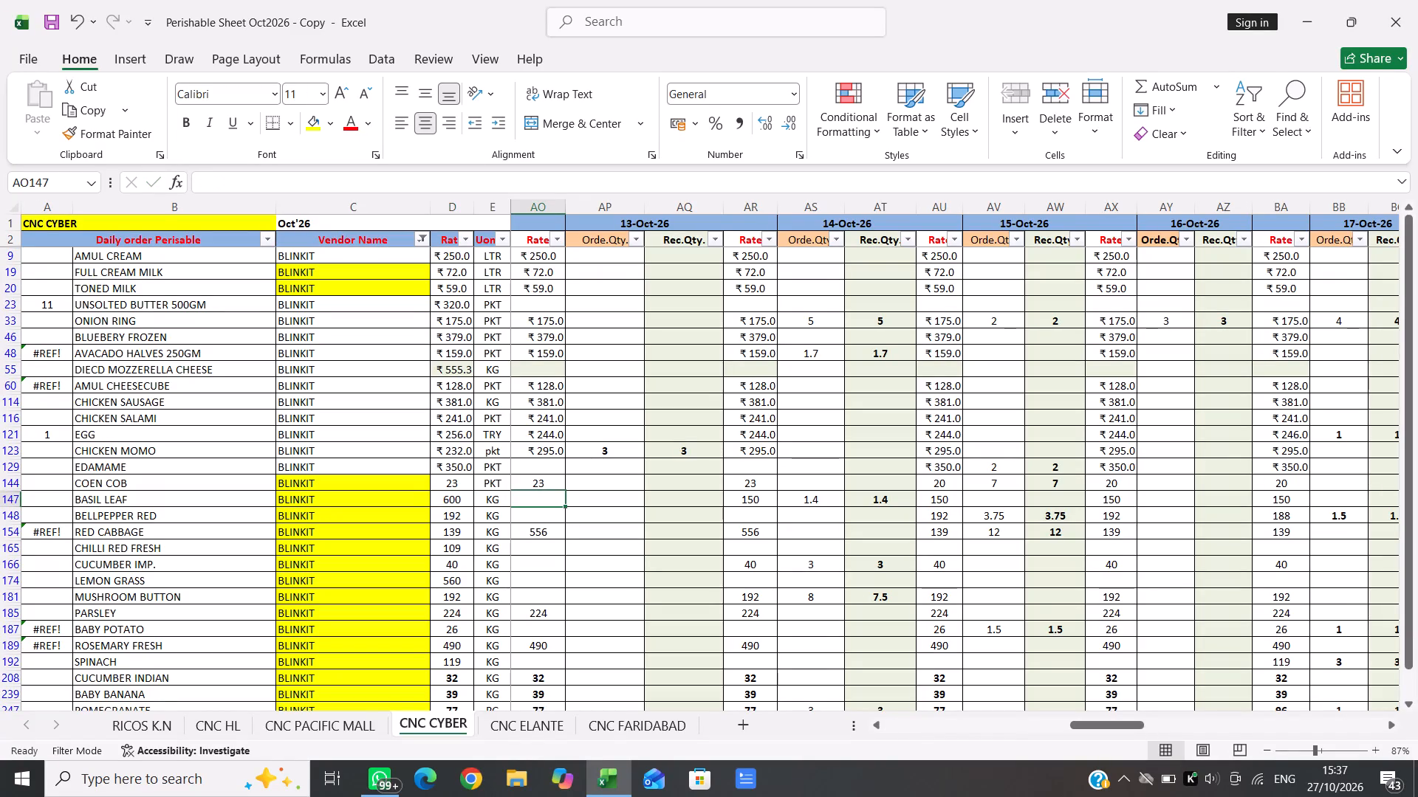
type("600")
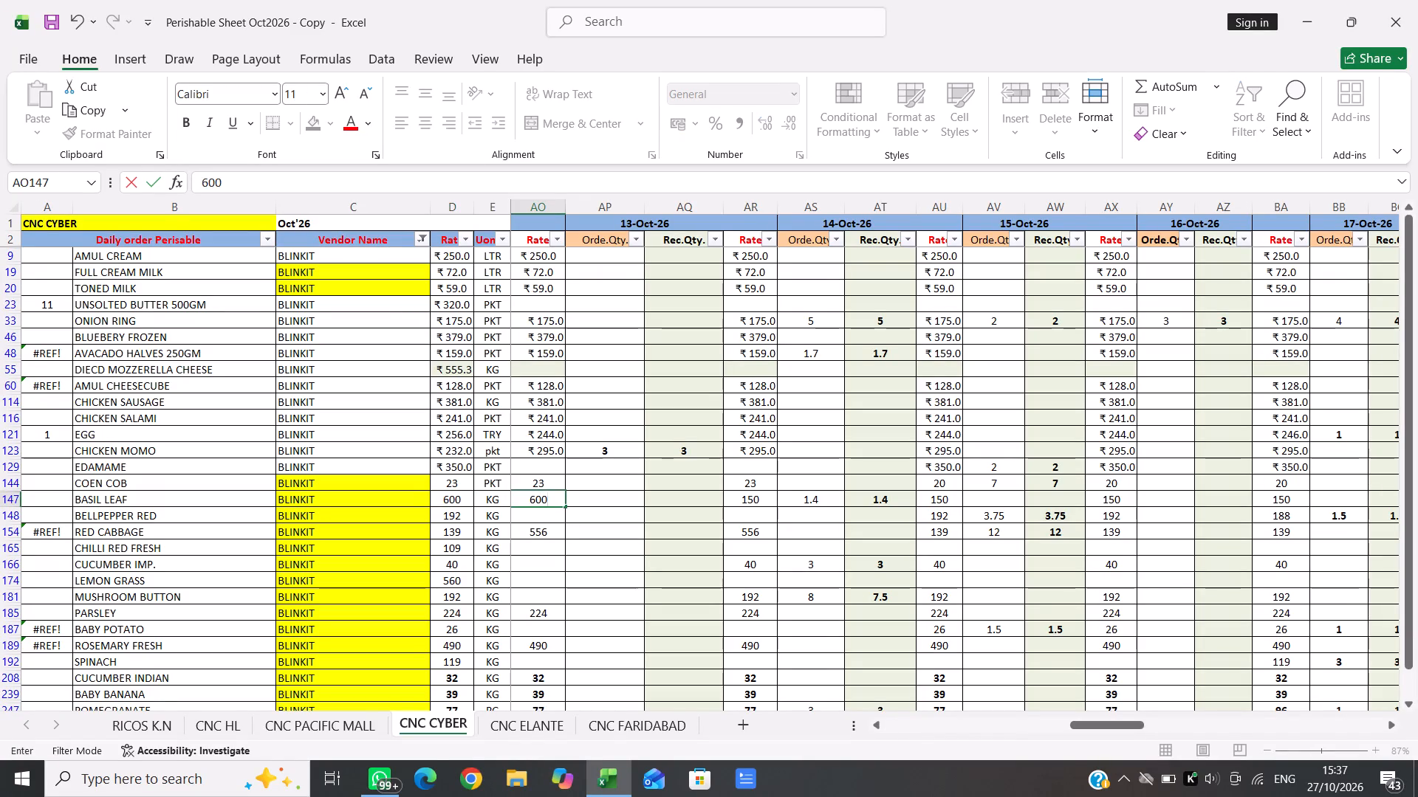
key("Right")
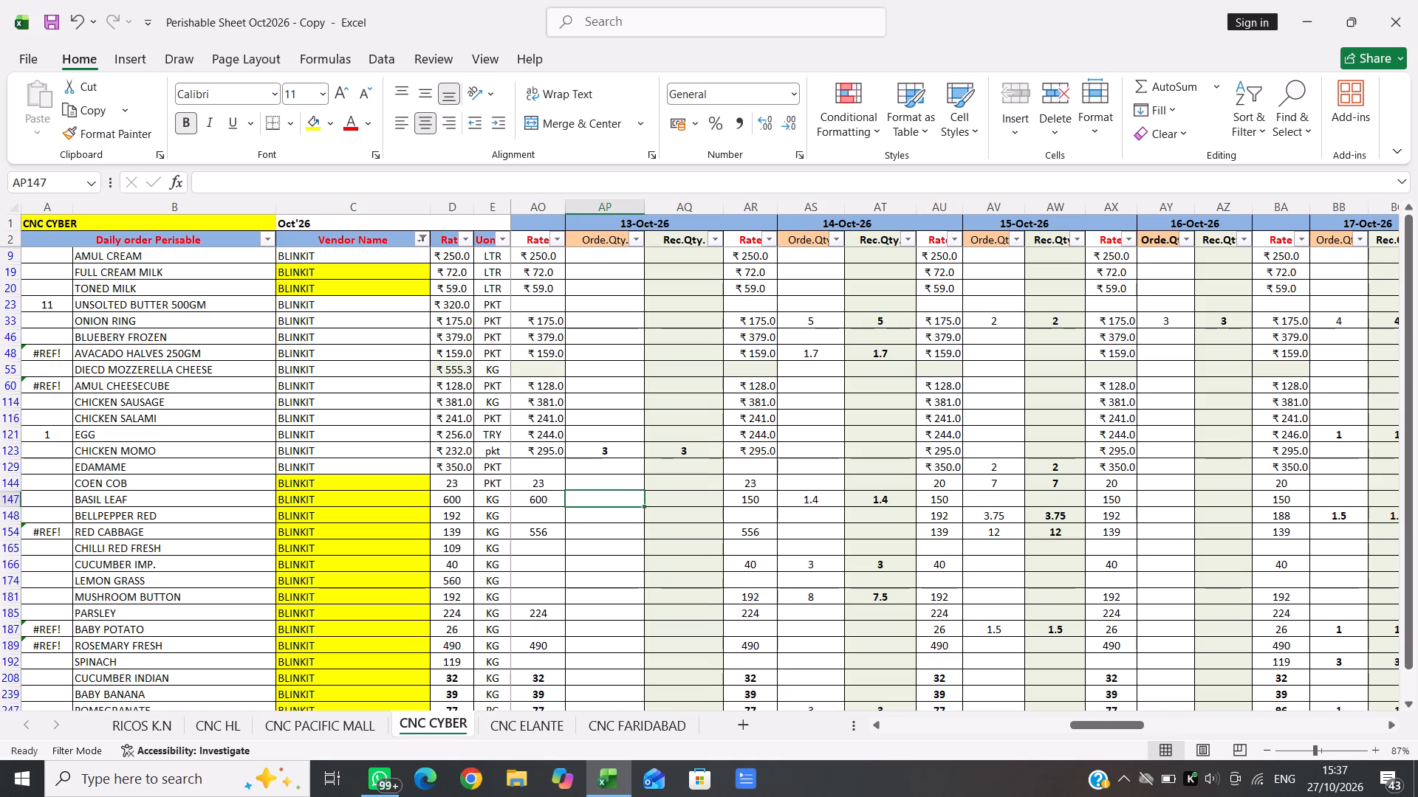
Enter 1.5 as both the ordered and received quantity of Basil Leaf for 13-Oct-26.
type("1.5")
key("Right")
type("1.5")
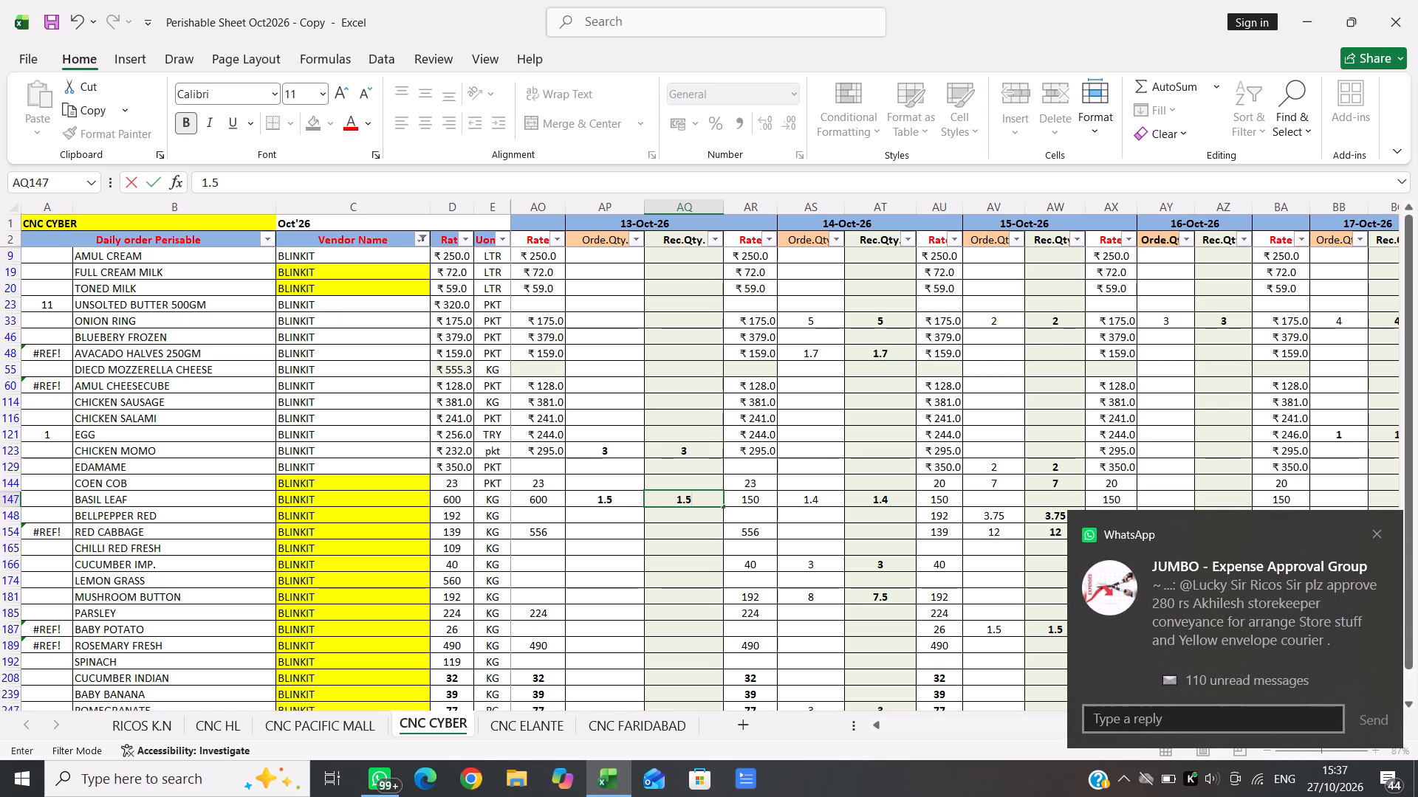
Search the CNC CYBER sheet for MOMO to locate the Chicken Momo row.
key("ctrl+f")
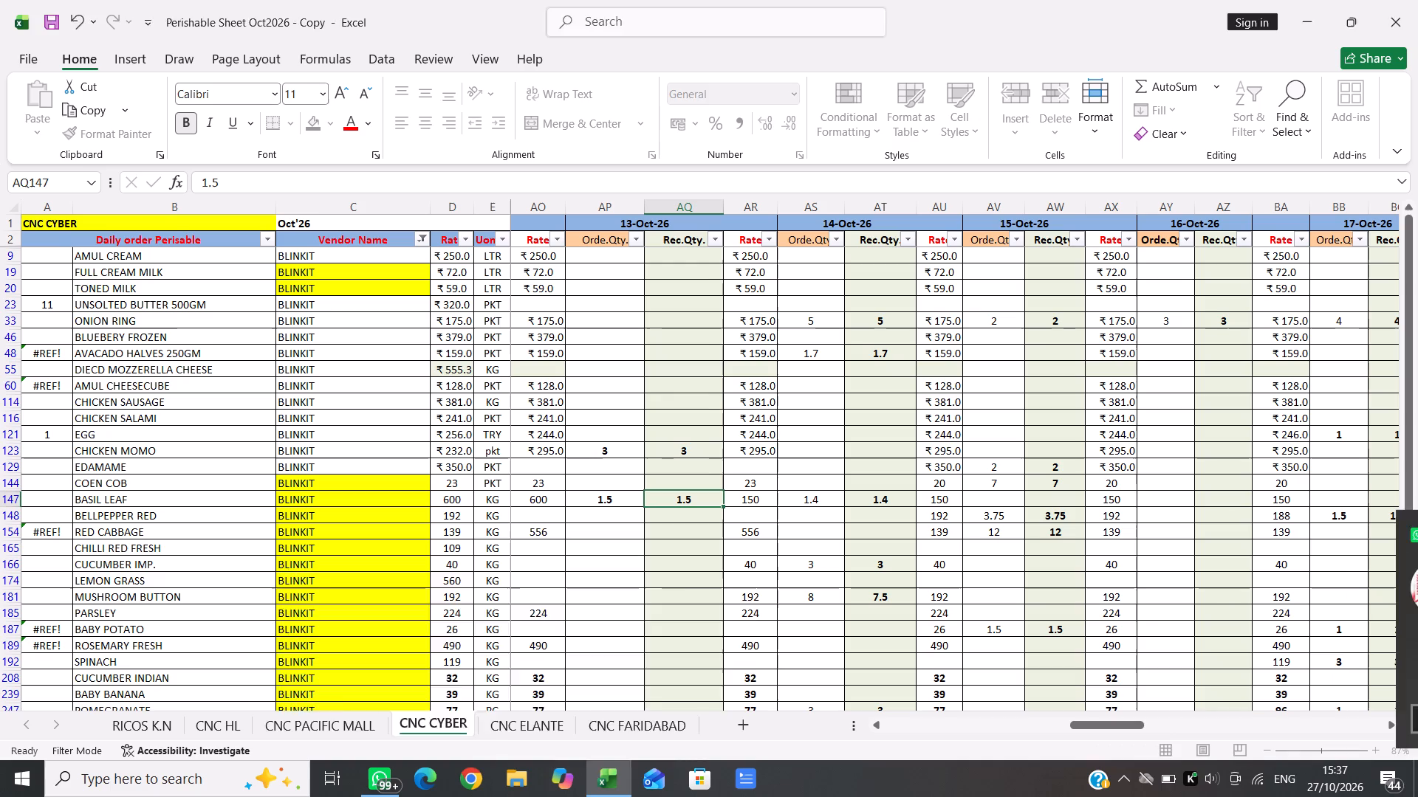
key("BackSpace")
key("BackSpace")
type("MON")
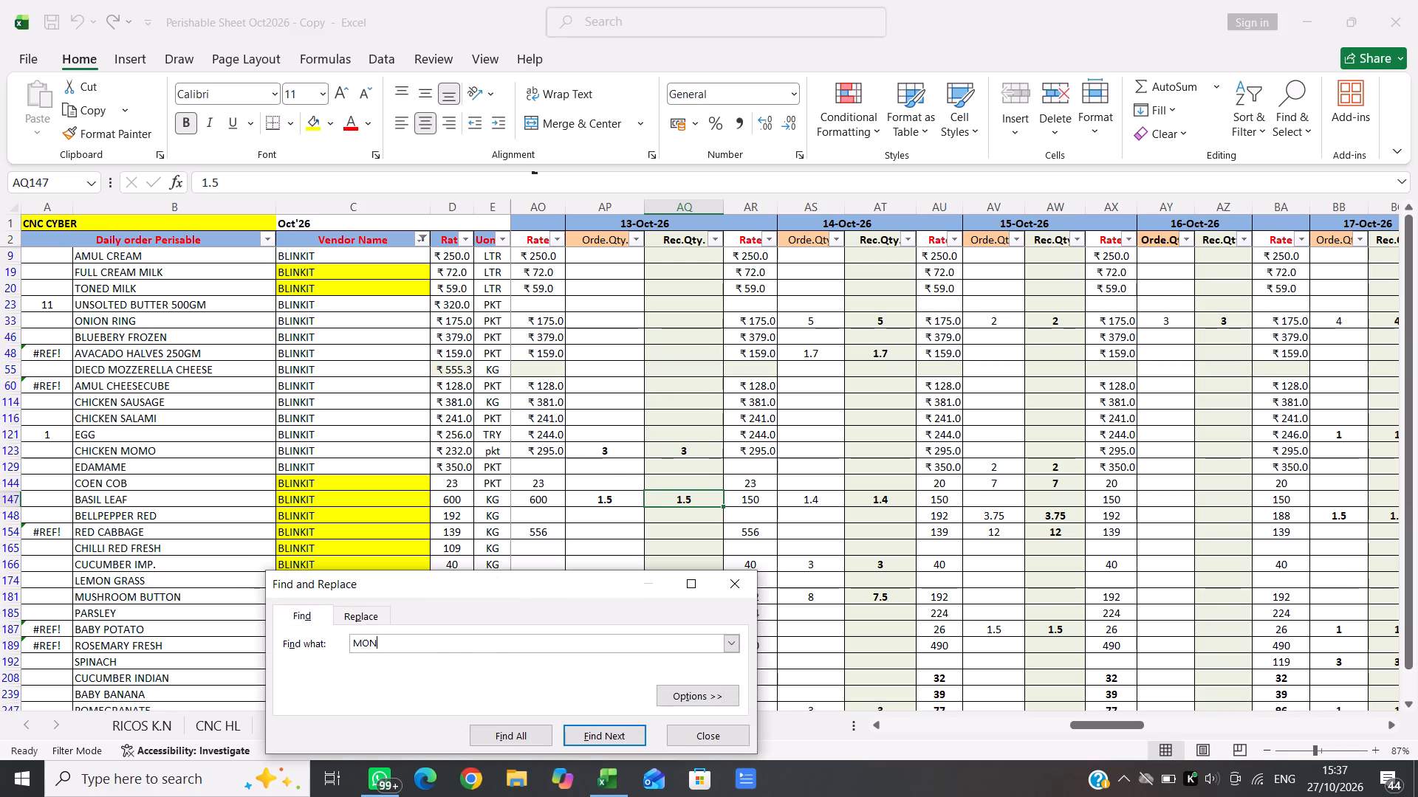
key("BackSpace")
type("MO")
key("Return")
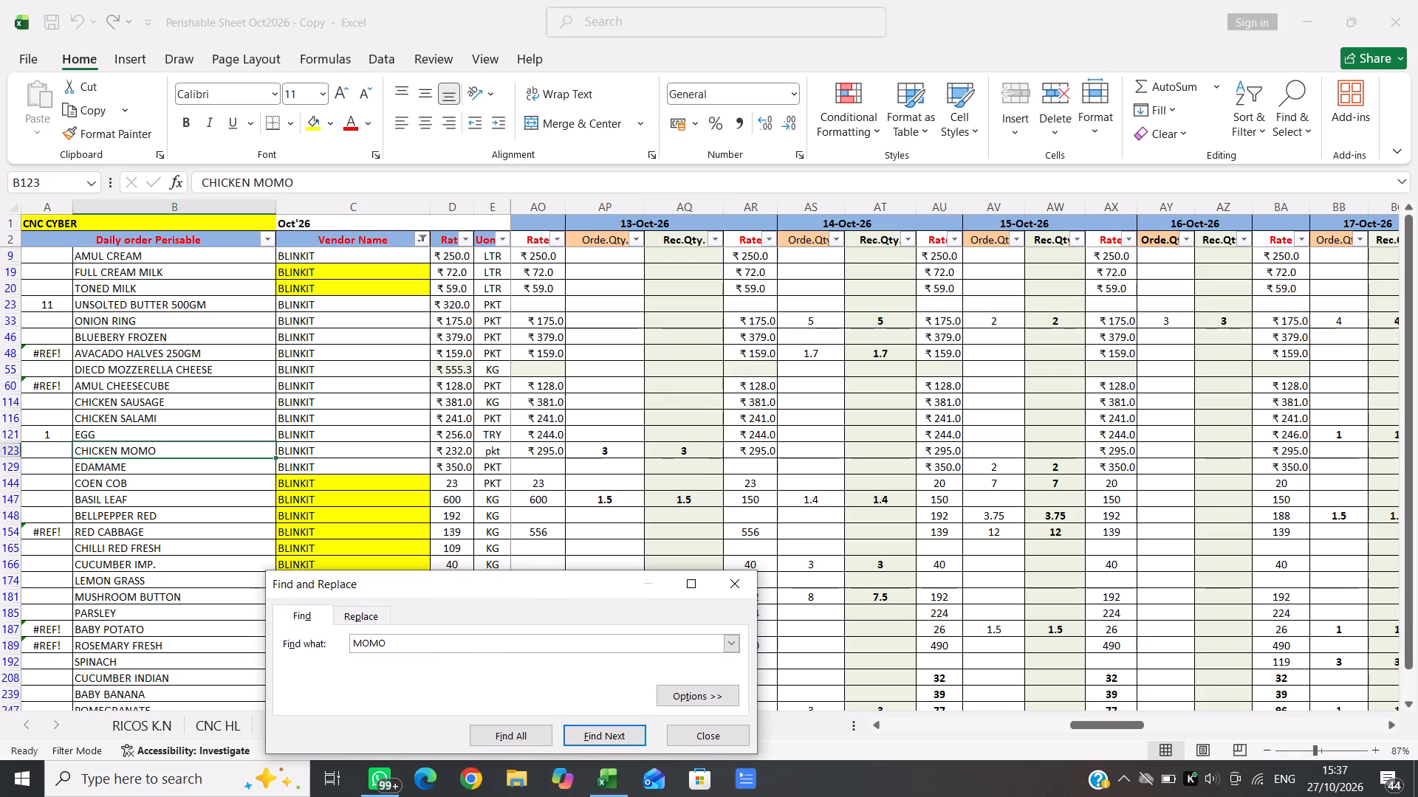
left_click(733, 586)
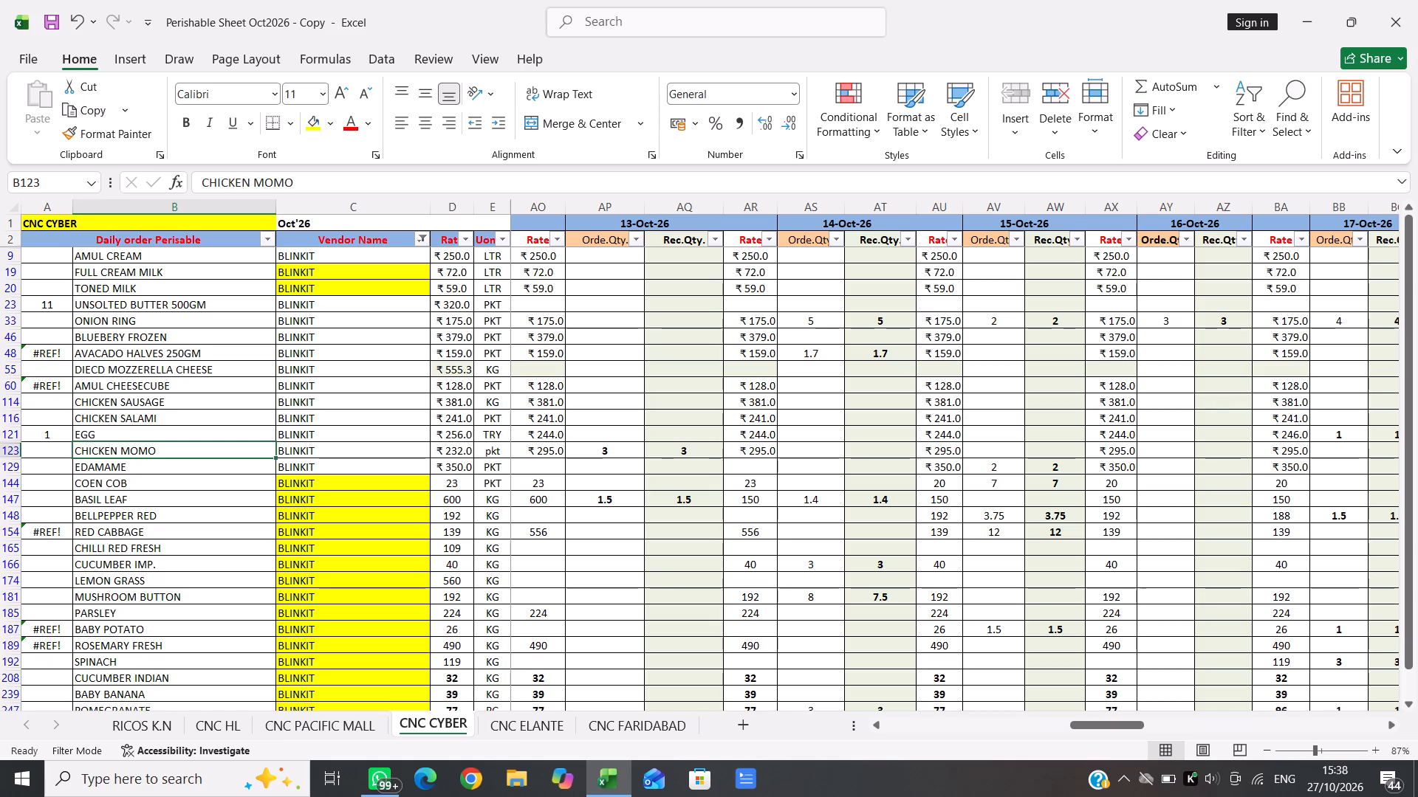
Check the Chicken Momo base rate against its rate for 13-Oct-26.
left_click(456, 455)
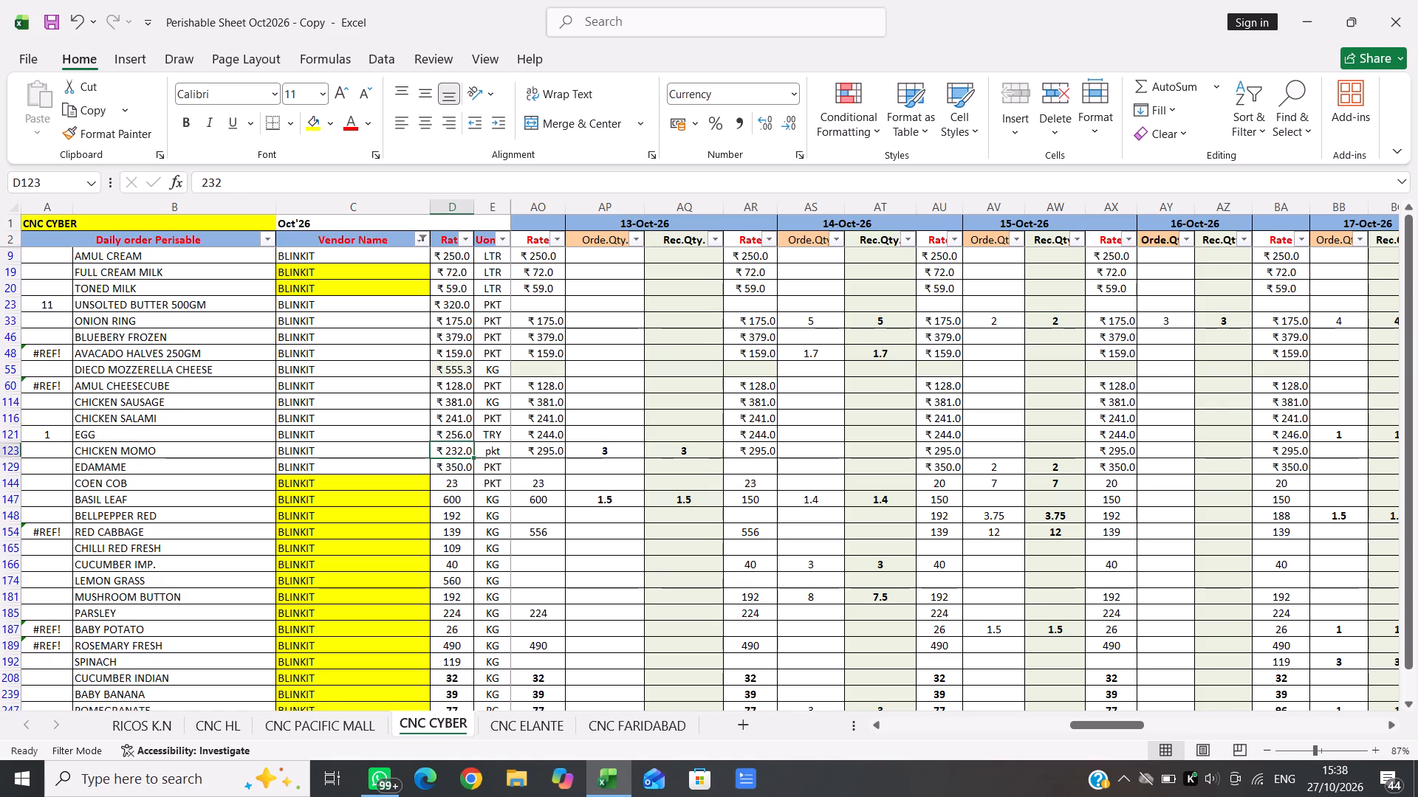
left_click(538, 450)
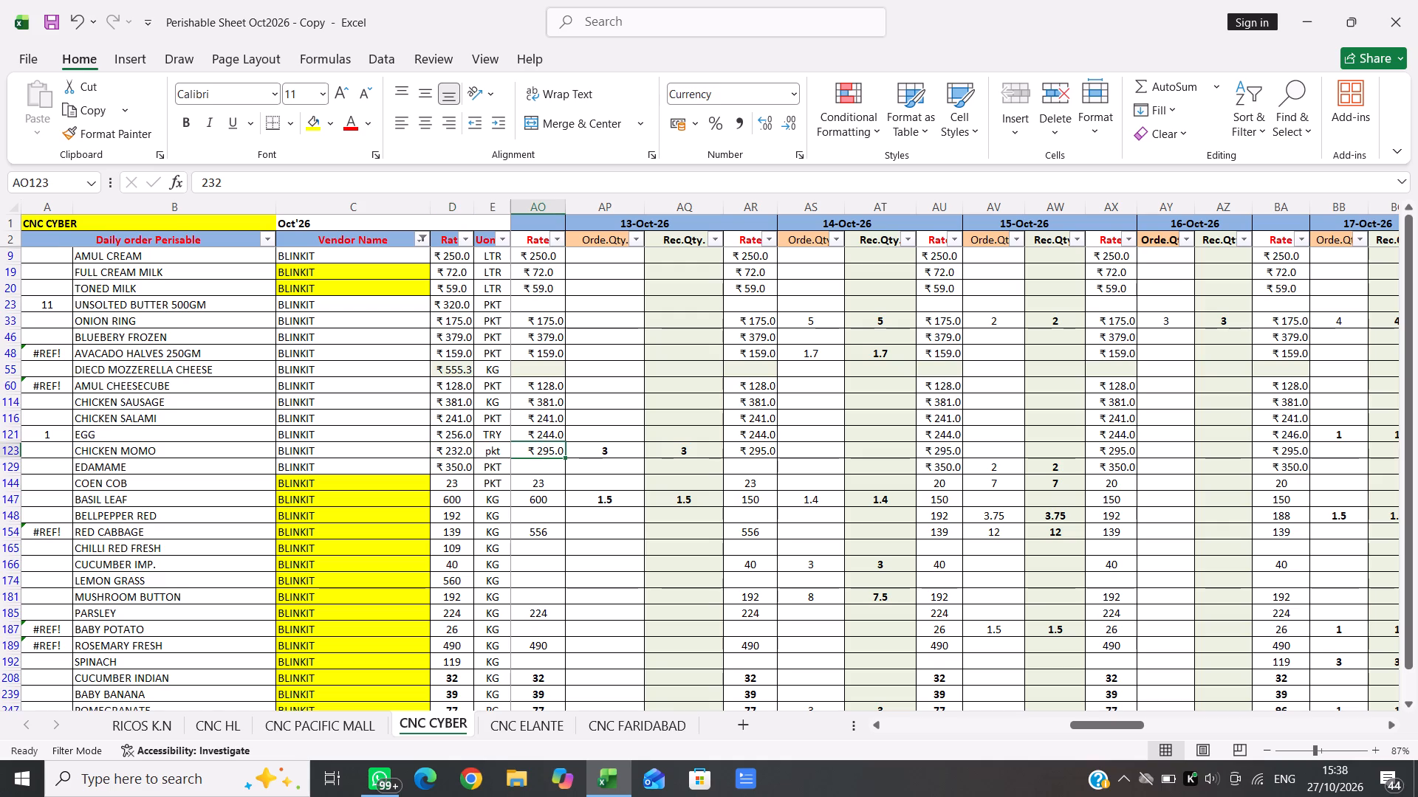
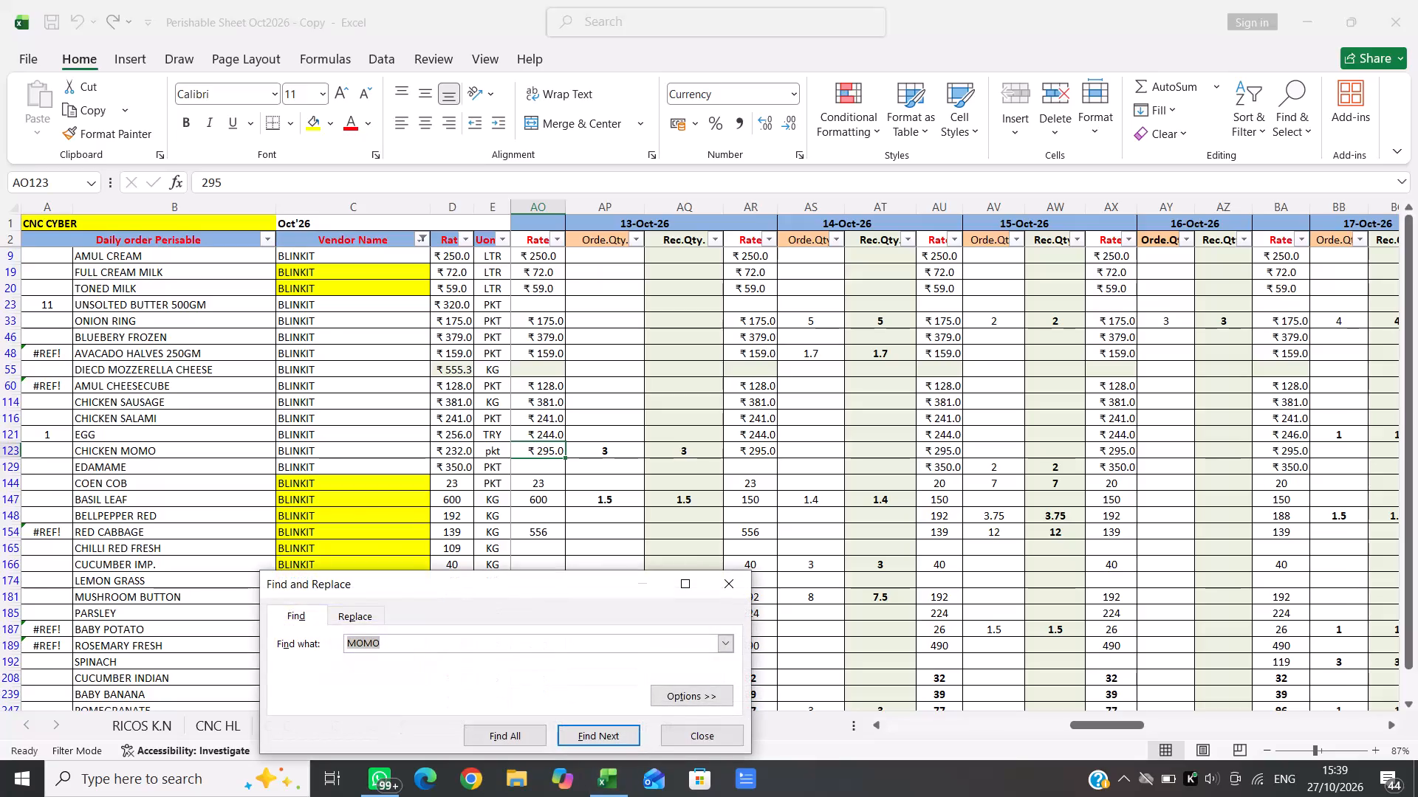
Find Chicken Momo and compare its rates and quantities from 10-Oct-26 to 13-Oct-26, then check the Egg order quantity for 11-Oct-26.
key("Return")
left_click(726, 593)
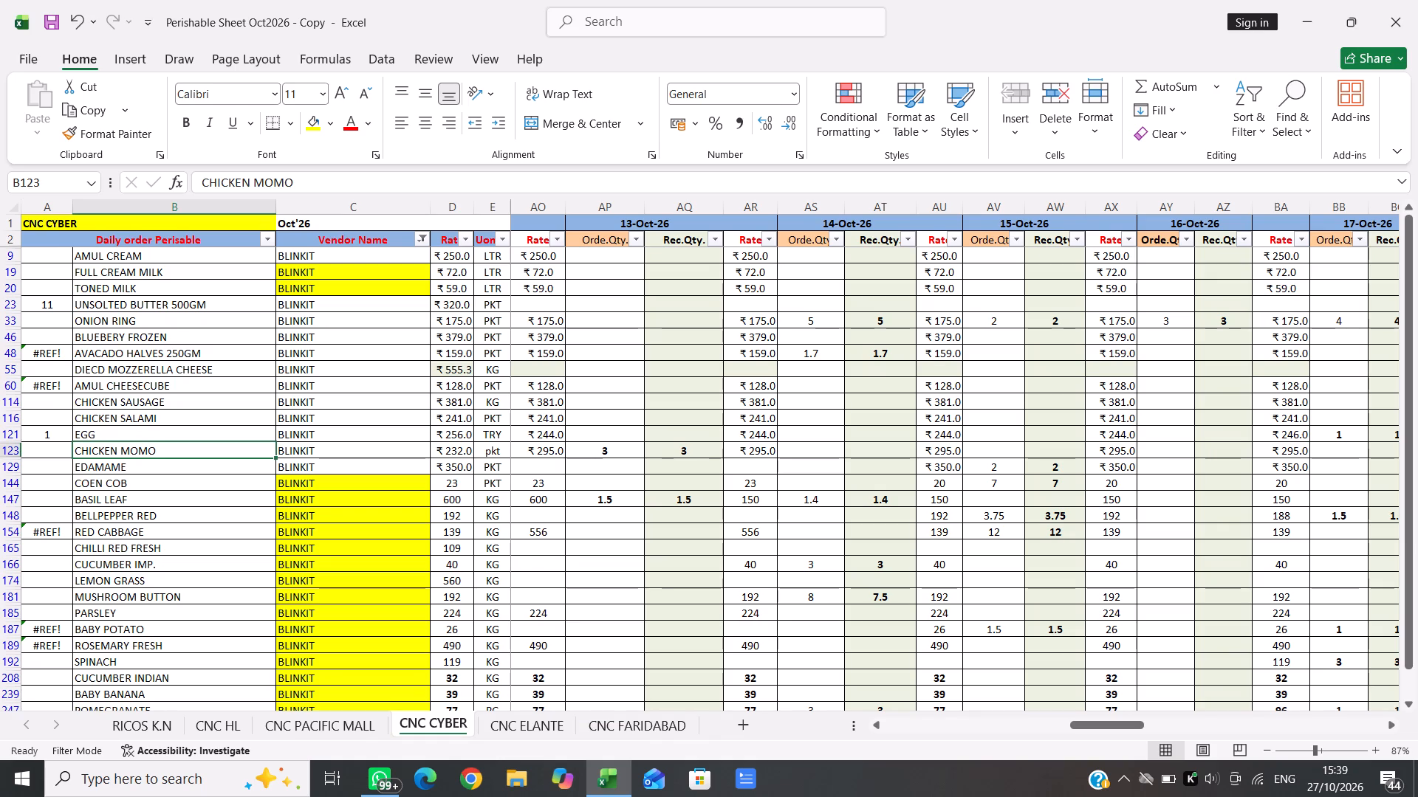
left_click(475, 452)
scroll(604, 466, "right", 2)
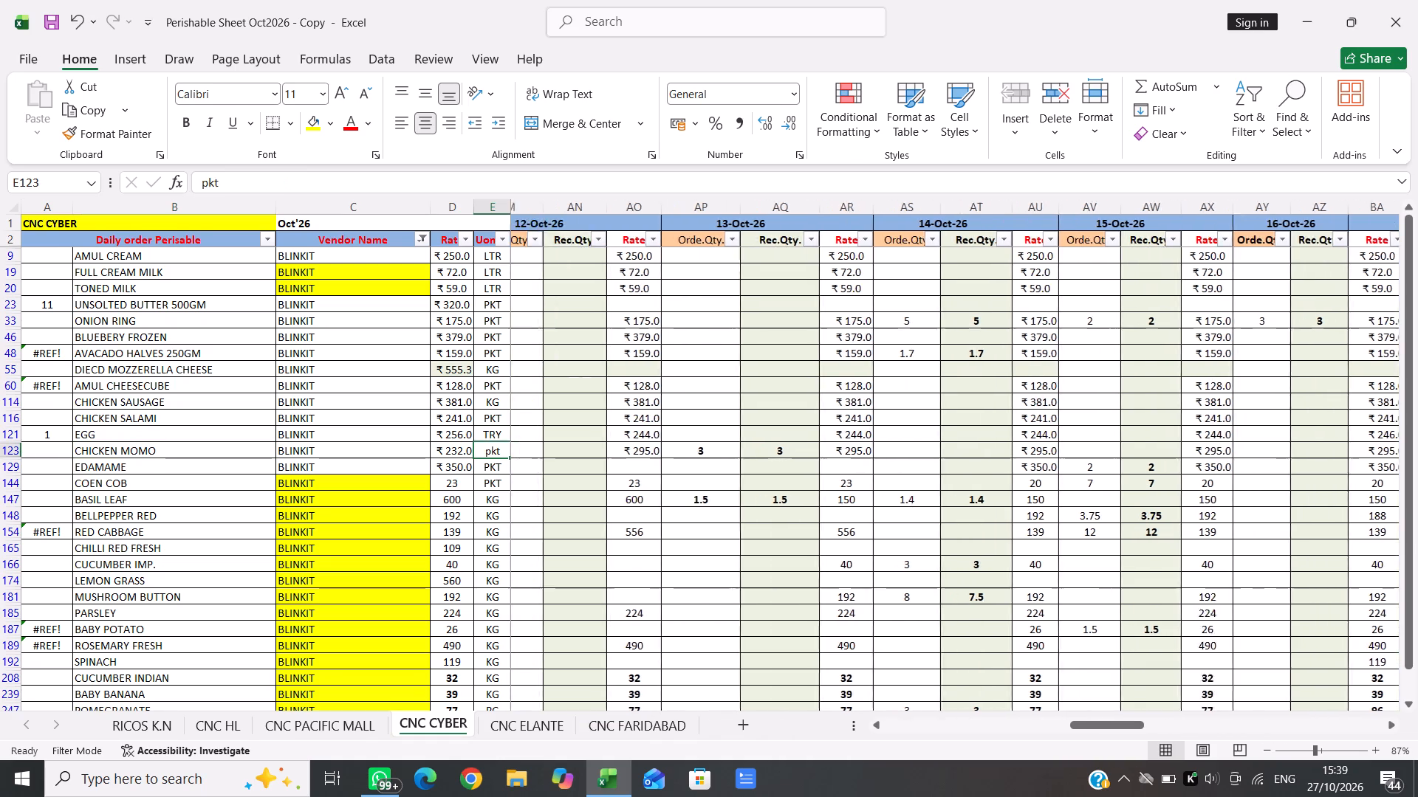
scroll(604, 466, "right", 3)
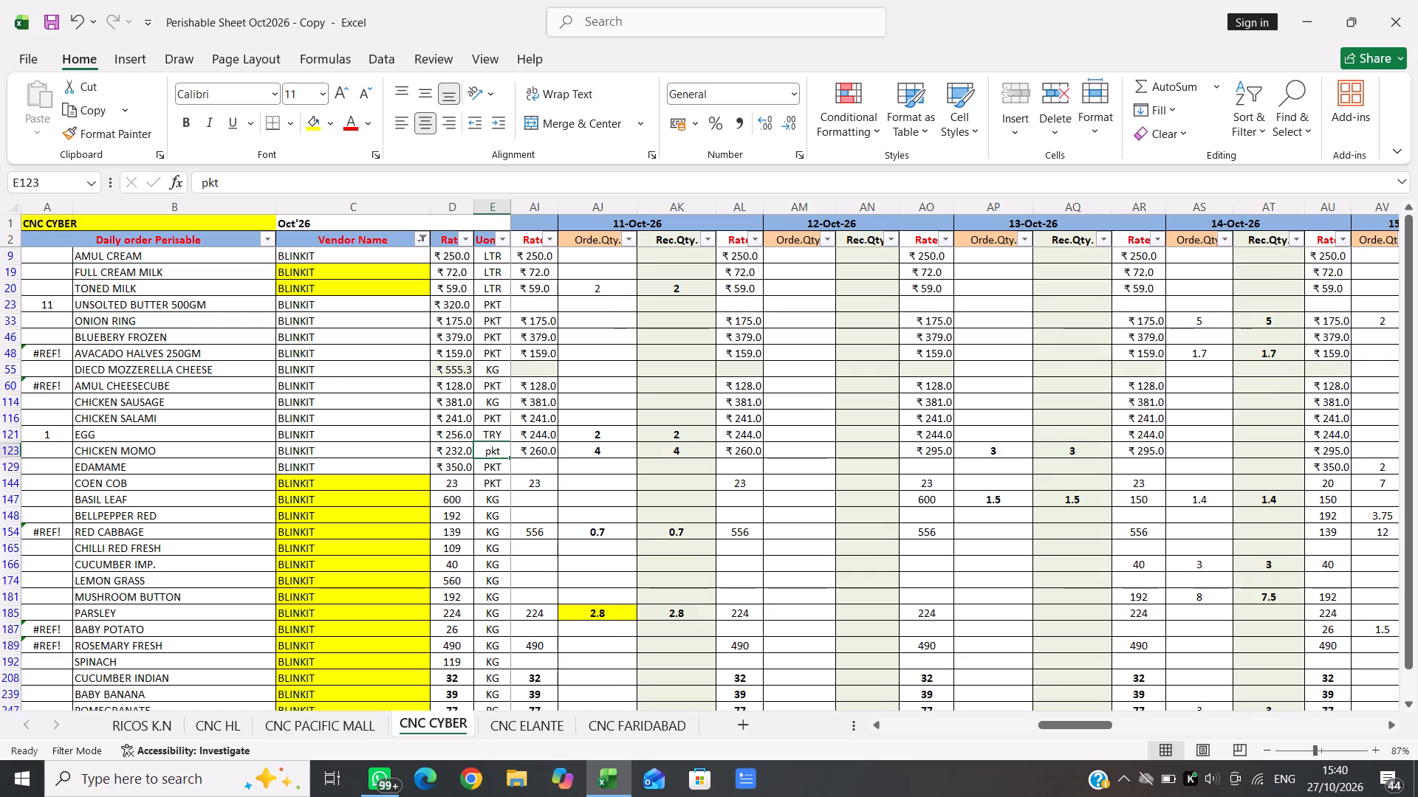
scroll(604, 466, "right", 2)
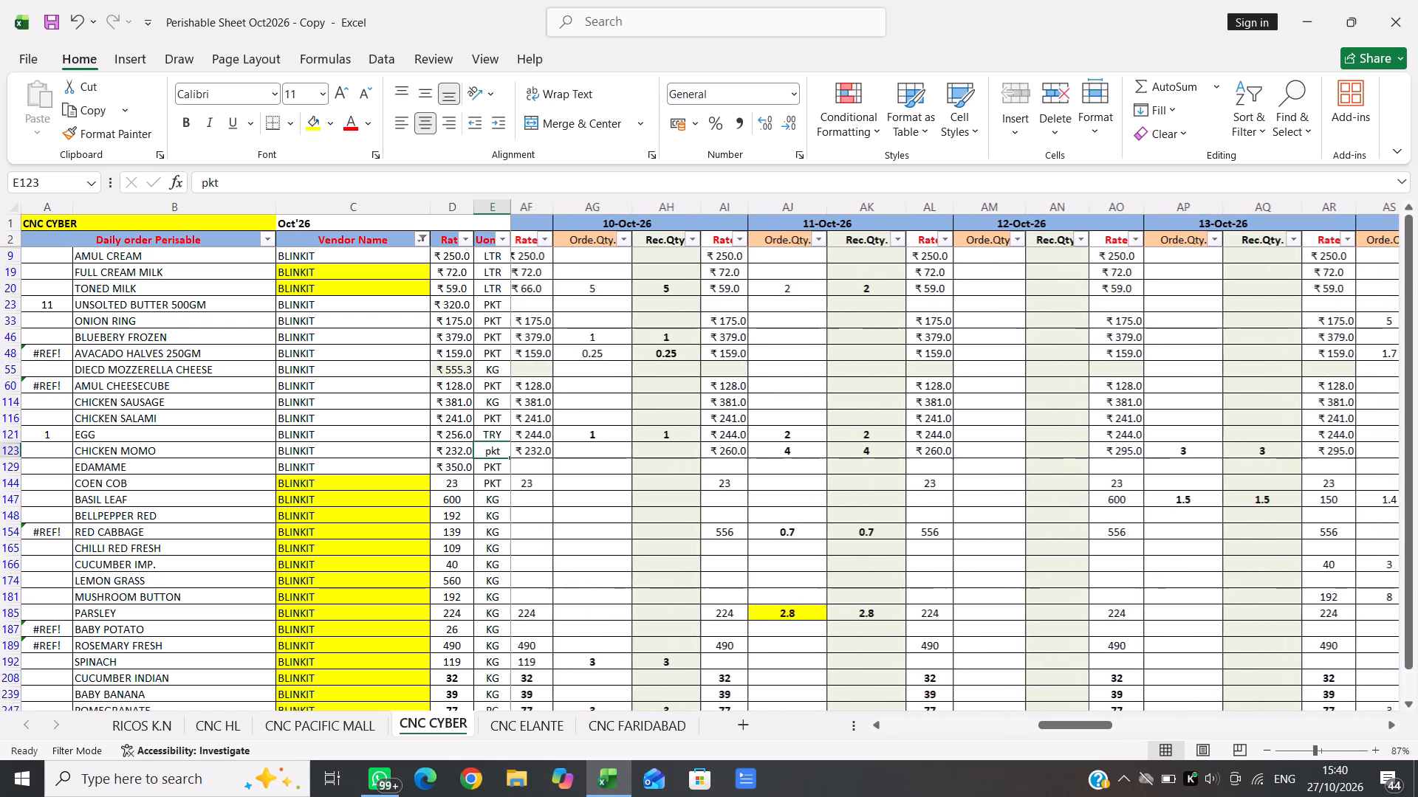
scroll(604, 466, "left", 2)
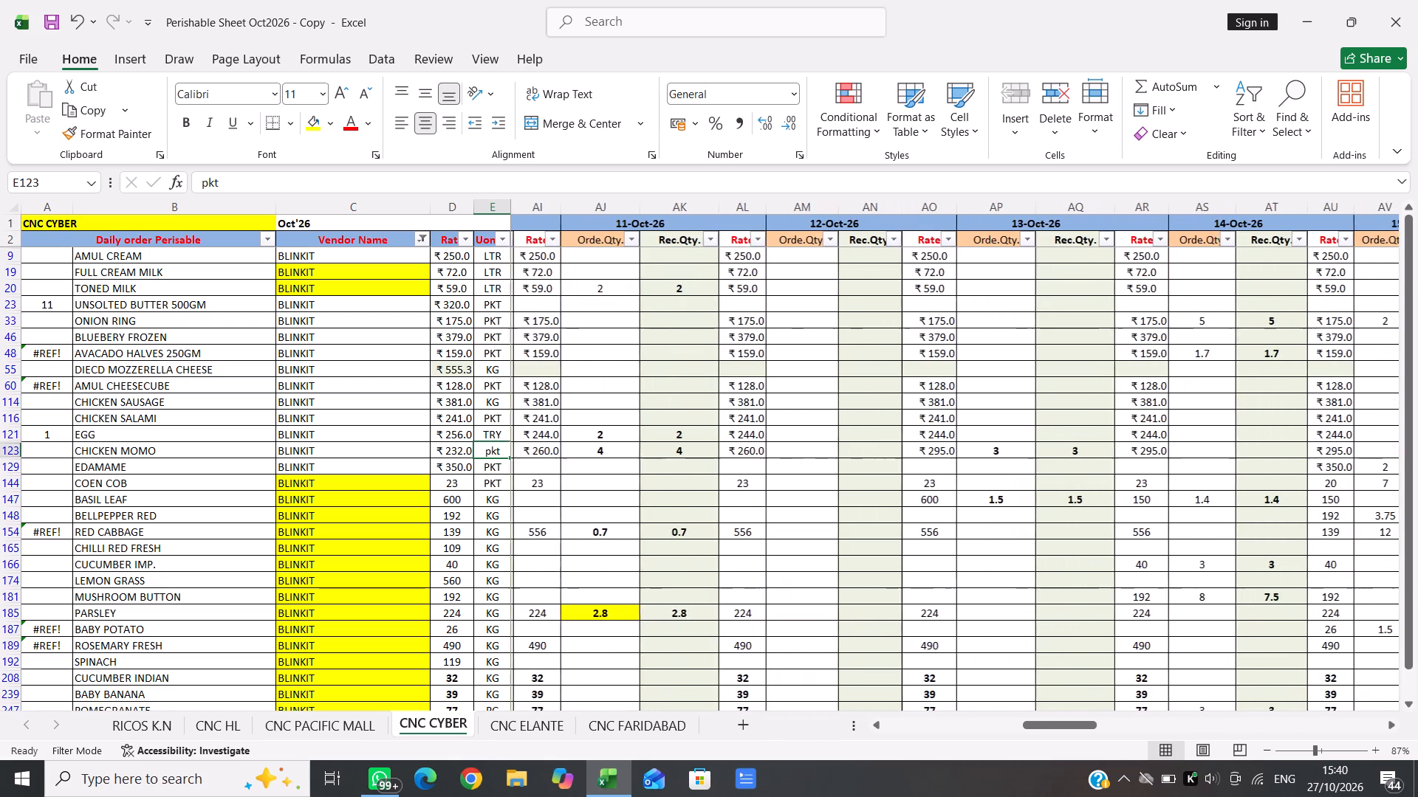
left_click(584, 430)
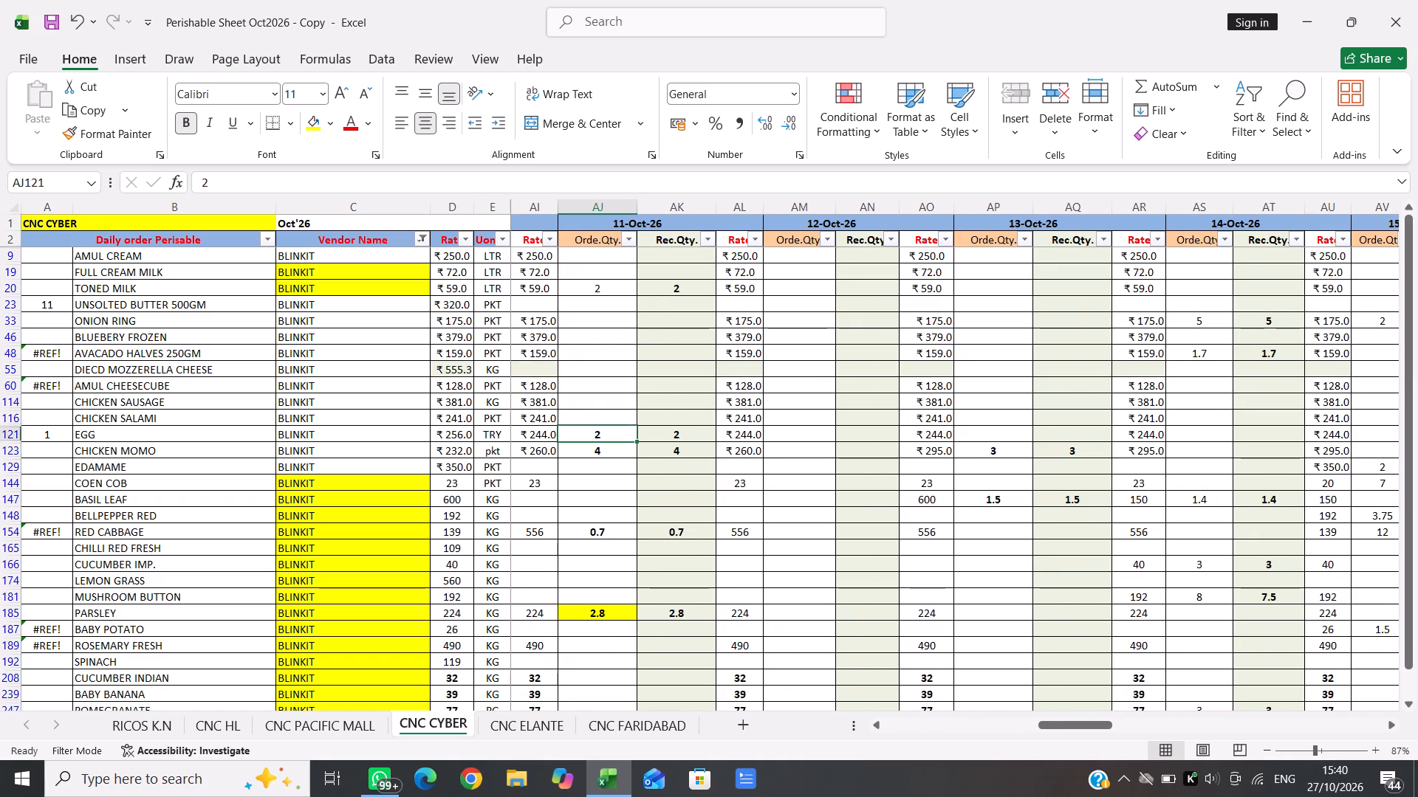
Enter 3 as both the ordered and received quantity of Pomegranate for 11-Oct-26.
scroll(584, 430, "down", 1)
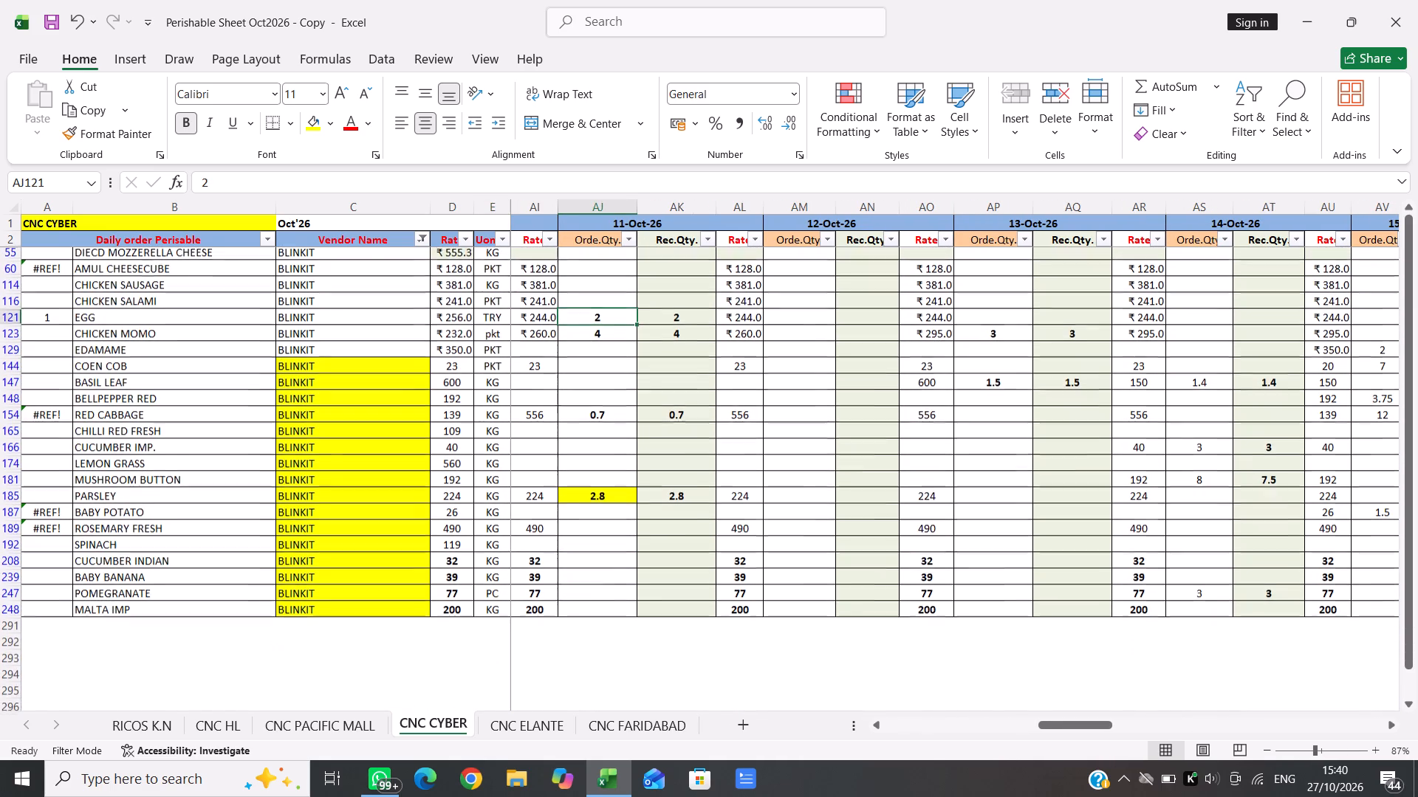
scroll(584, 430, "down", 2)
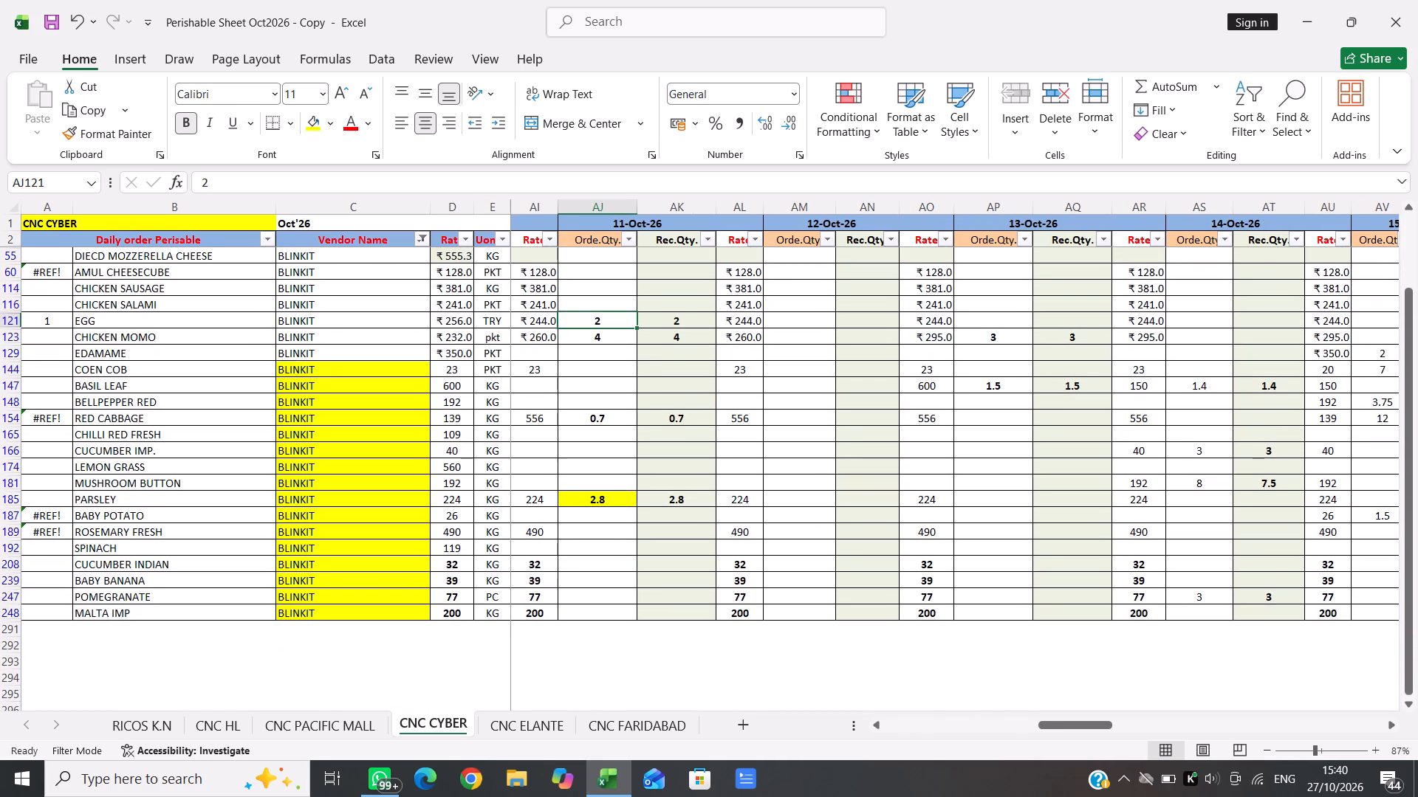
left_click(603, 601)
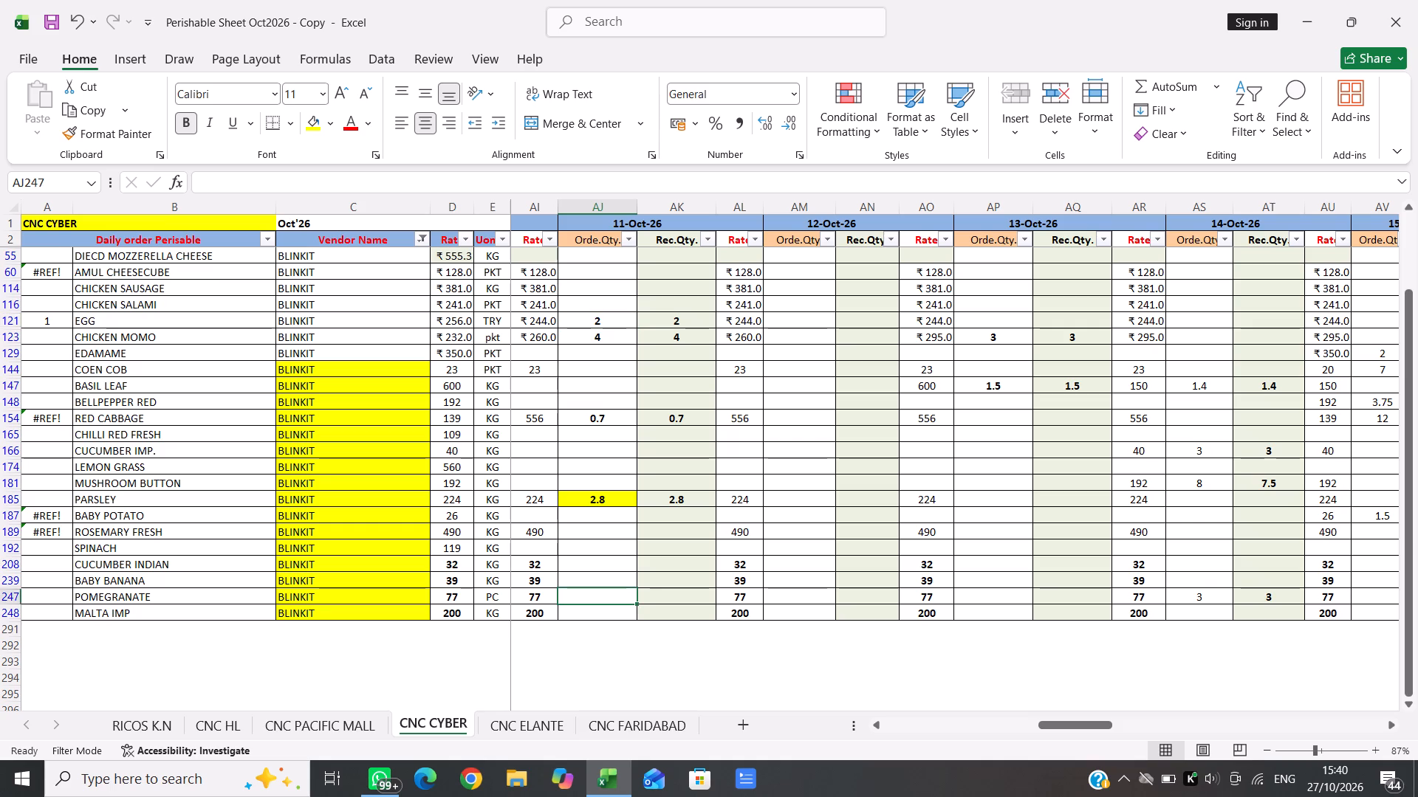
key("3")
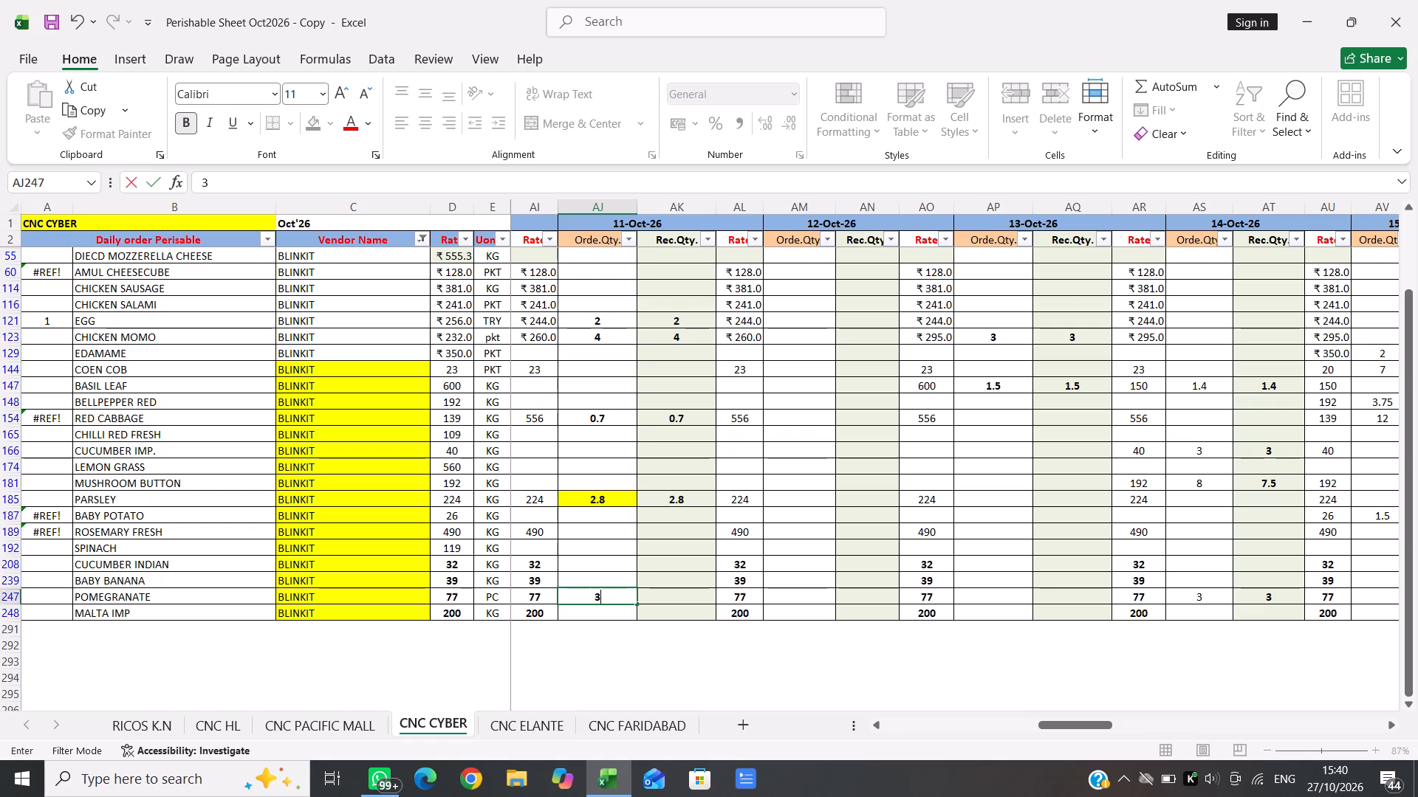
key("Right")
key("3")
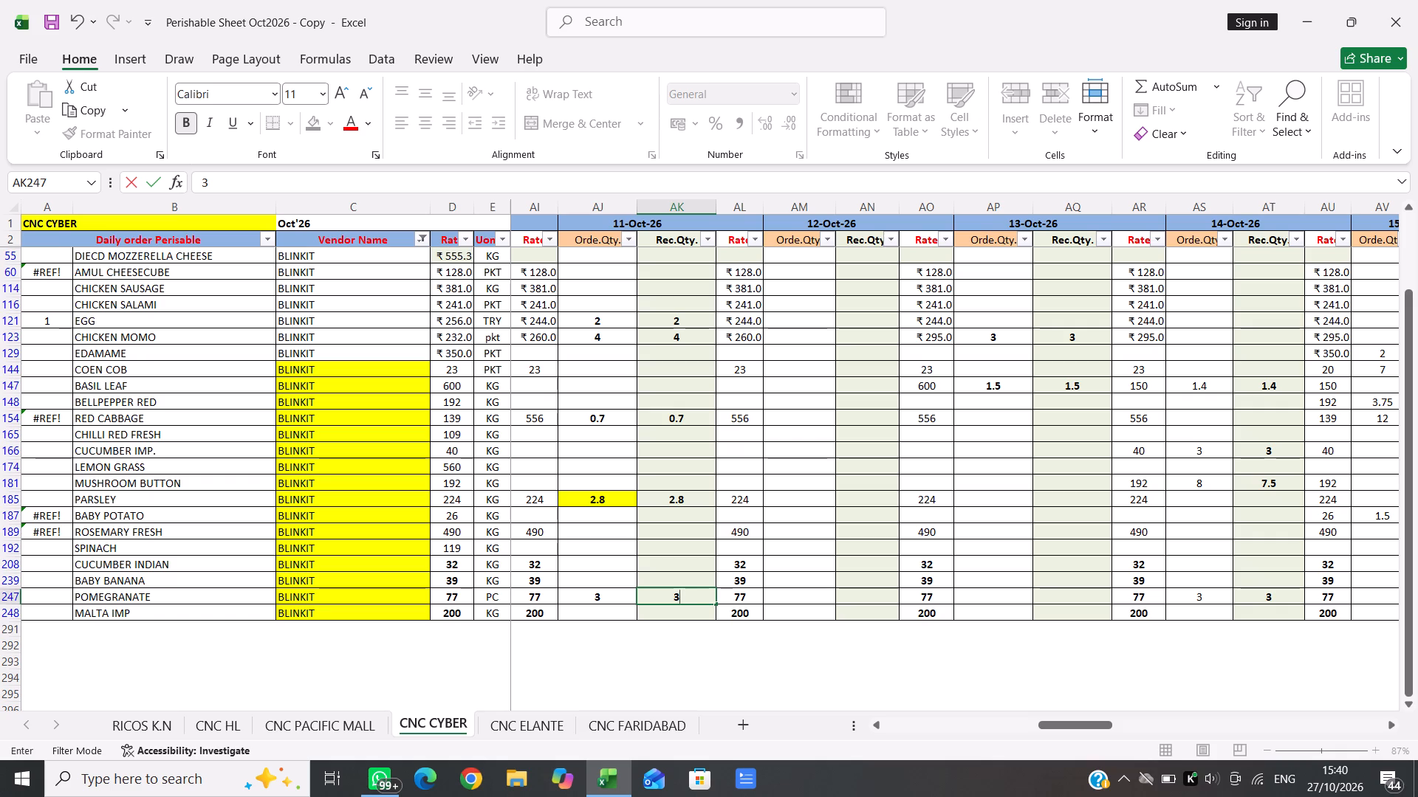
Search the sheet for "PARS" and check the Parsley rate for 11-Oct-26.
key("ctrl+f")
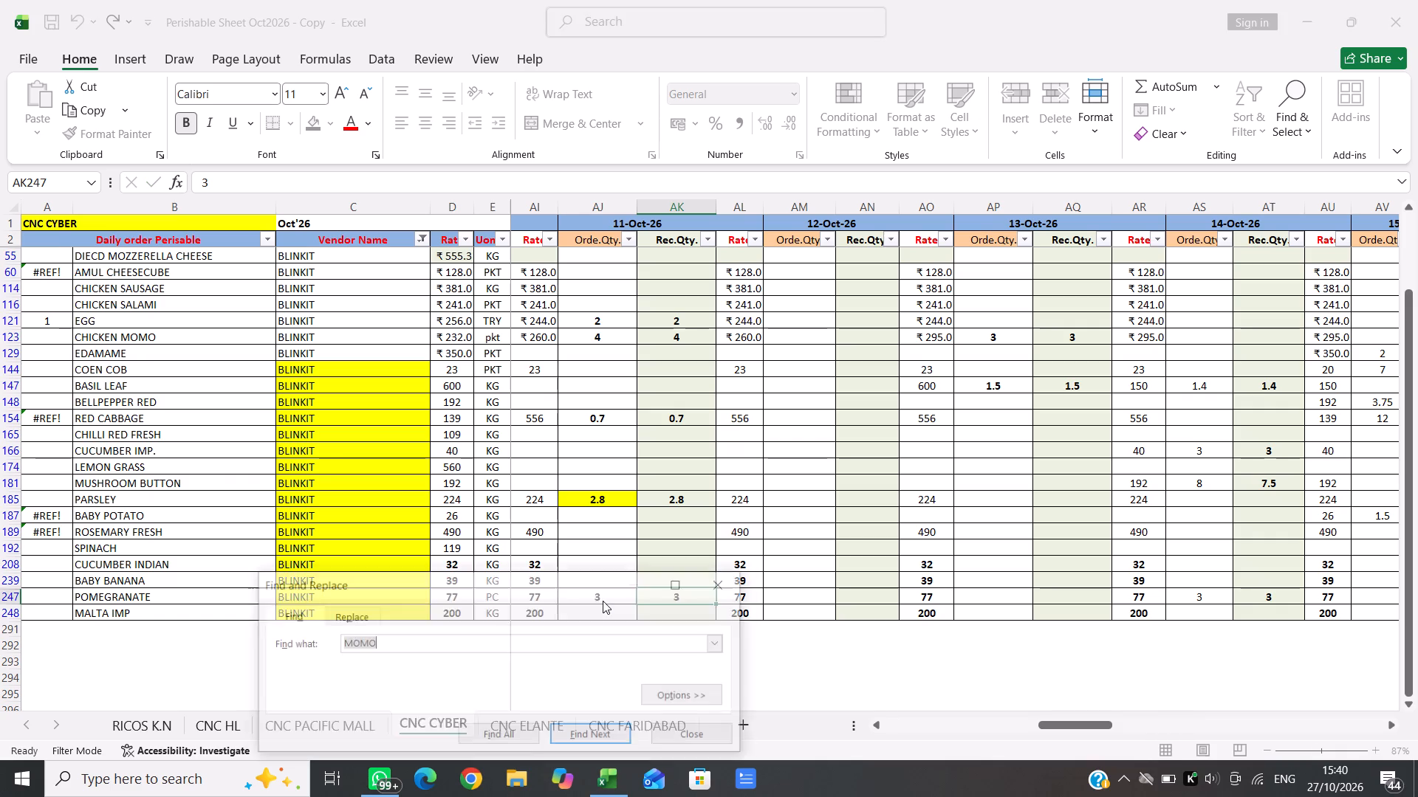
key("BackSpace")
key("BackSpace")
key("BackSpace")
type("PARS")
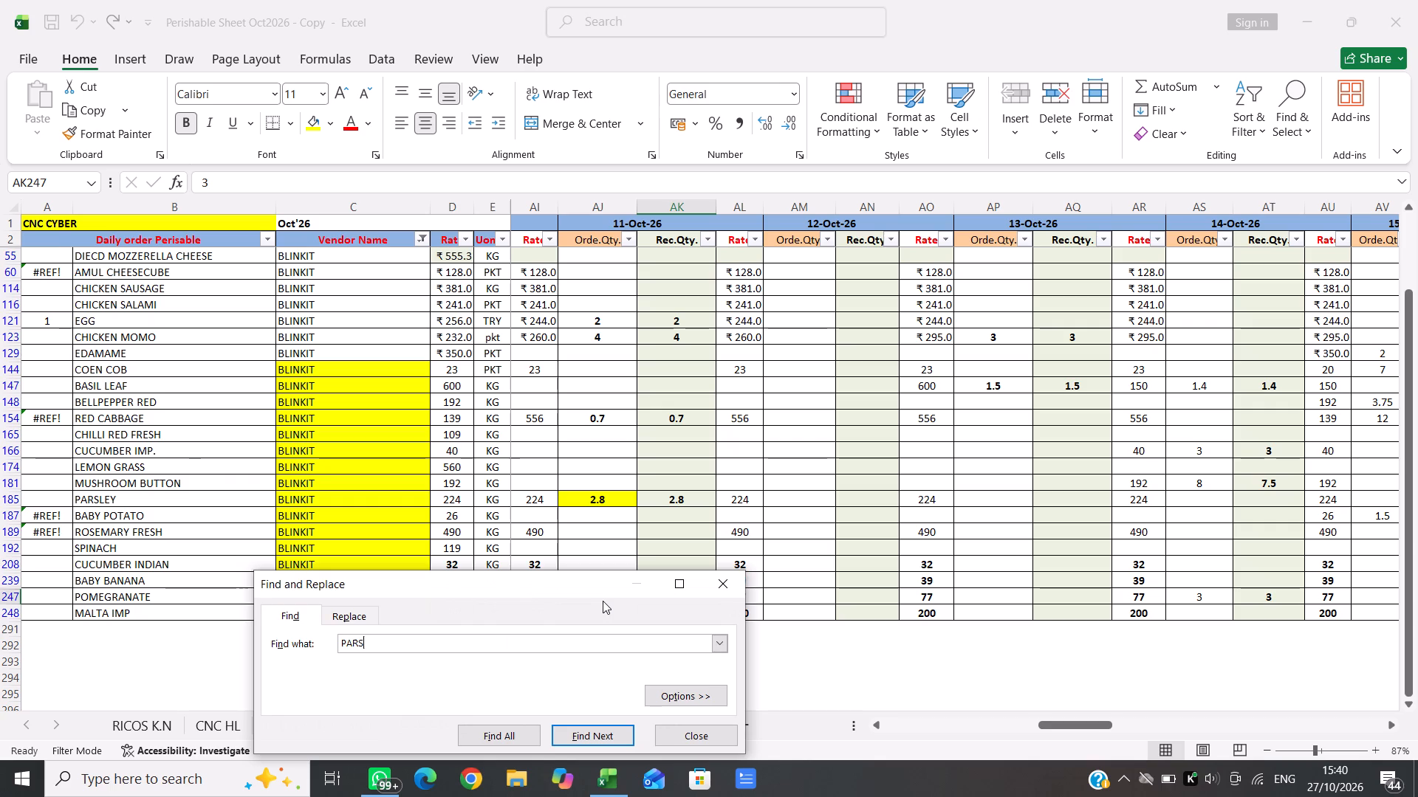
key("Return")
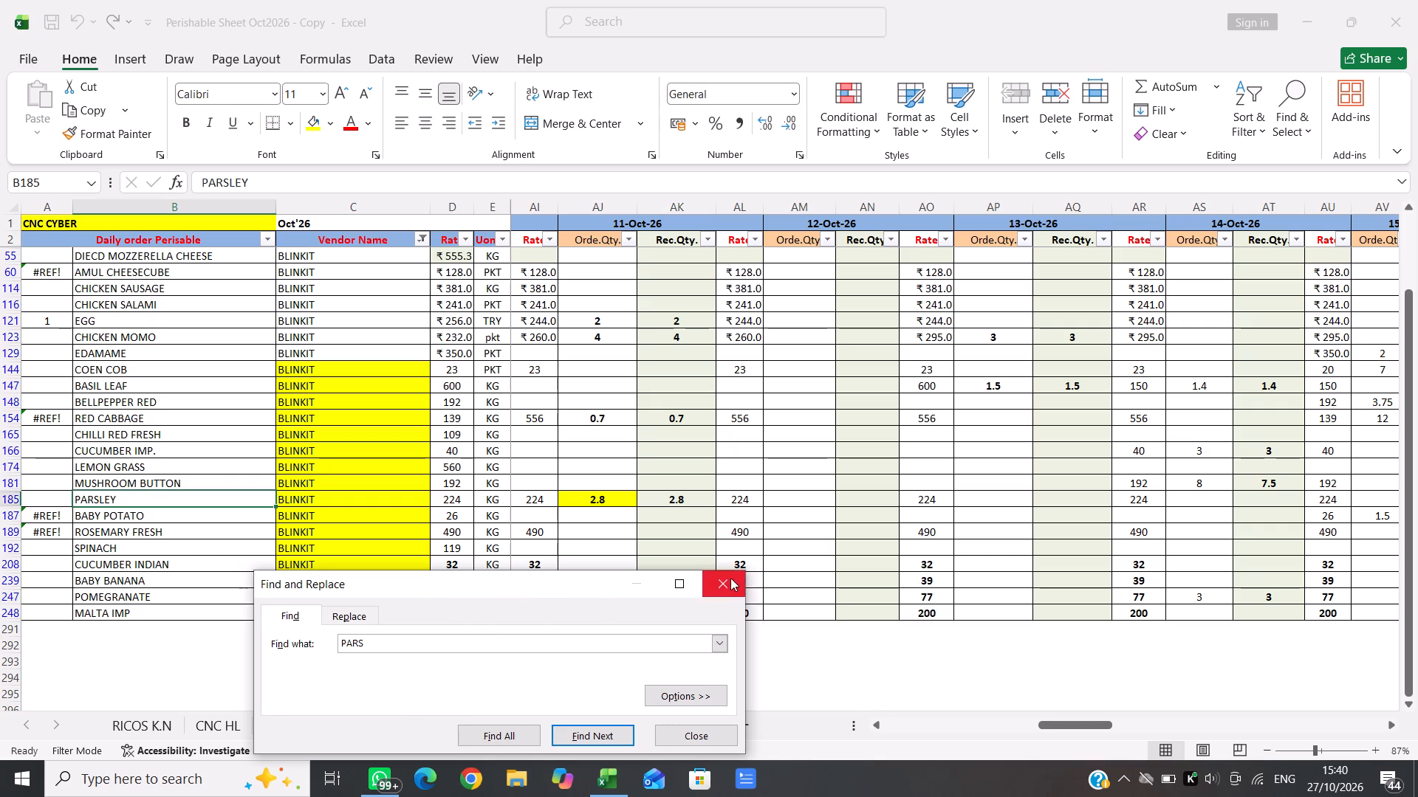
left_click(730, 580)
left_click(533, 497)
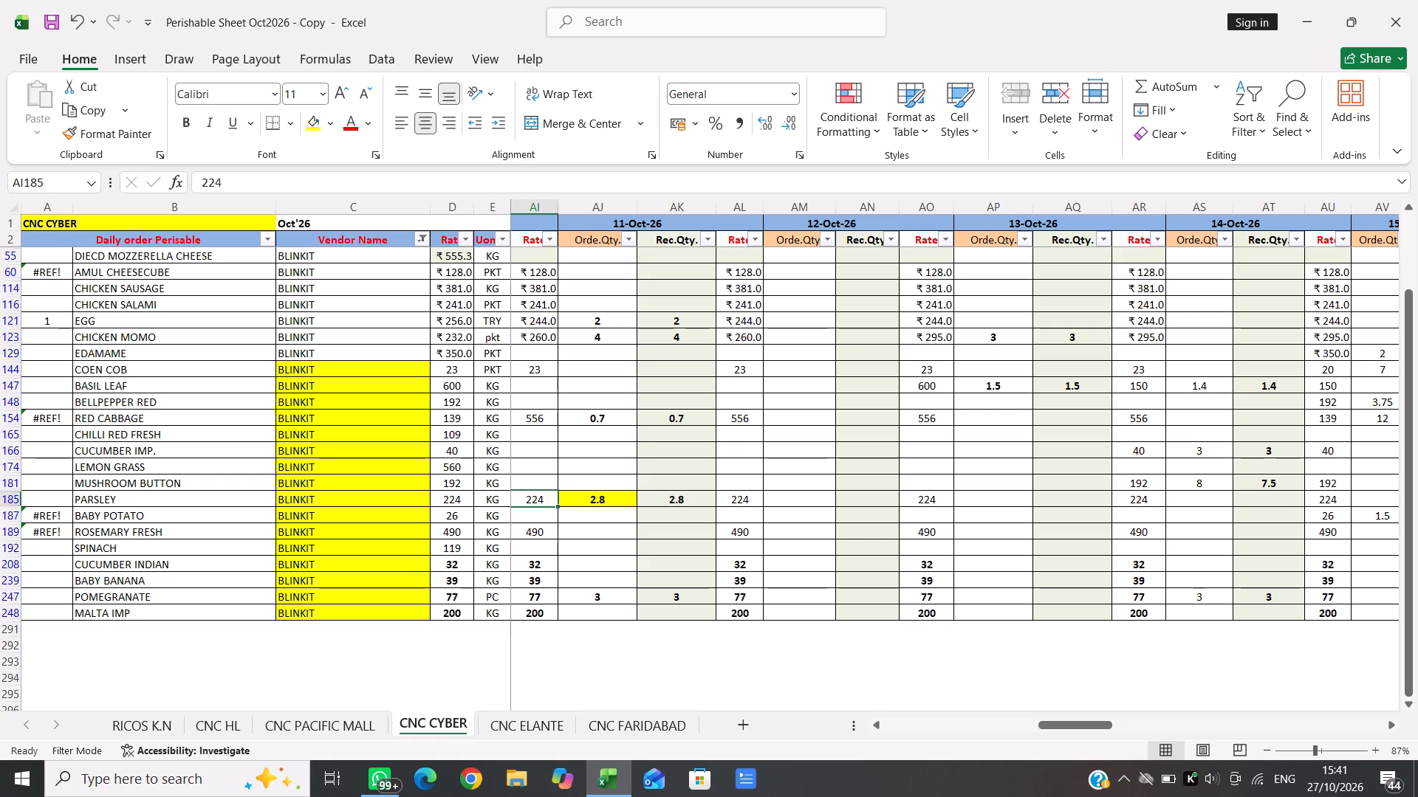
Search the sheet for "RED" and check the Red Cabbage quantities and unit for 11-Oct-26.
key("ctrl+f")
key("BackSpace")
key("BackSpace")
key("BackSpace")
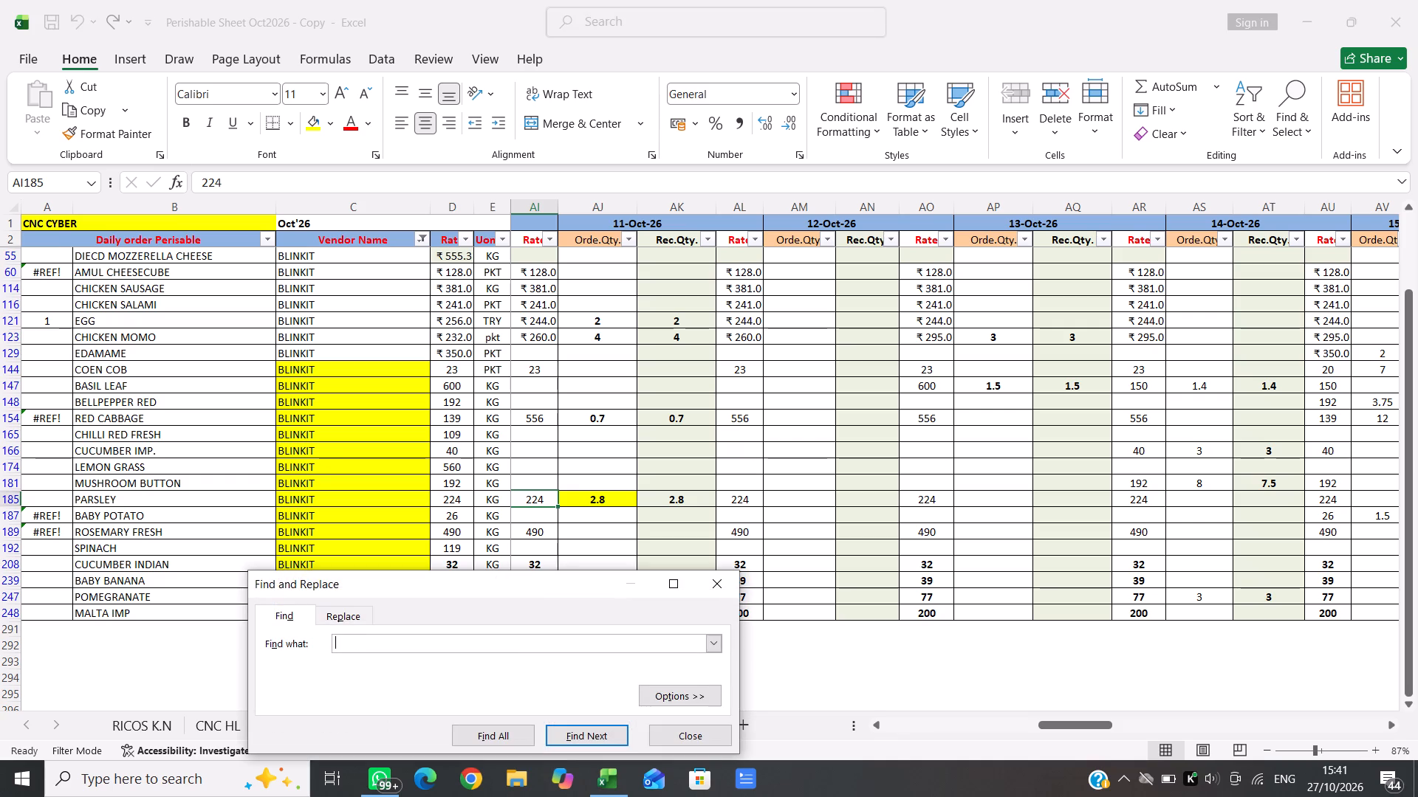
type("RED")
key("Return")
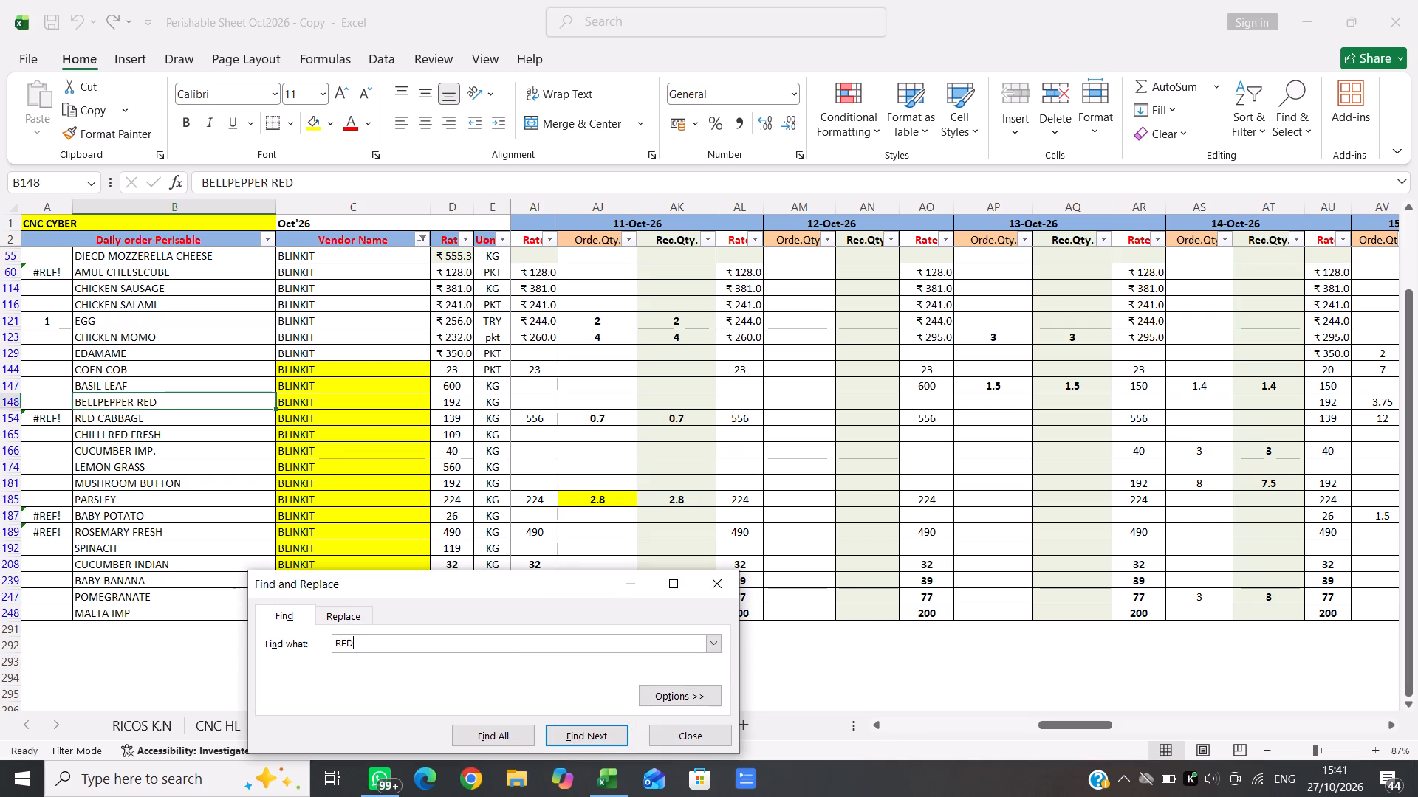
left_click(722, 582)
key("Down")
key("Right")
key("Right")
key("Right")
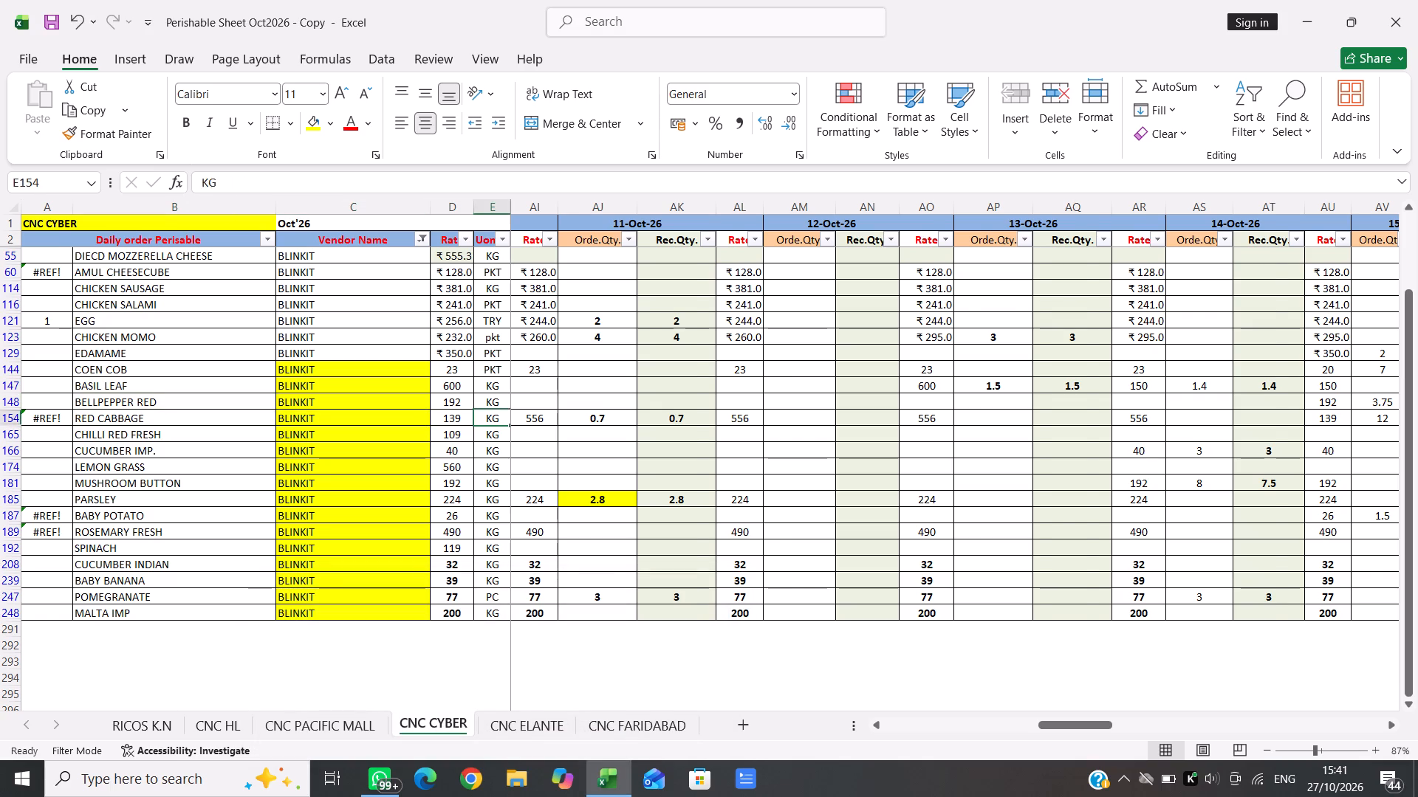
key("Right")
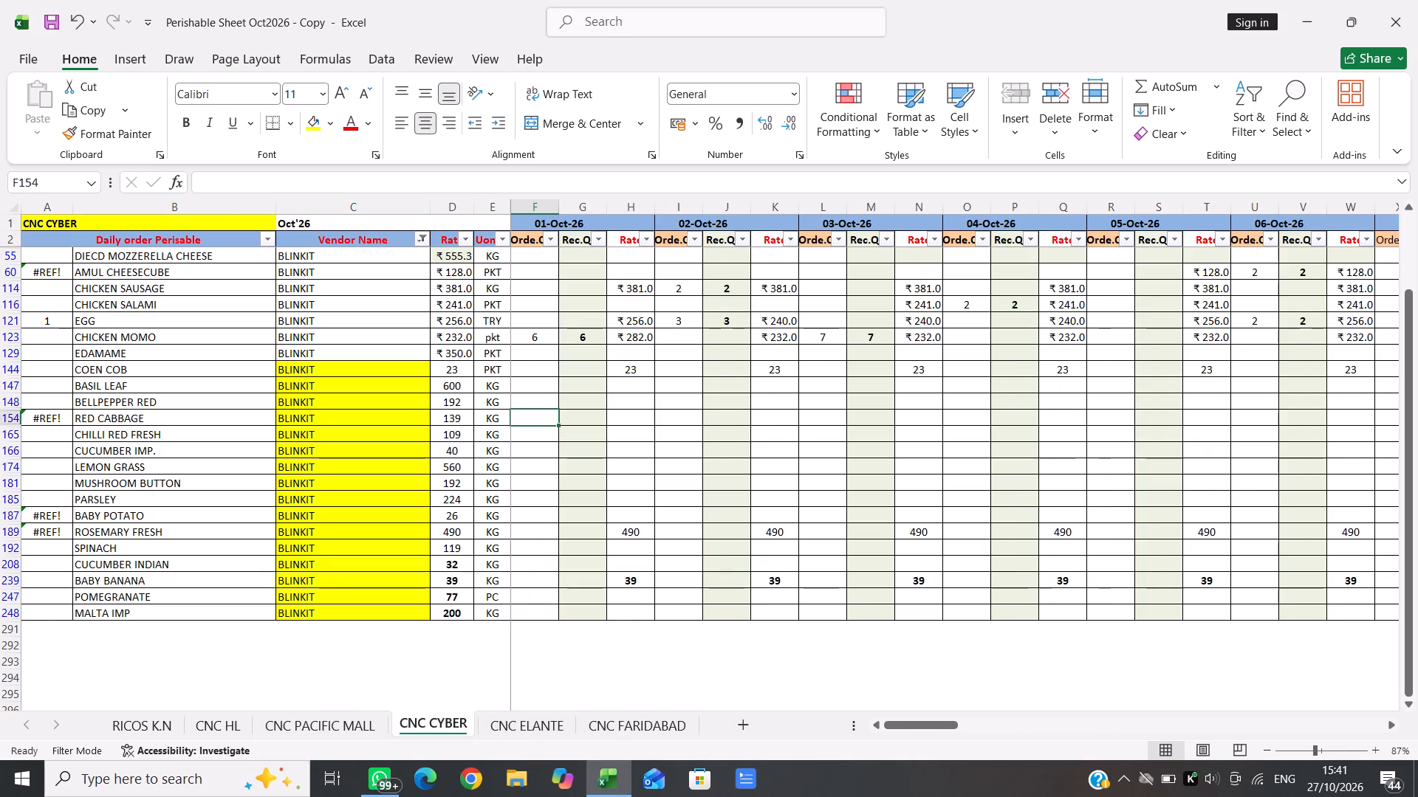
scroll(901, 535, "left", 5)
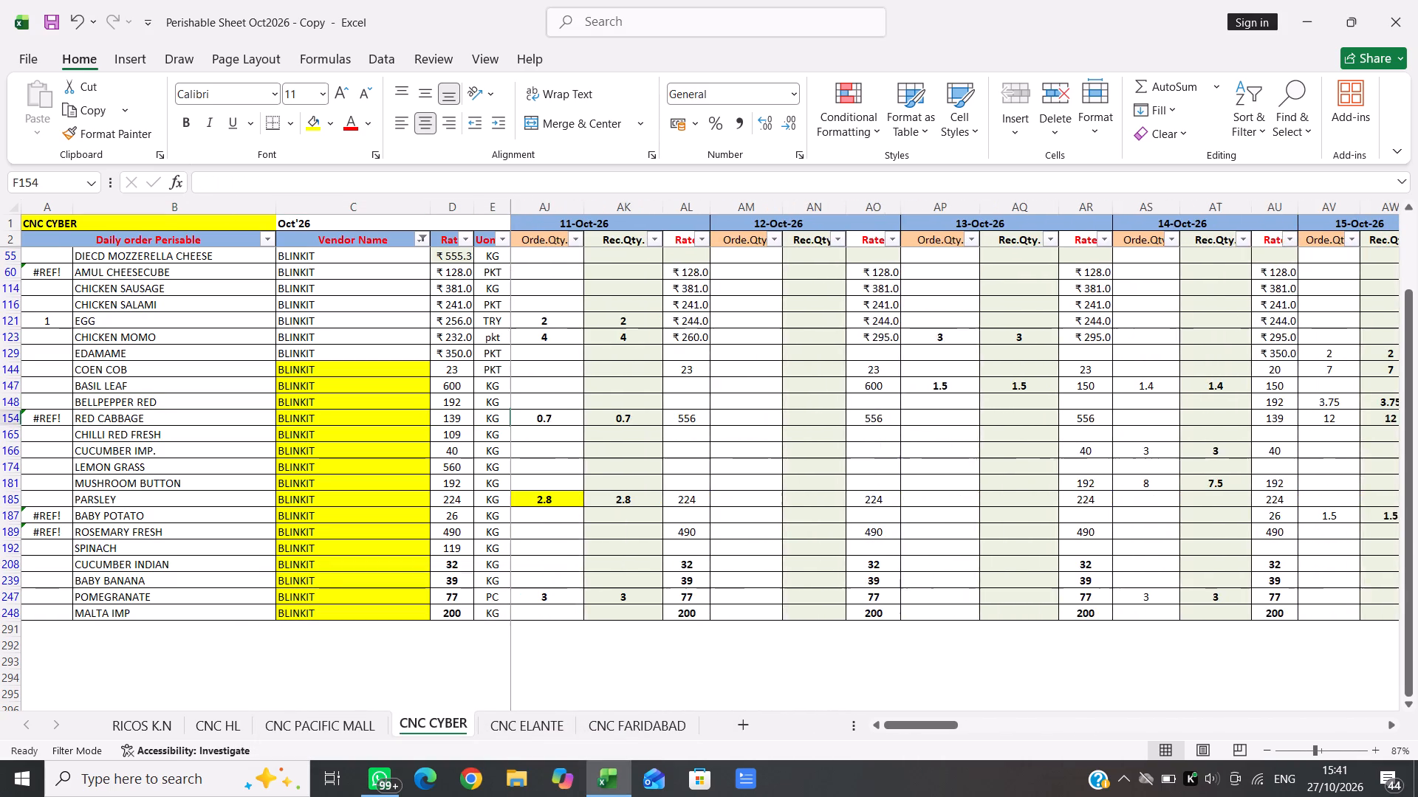
scroll(901, 535, "left", 3)
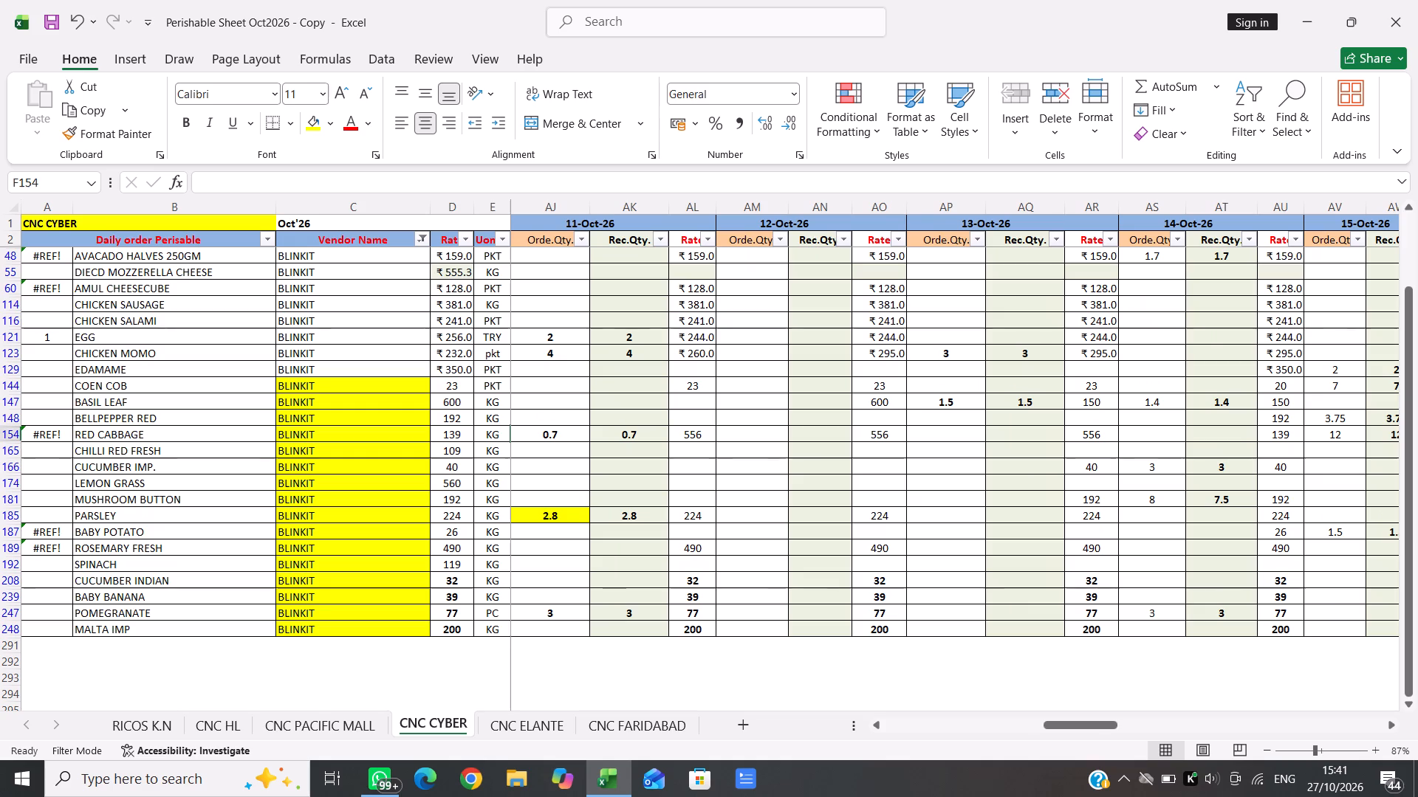
left_click(499, 432)
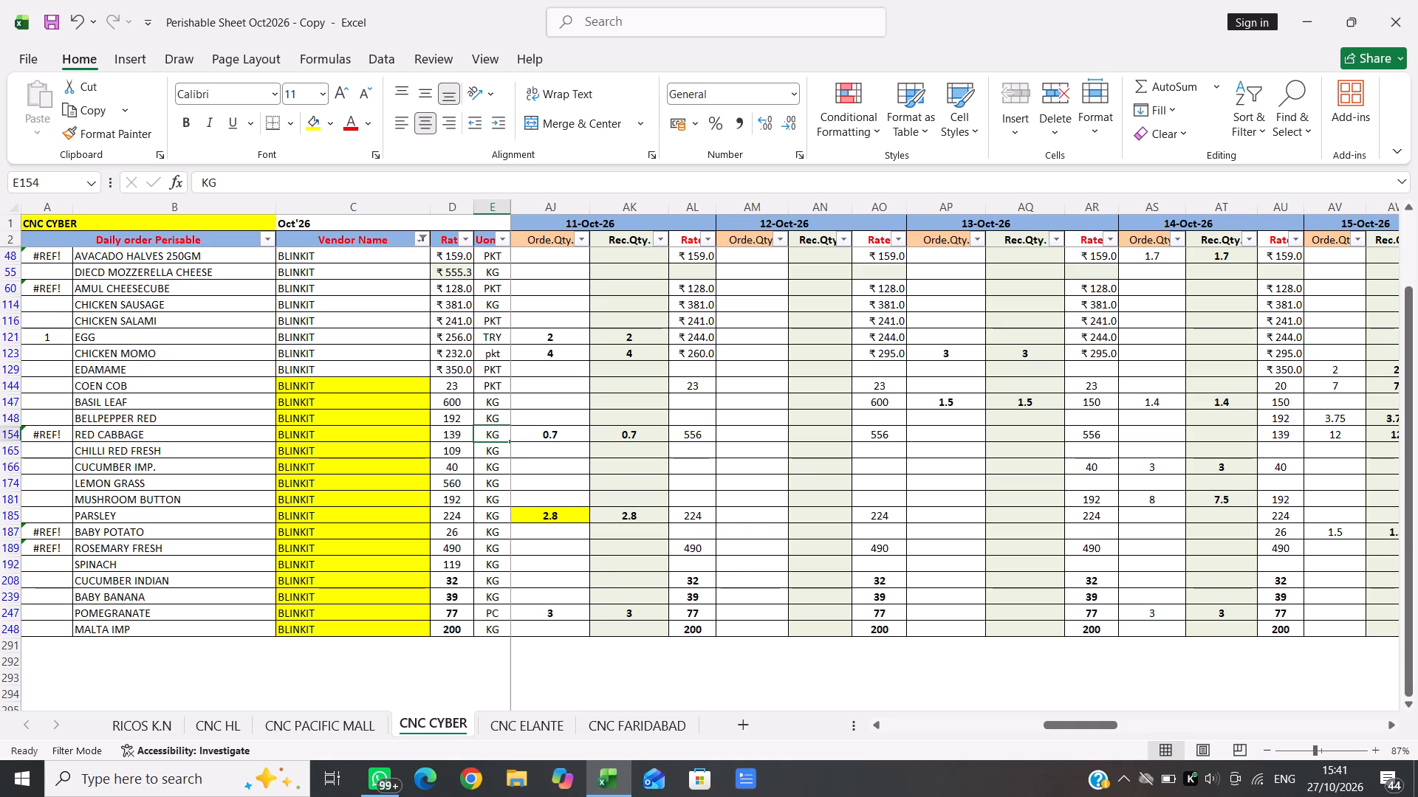
Find Red Cabbage again and compare its base rate with its rate for 11-Oct-26.
scroll(555, 435, "right", 1)
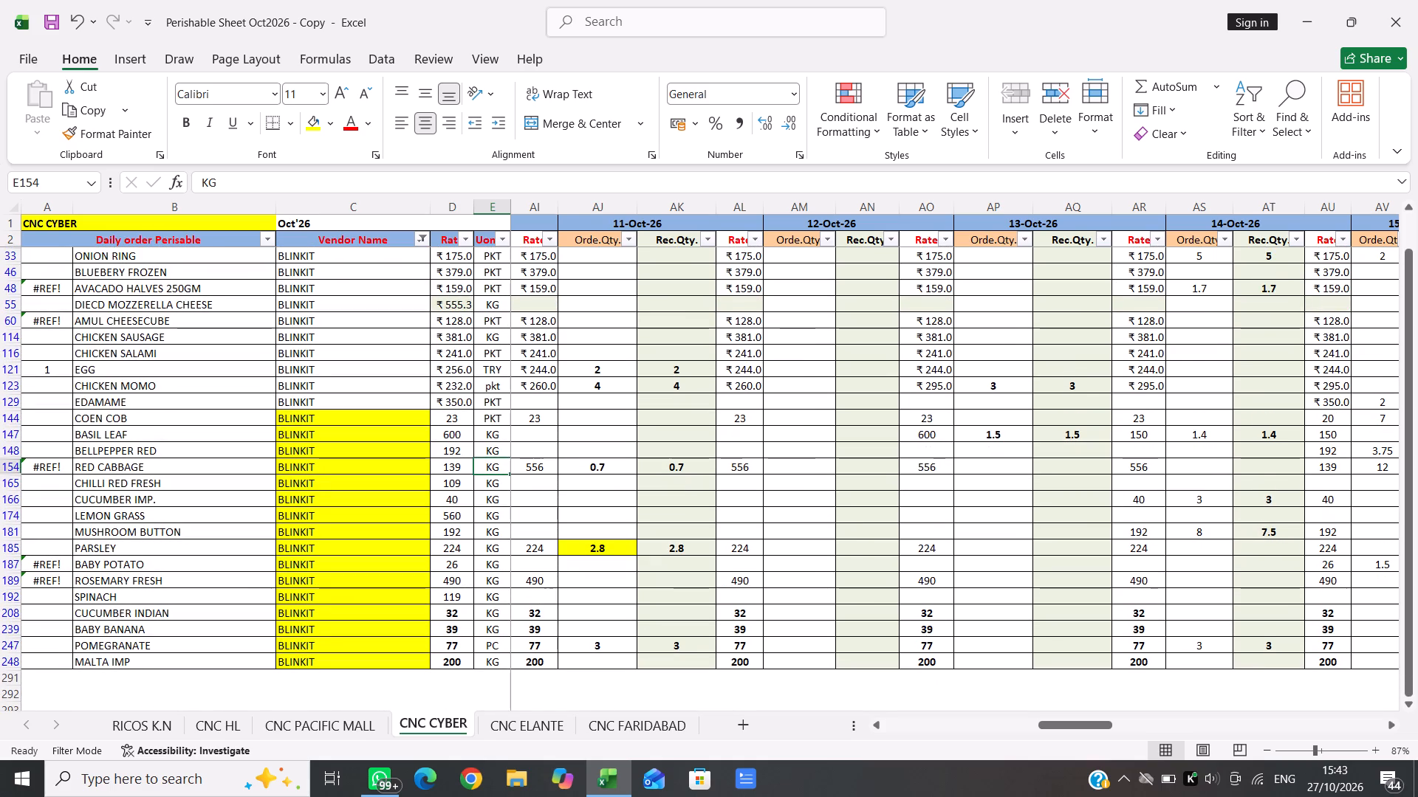
scroll(116, 390, "up", 2)
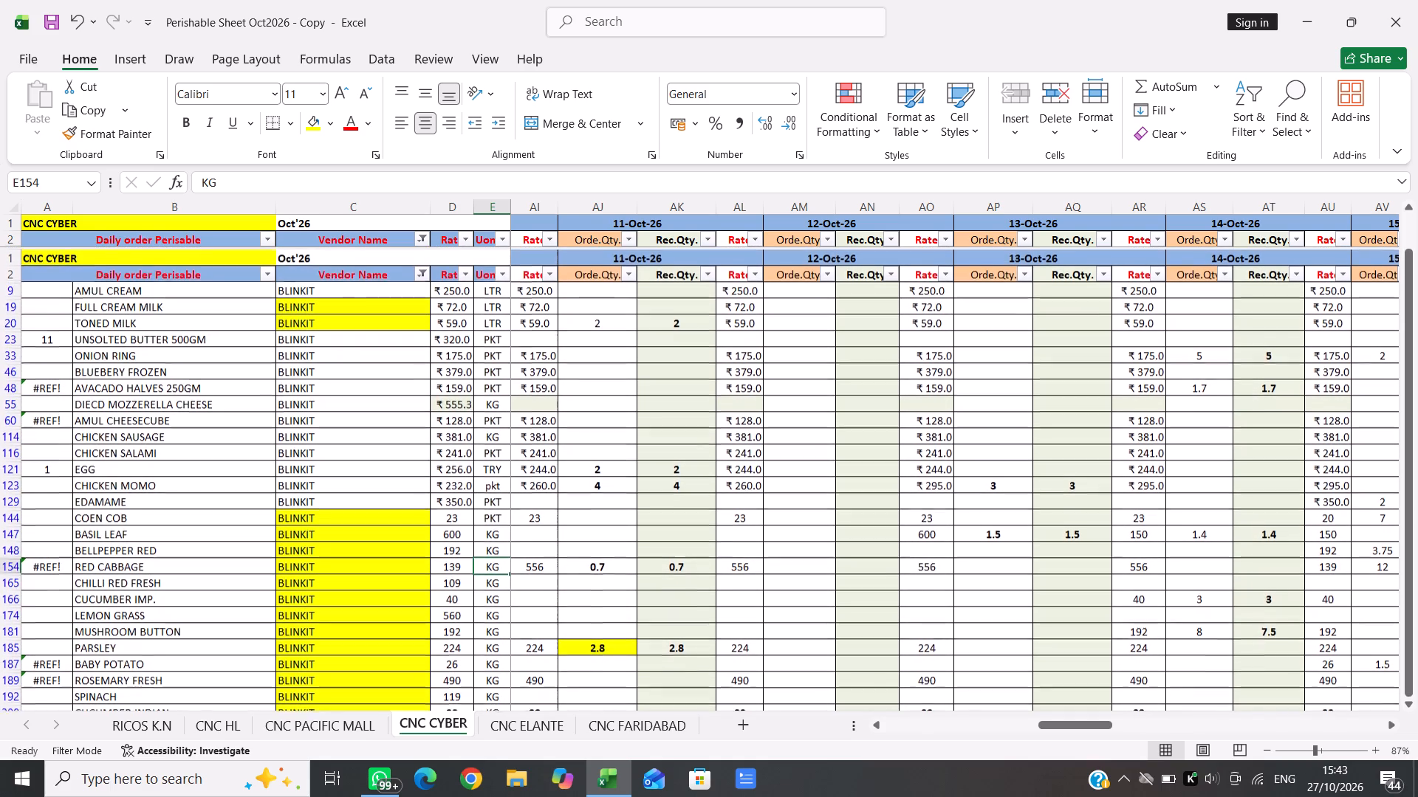
scroll(116, 390, "down", 2)
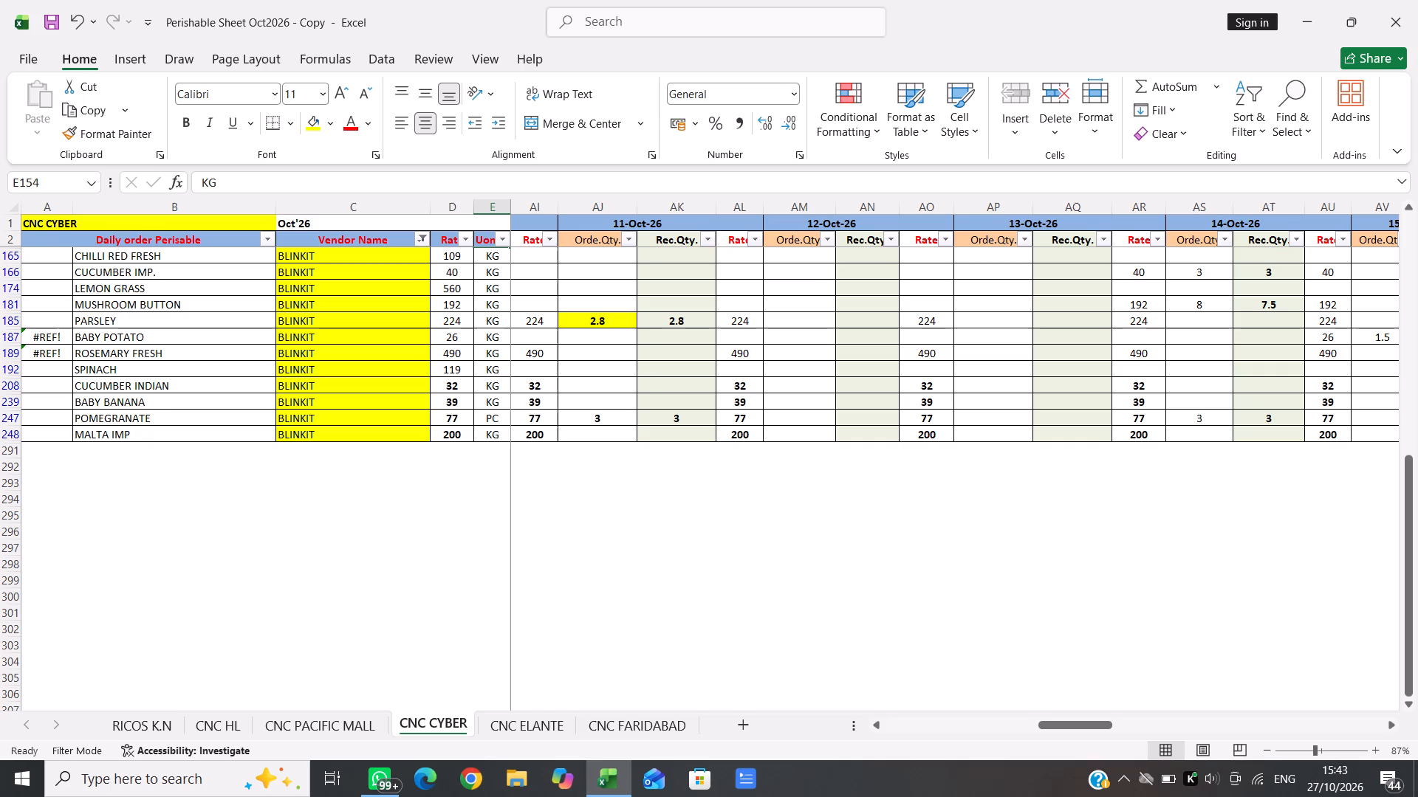
key("ctrl+f")
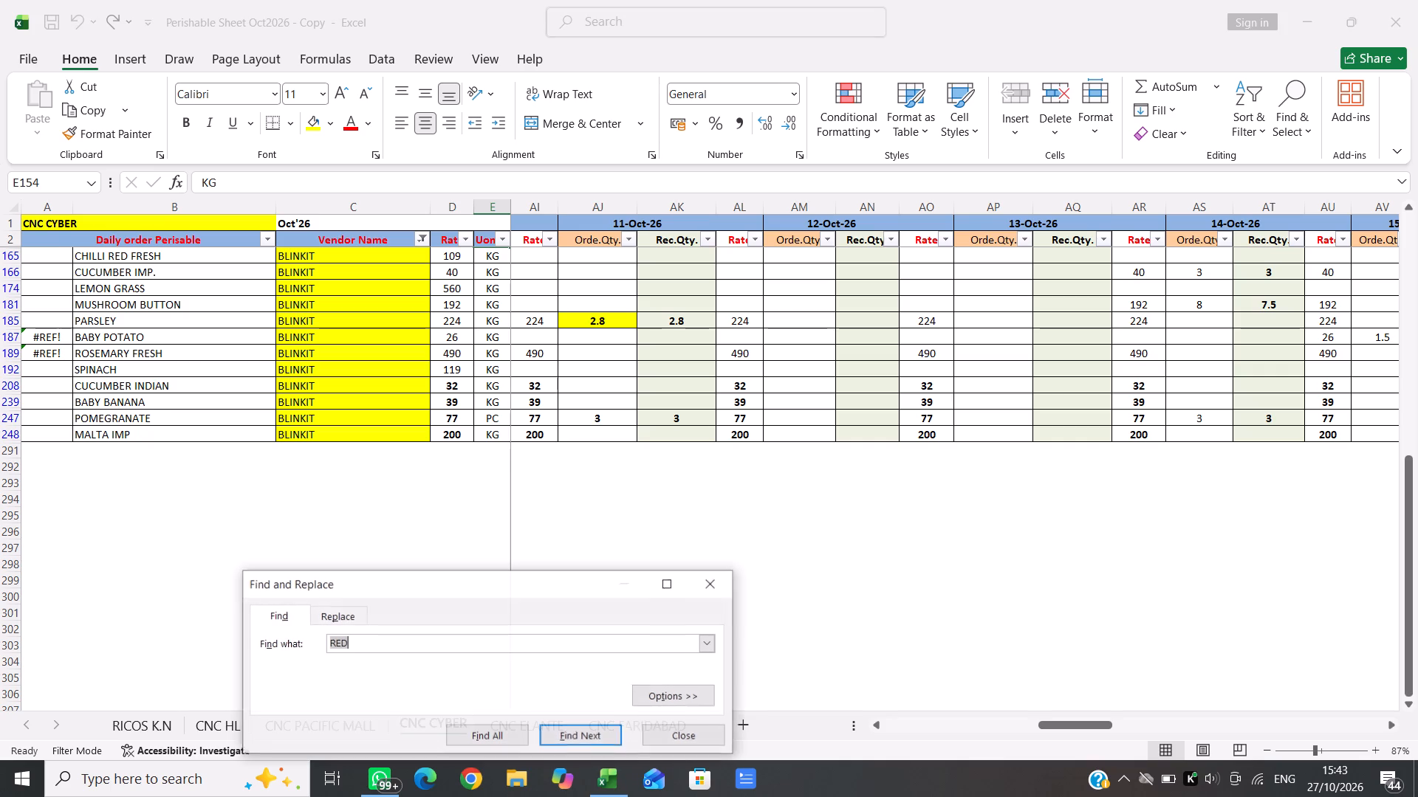
key("Return")
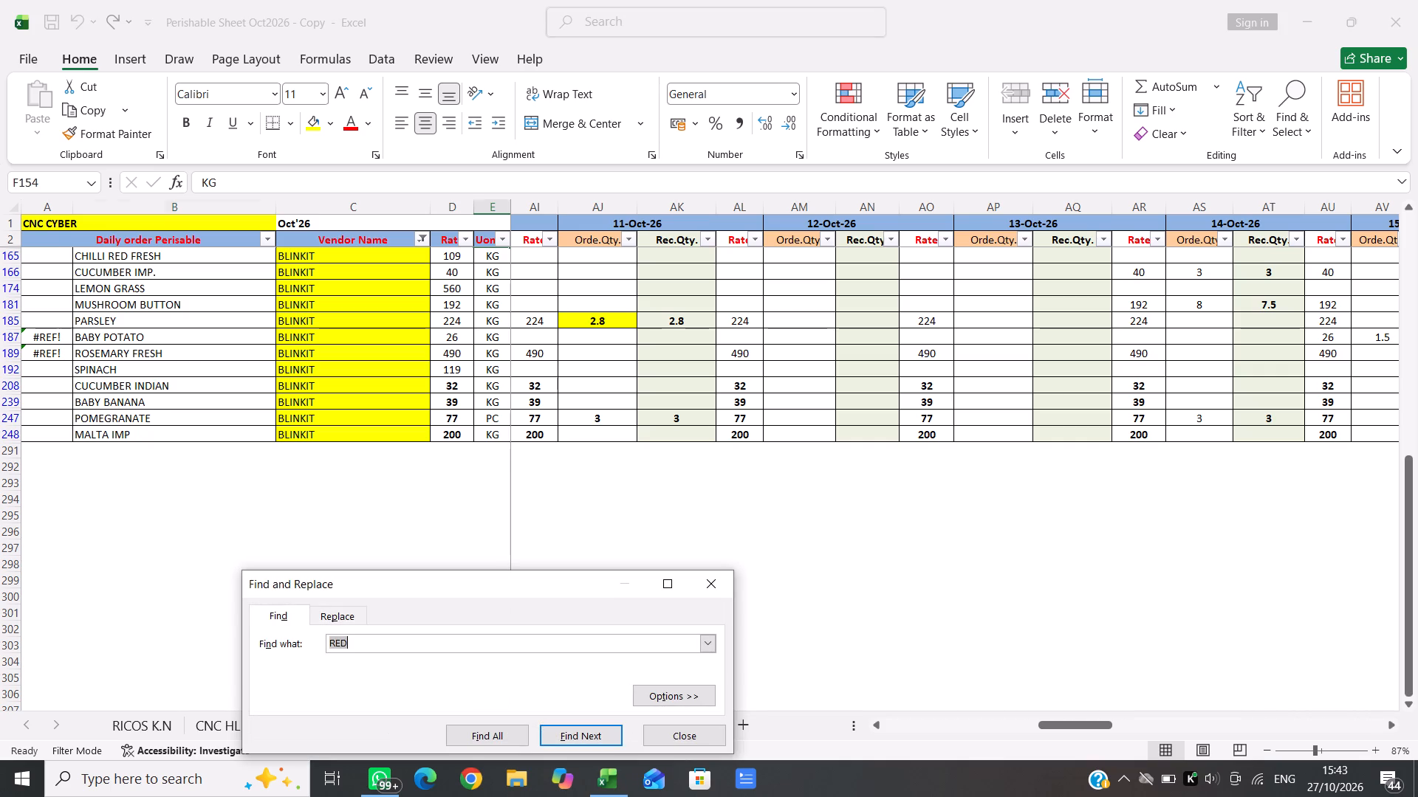
key("Return")
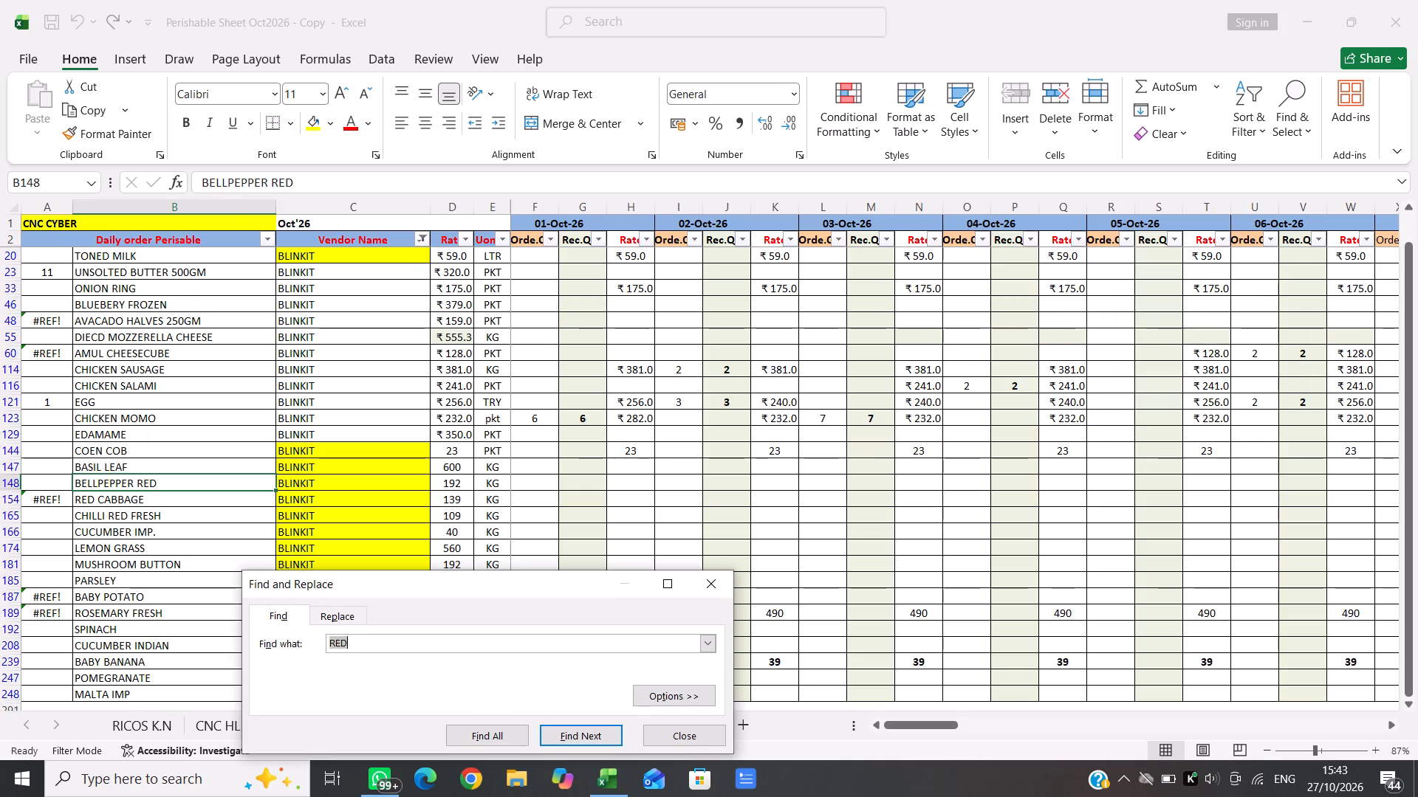
key("Return")
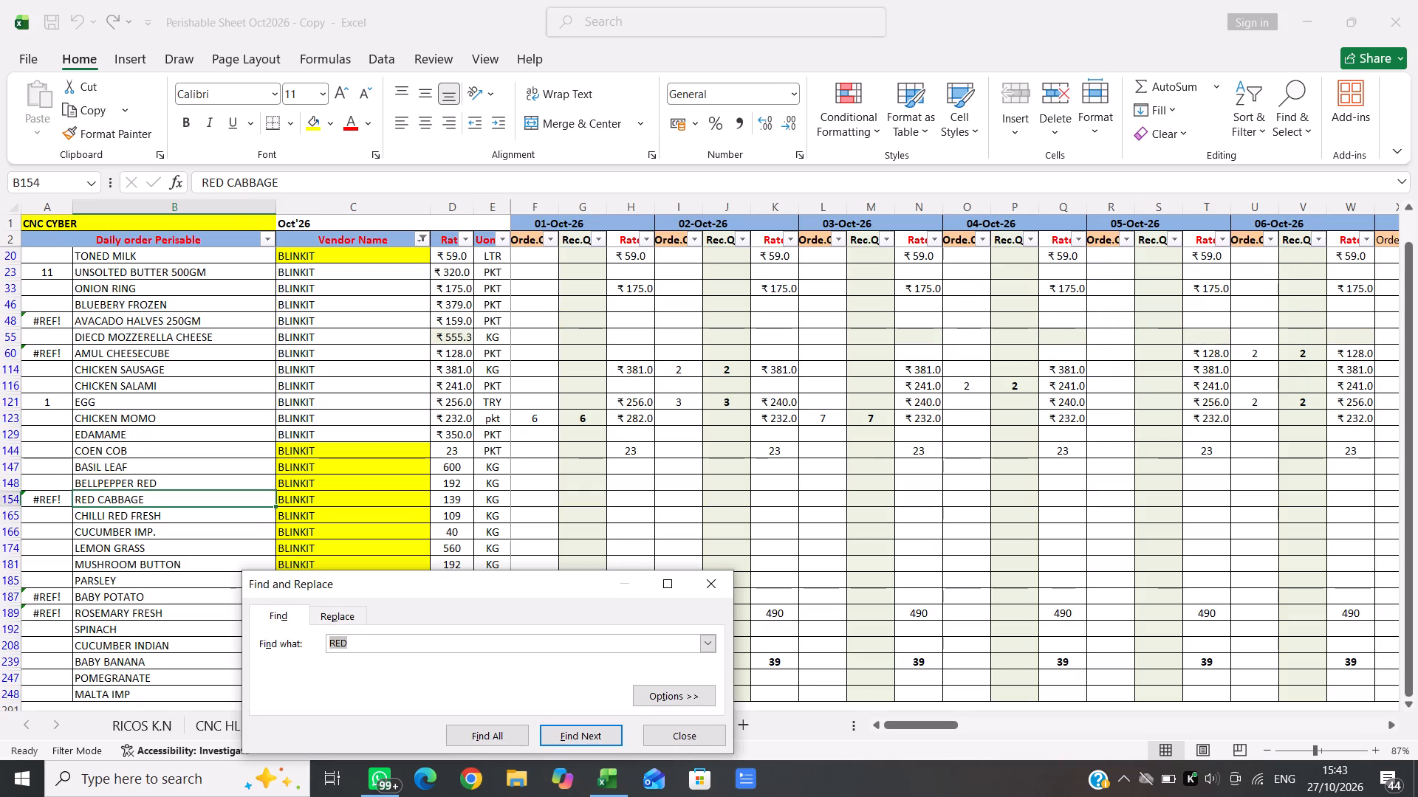
left_click(719, 589)
scroll(783, 489, "left", 6)
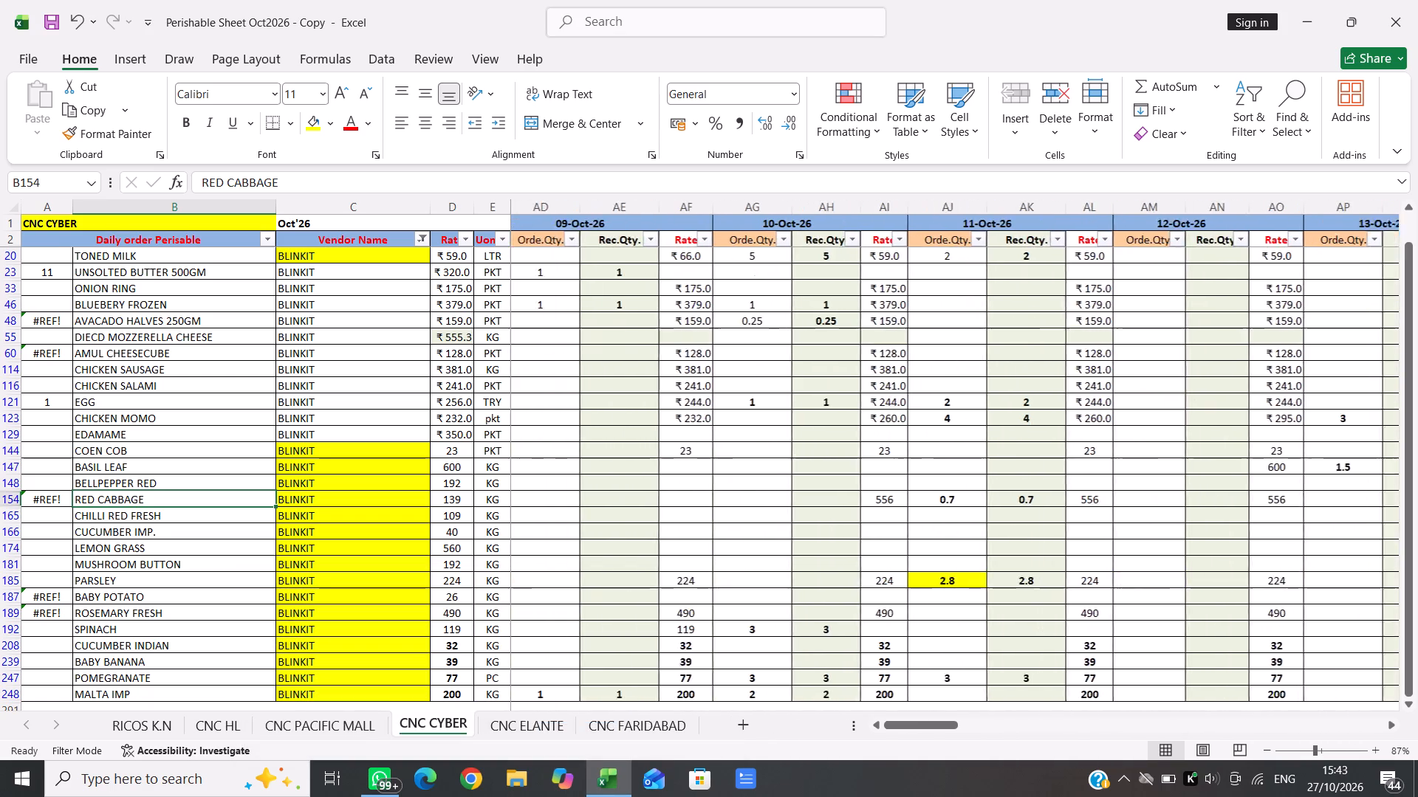
scroll(783, 489, "left", 3)
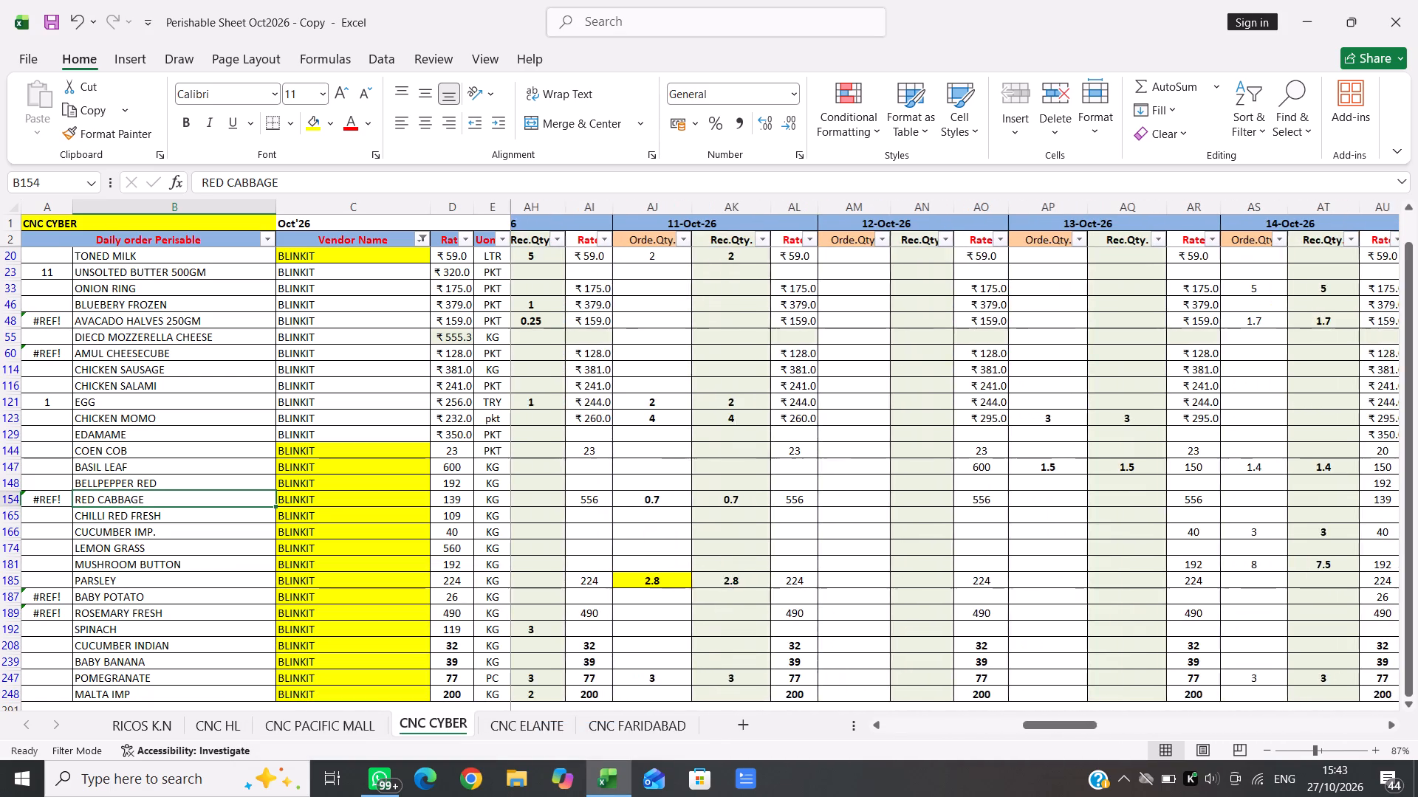
scroll(783, 489, "left", 2)
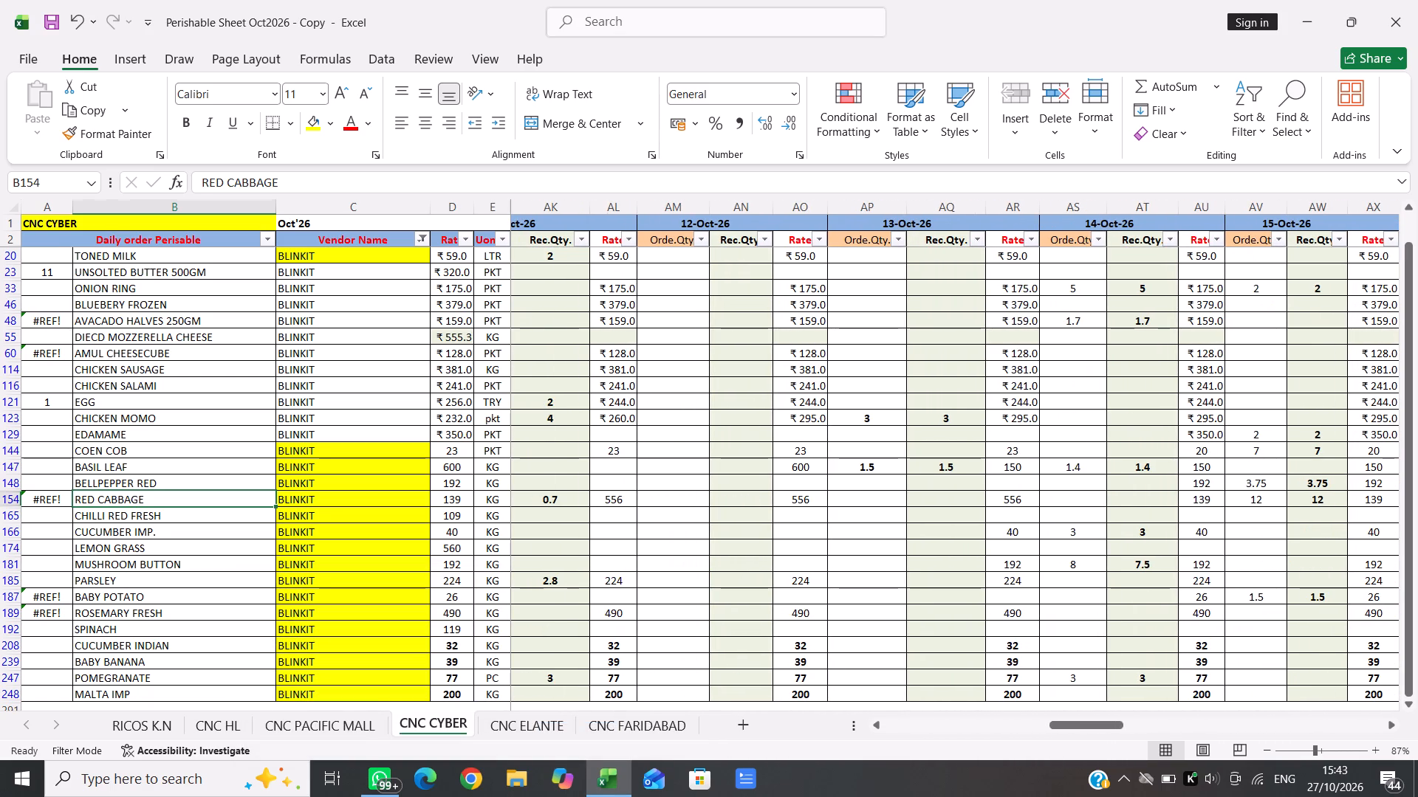
left_click(470, 497)
scroll(597, 503, "right", 1)
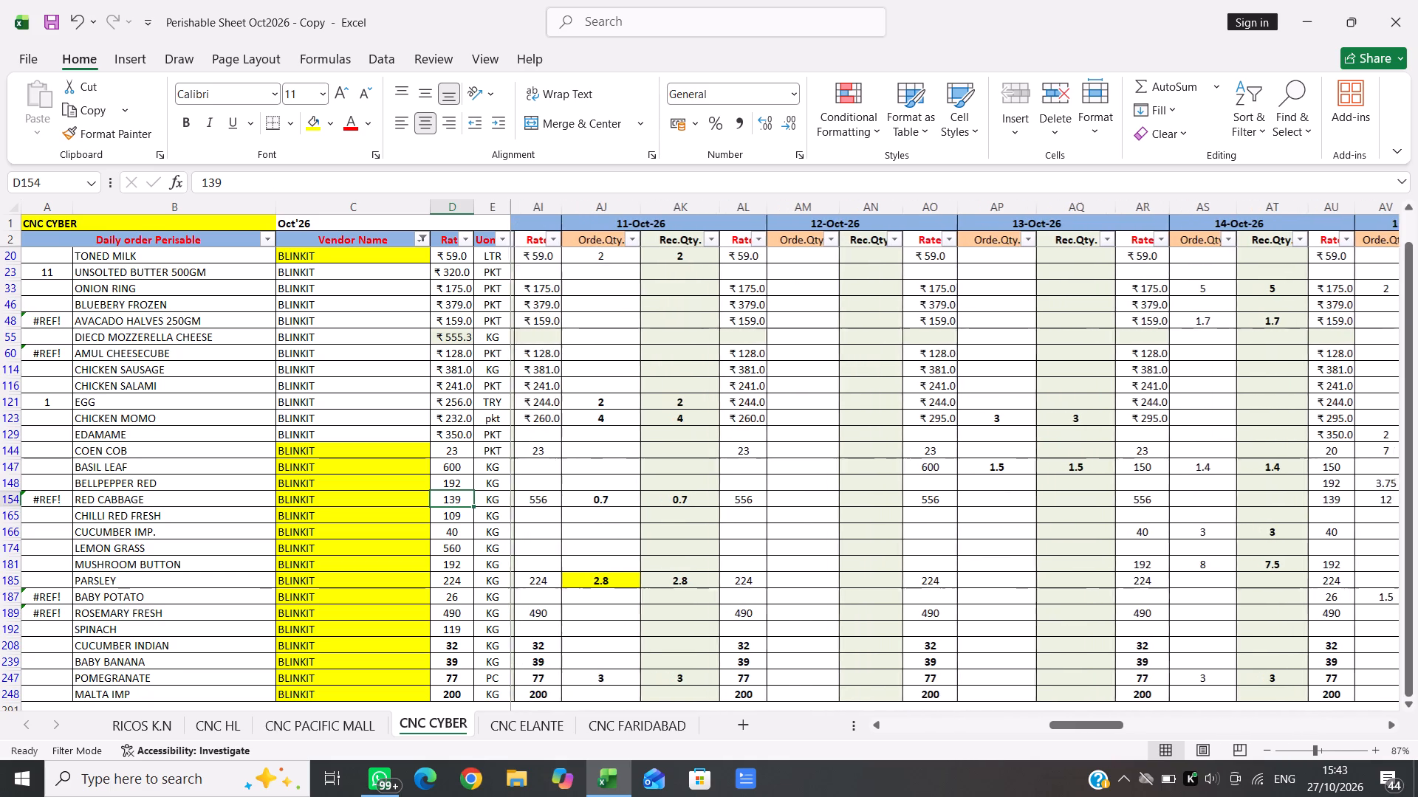
scroll(597, 503, "right", 1)
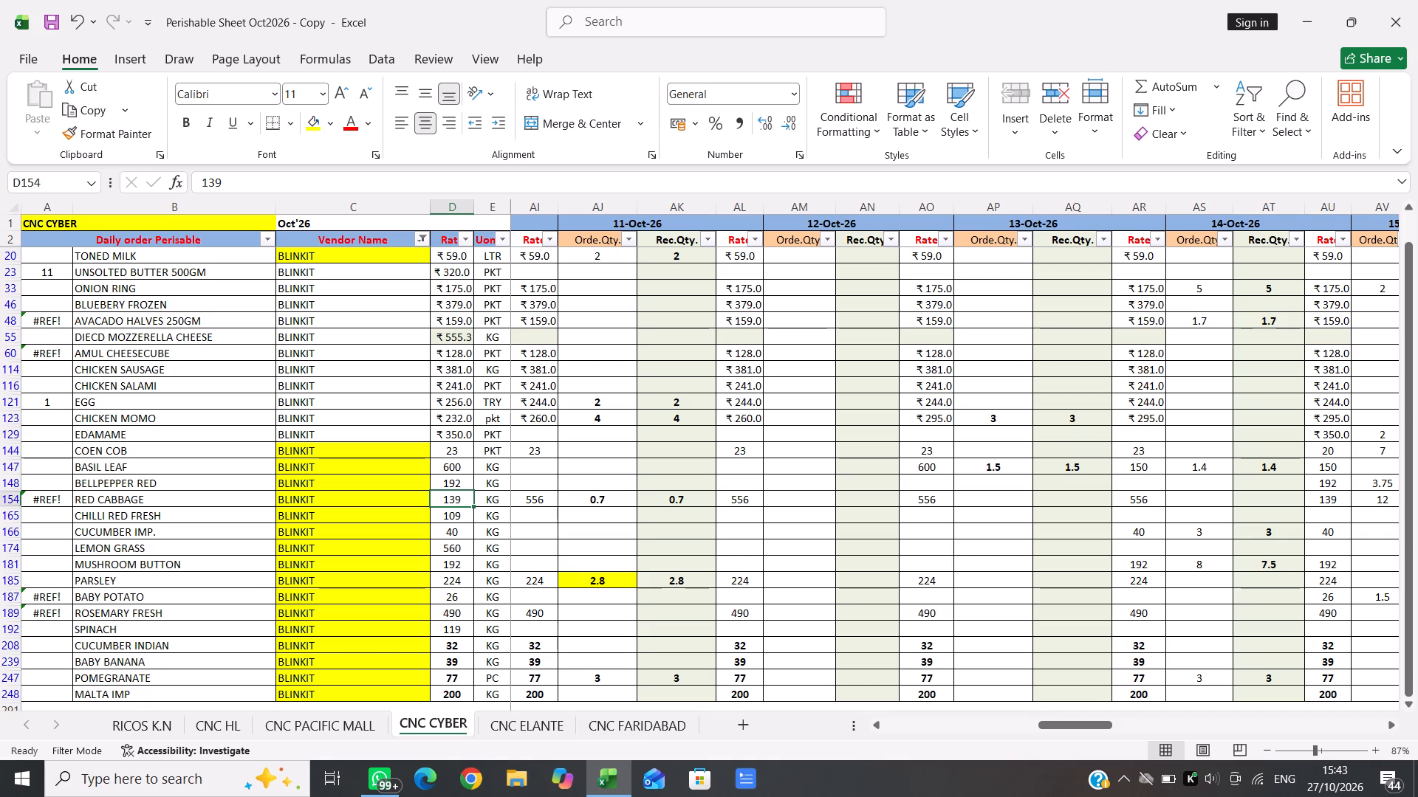
Set the Red Cabbage rate for 11-Oct-26 to 139 and both its ordered and received quantities to 3.
left_click(538, 498)
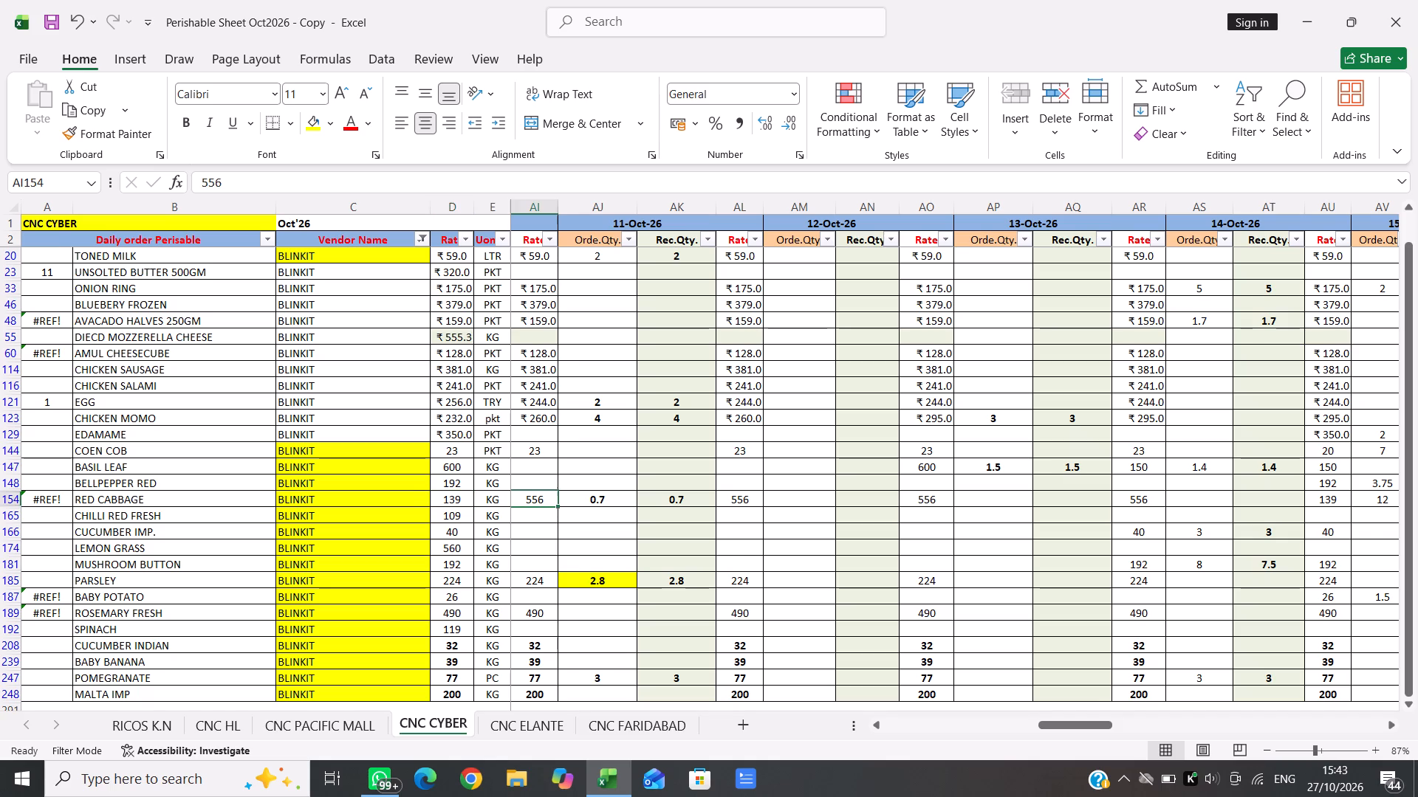
type("139")
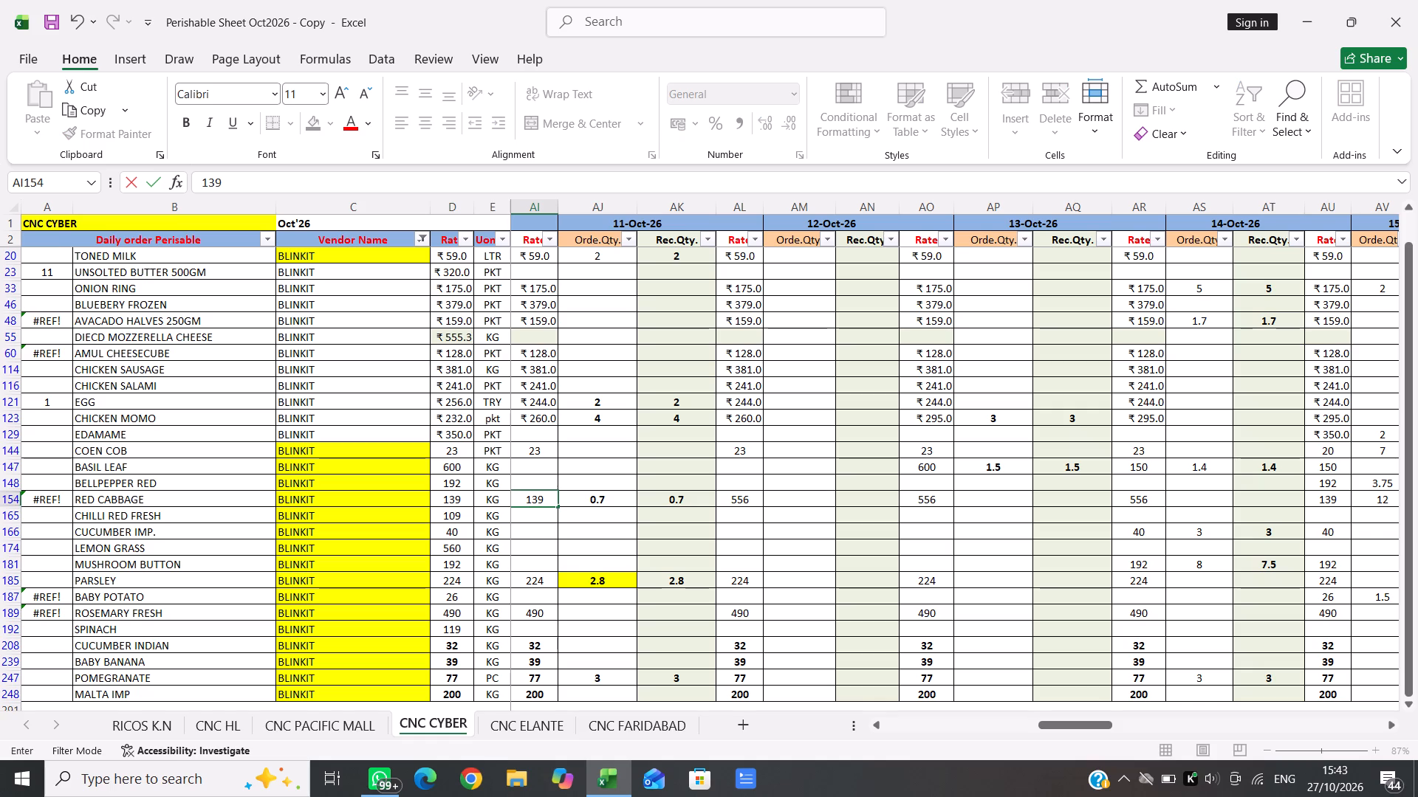
left_click(584, 499)
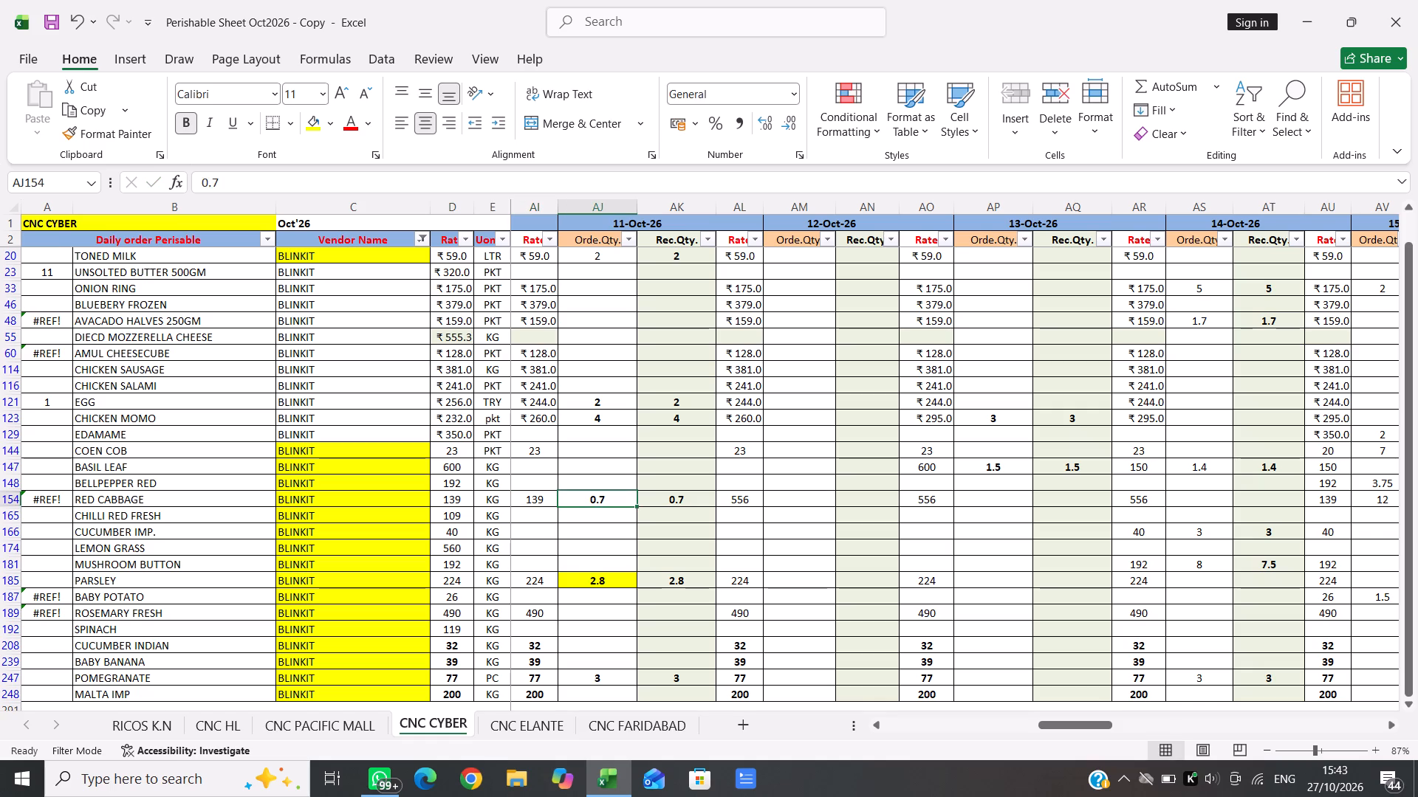
key("3")
key("Right")
key("3")
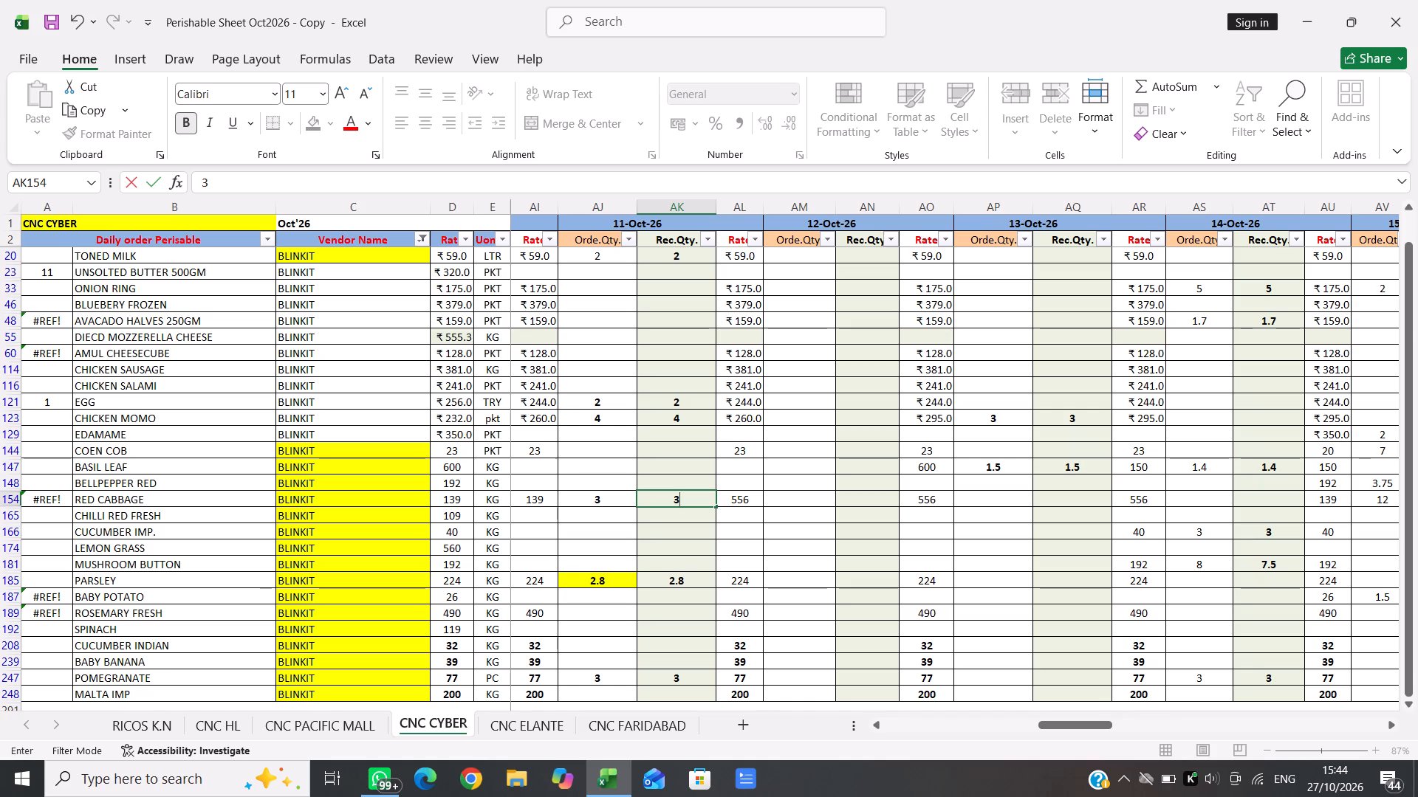
Search the sheet for "TONED" and set the Toned Milk rate for 11-Oct-26 to 69.5.
key("ctrl+f")
key("BackSpace")
key("BackSpace")
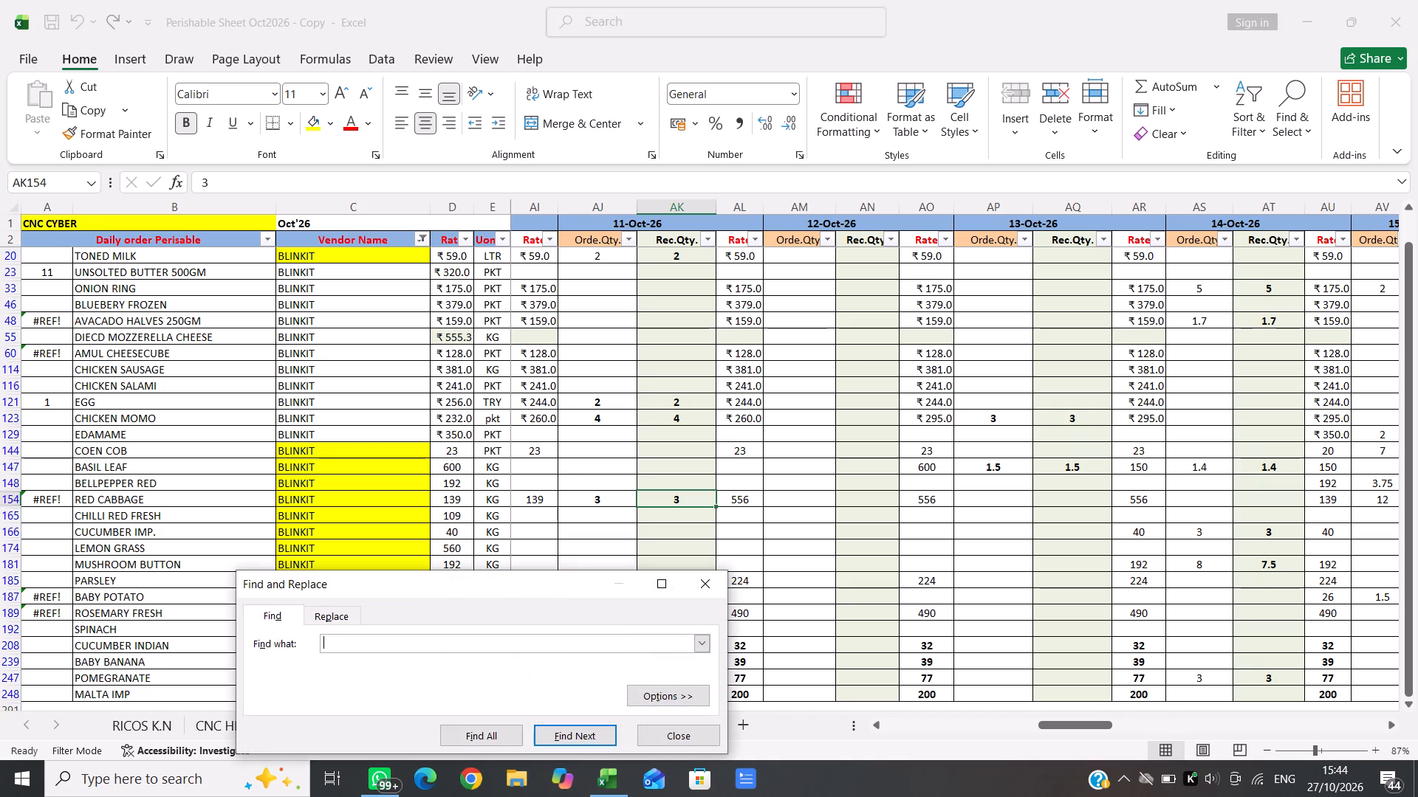
key("t")
type("ONED")
key("Return")
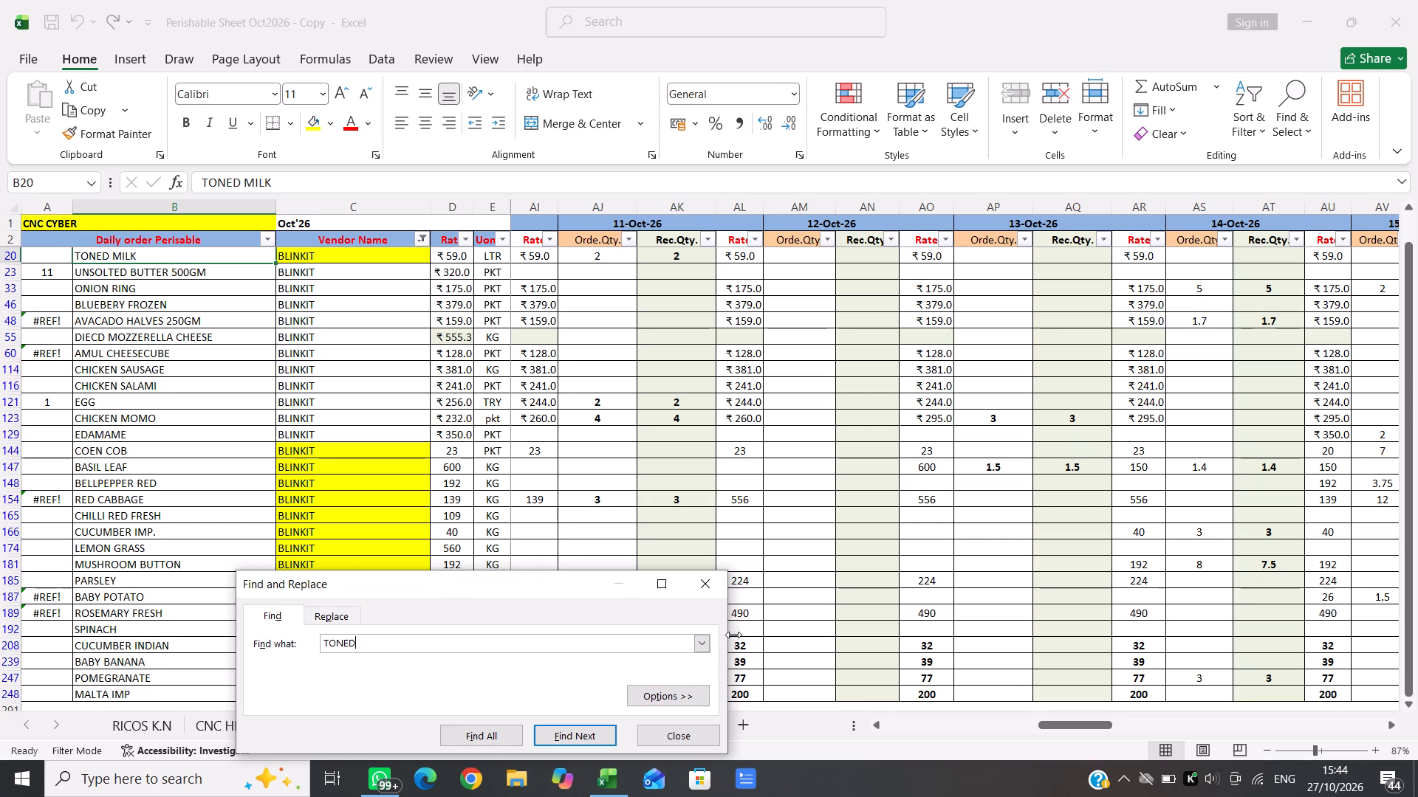
left_click(716, 584)
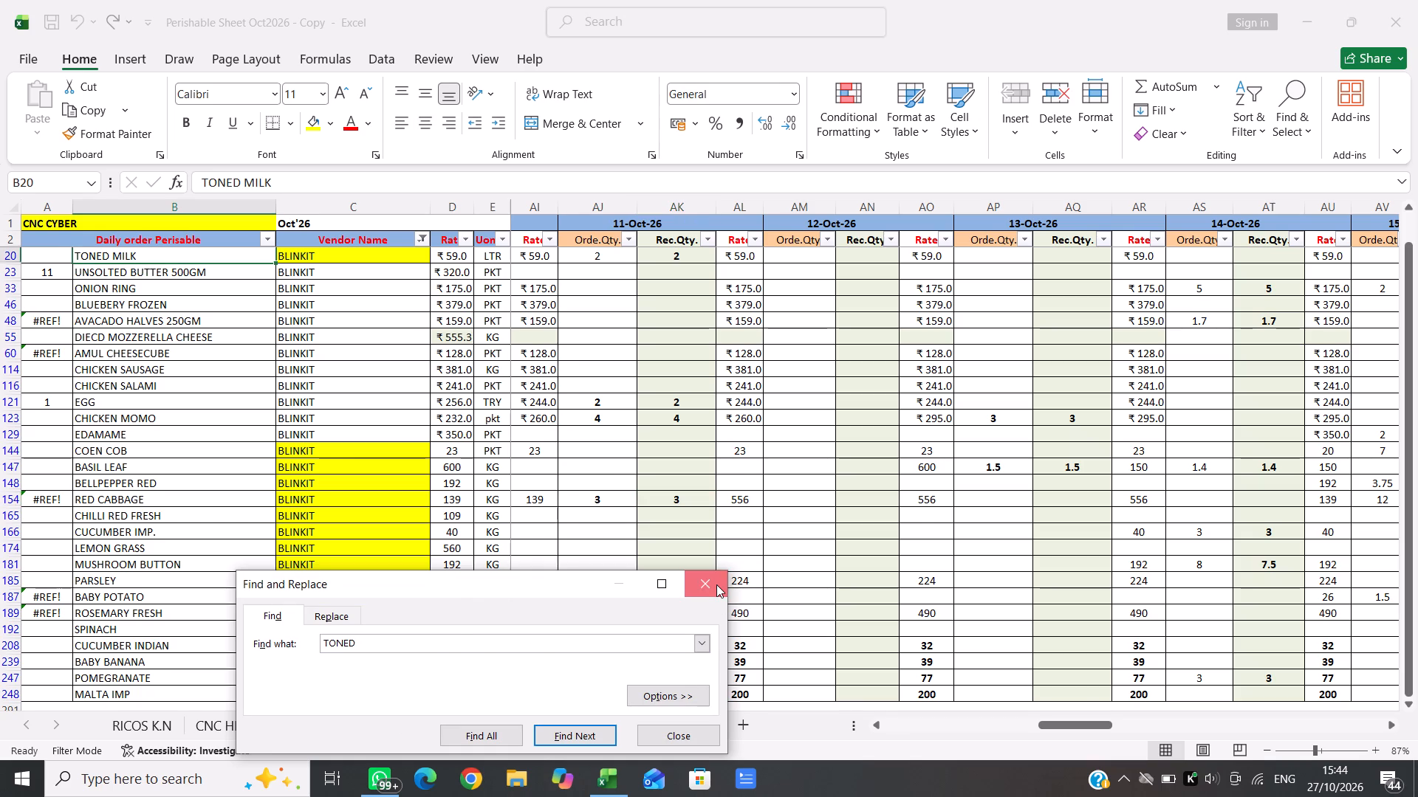
key("Right")
key("Right")
key("Right")
key("Right")
key("Right")
scroll(716, 584, "left", 3)
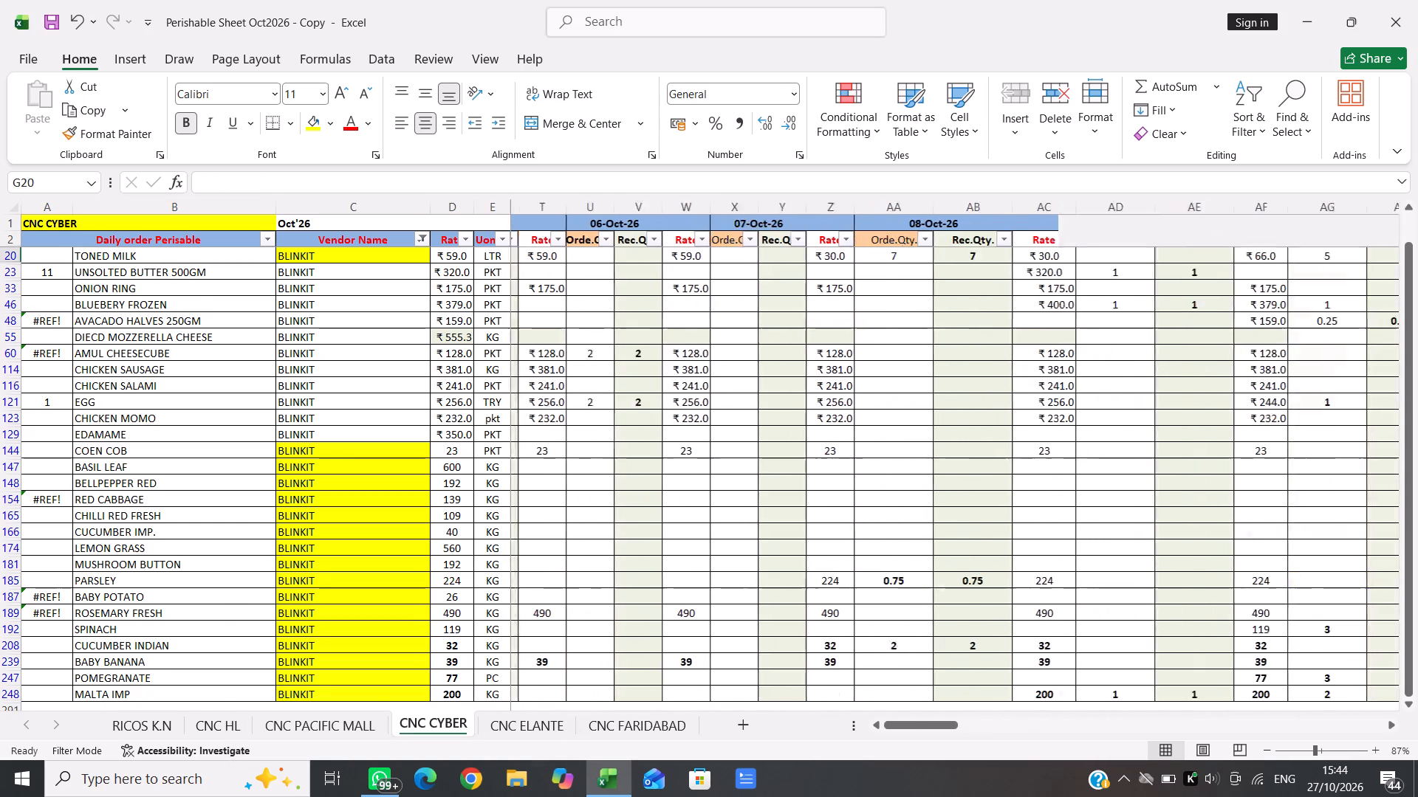
scroll(716, 584, "left", 9)
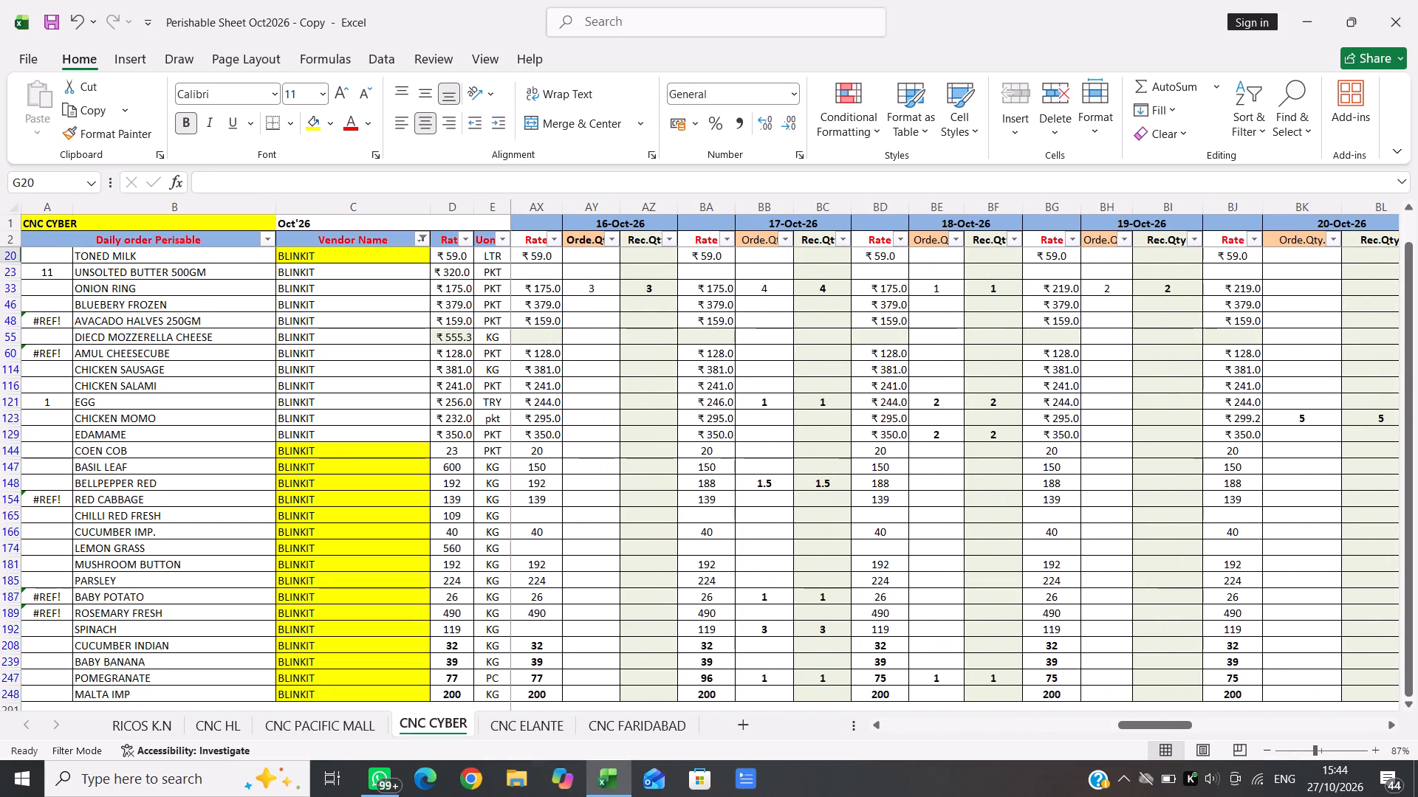
left_click(500, 258)
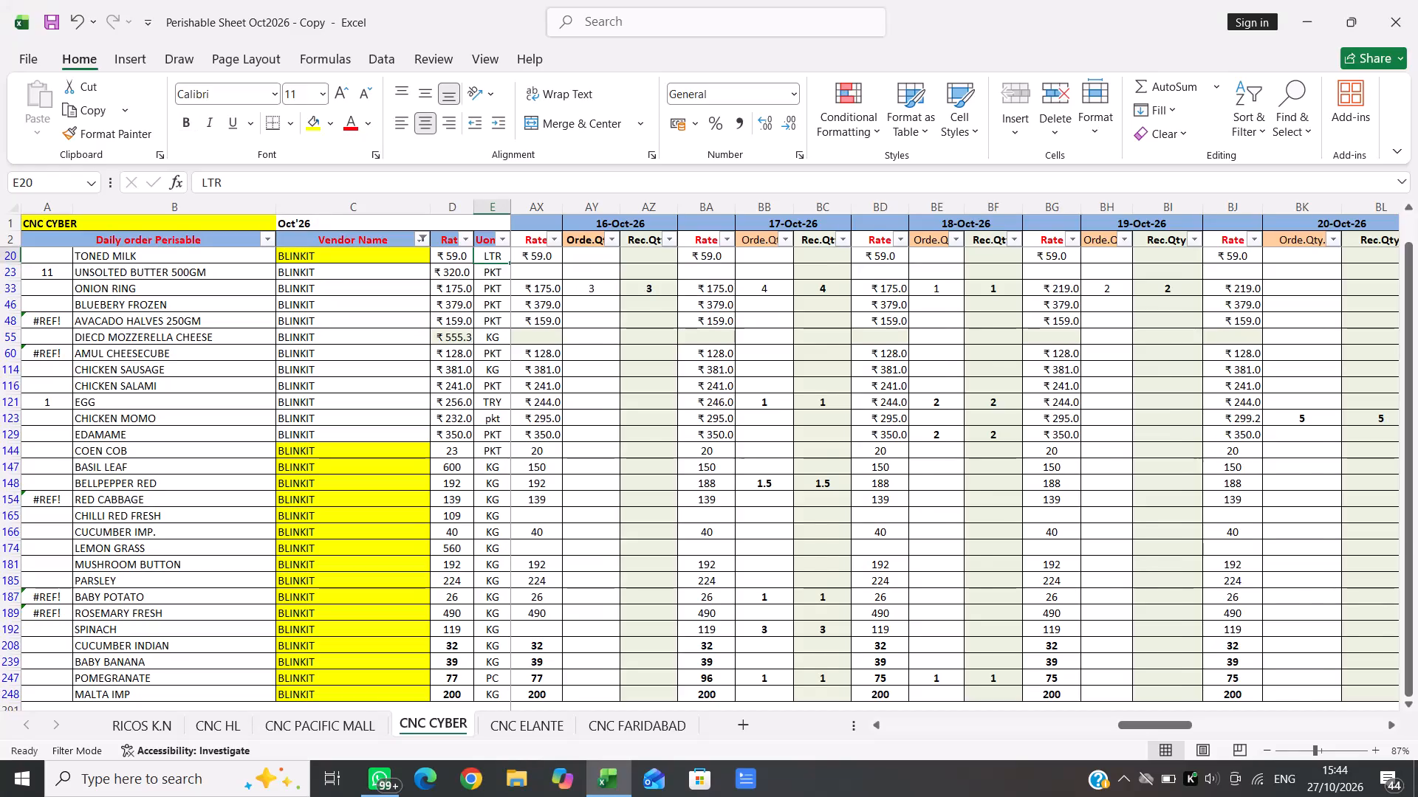
scroll(570, 308, "right", 2)
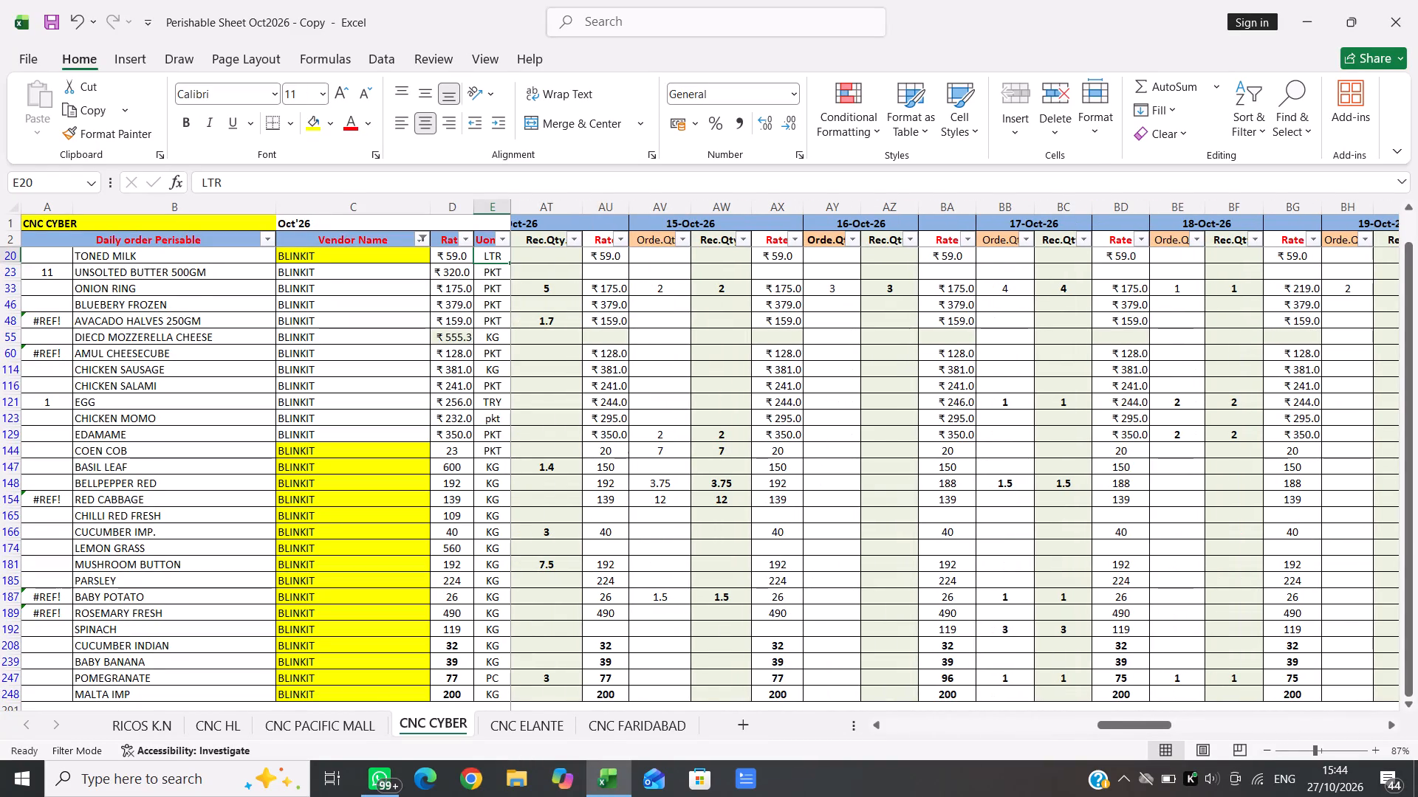
scroll(570, 308, "right", 1)
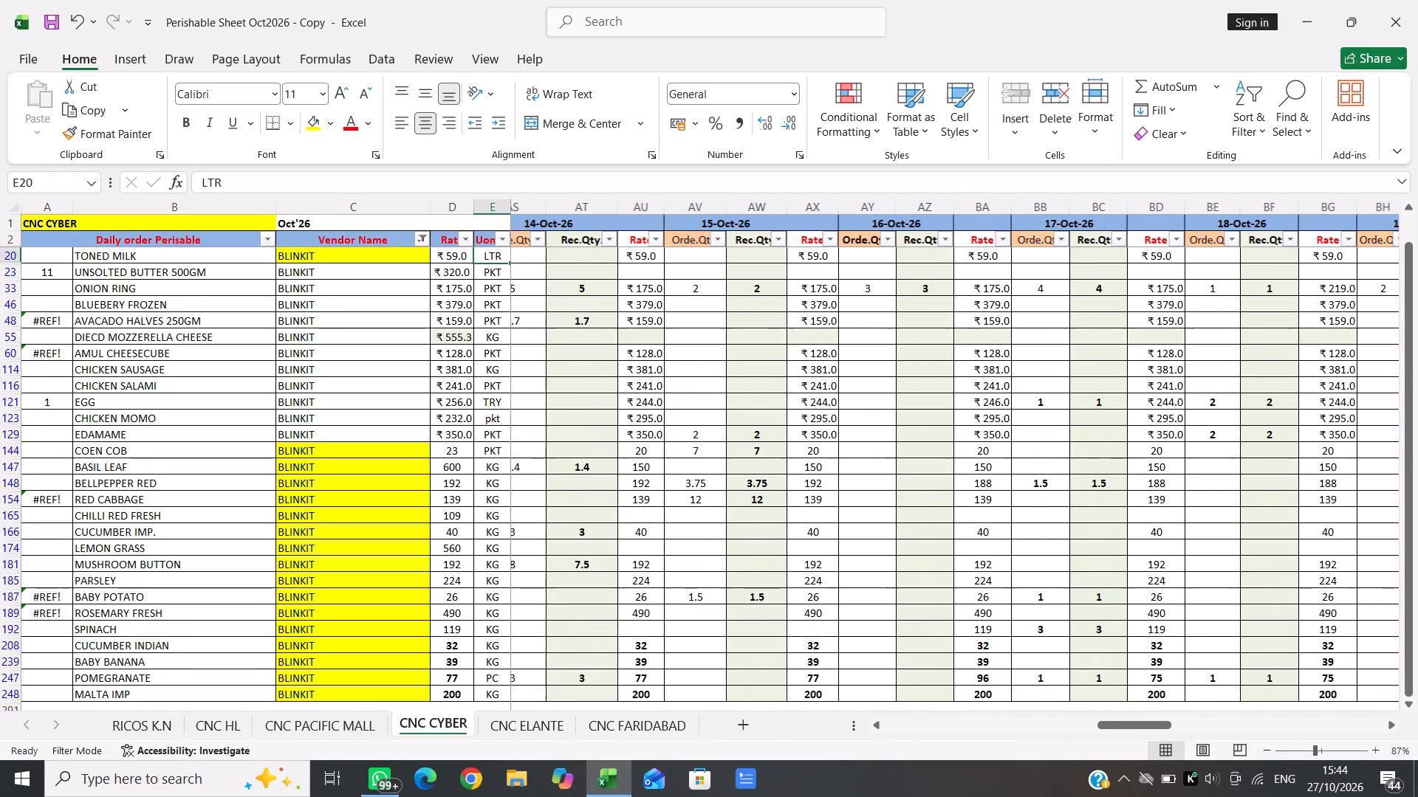
scroll(570, 308, "right", 1)
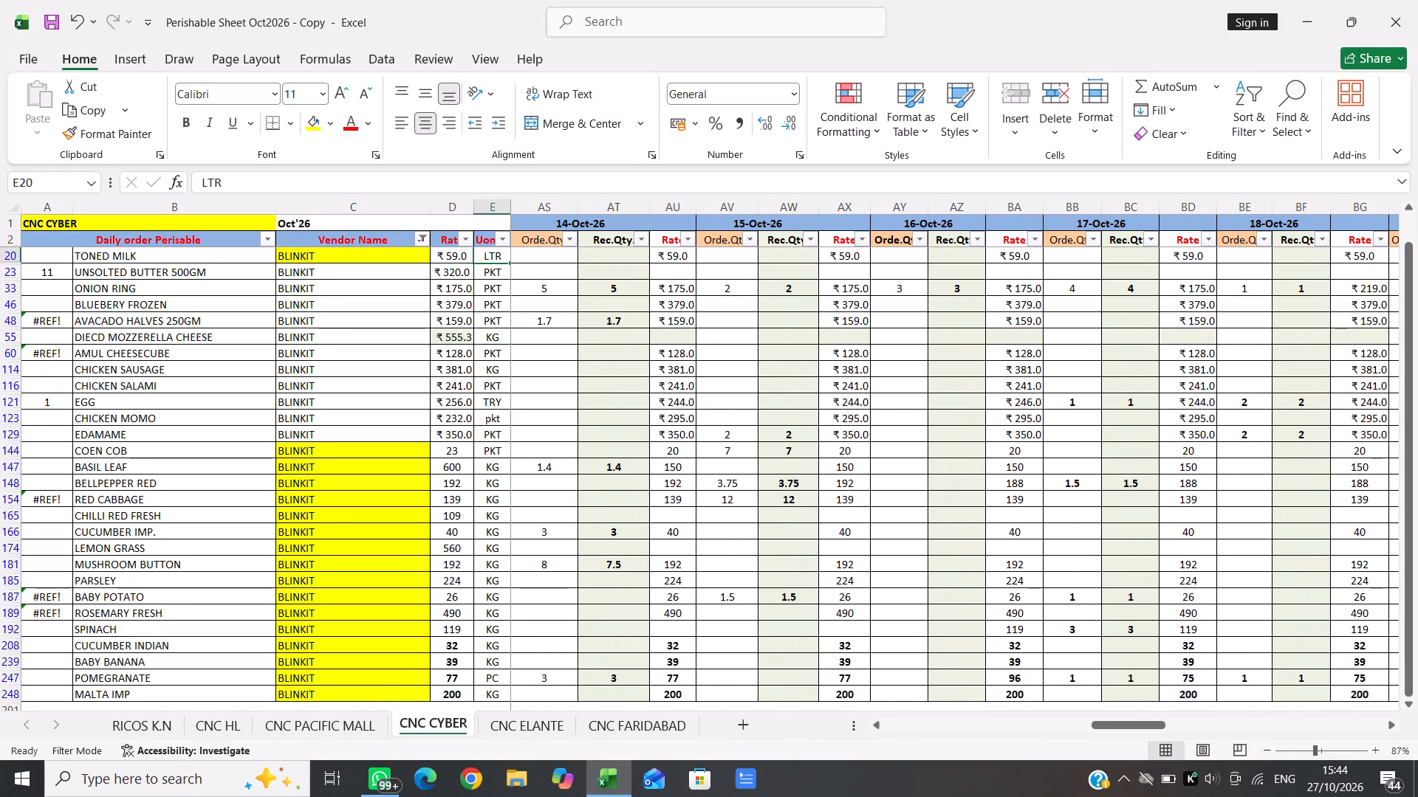
scroll(570, 308, "right", 5)
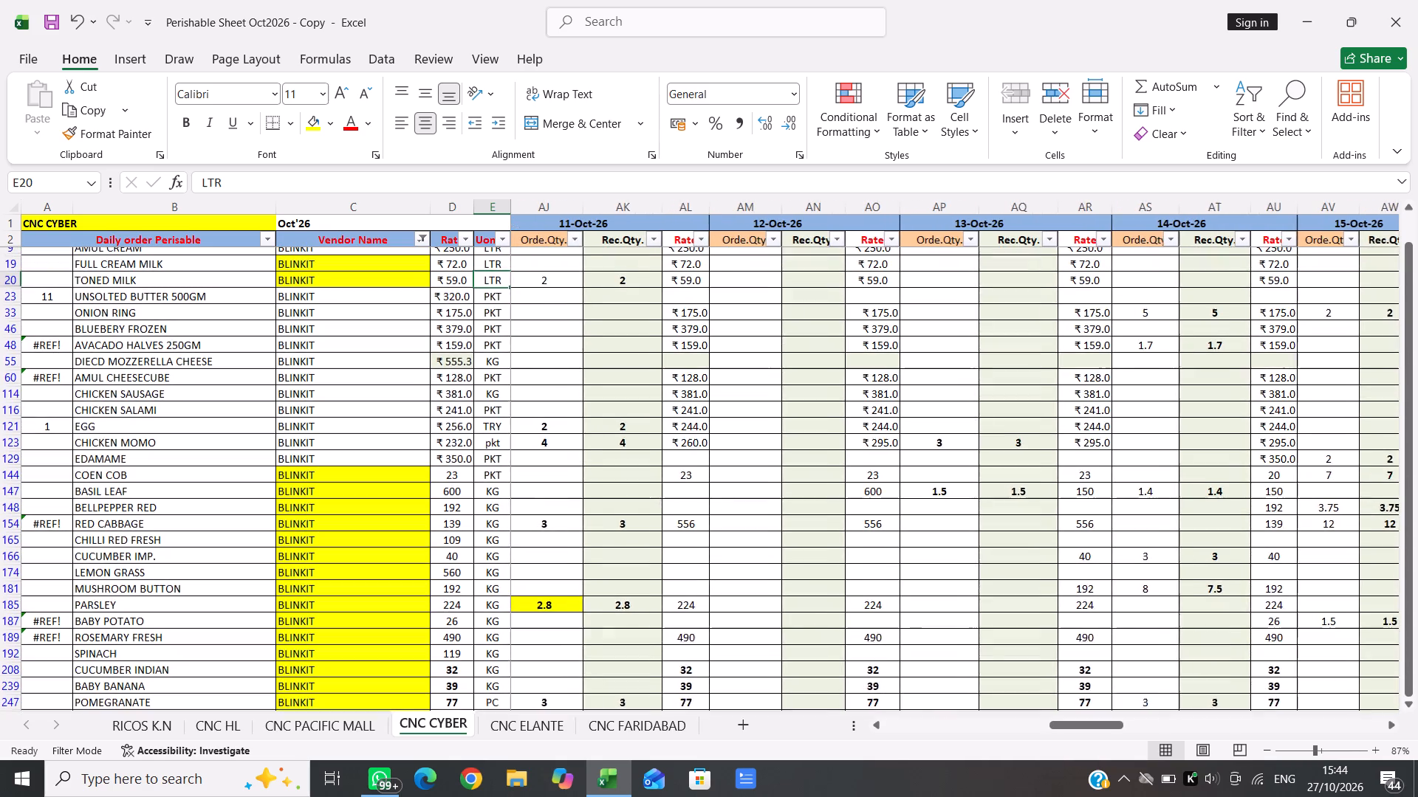
scroll(570, 308, "right", 2)
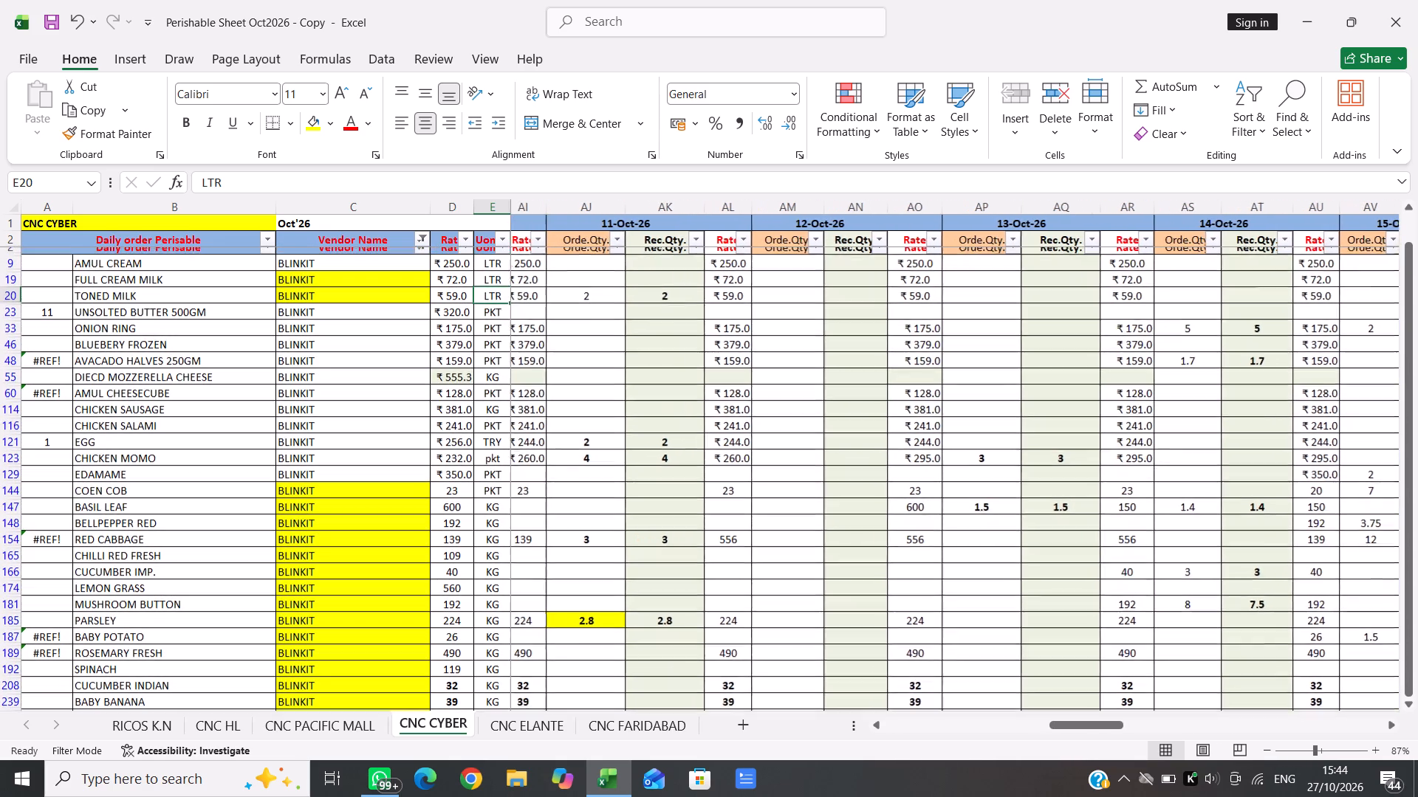
scroll(570, 308, "right", 1)
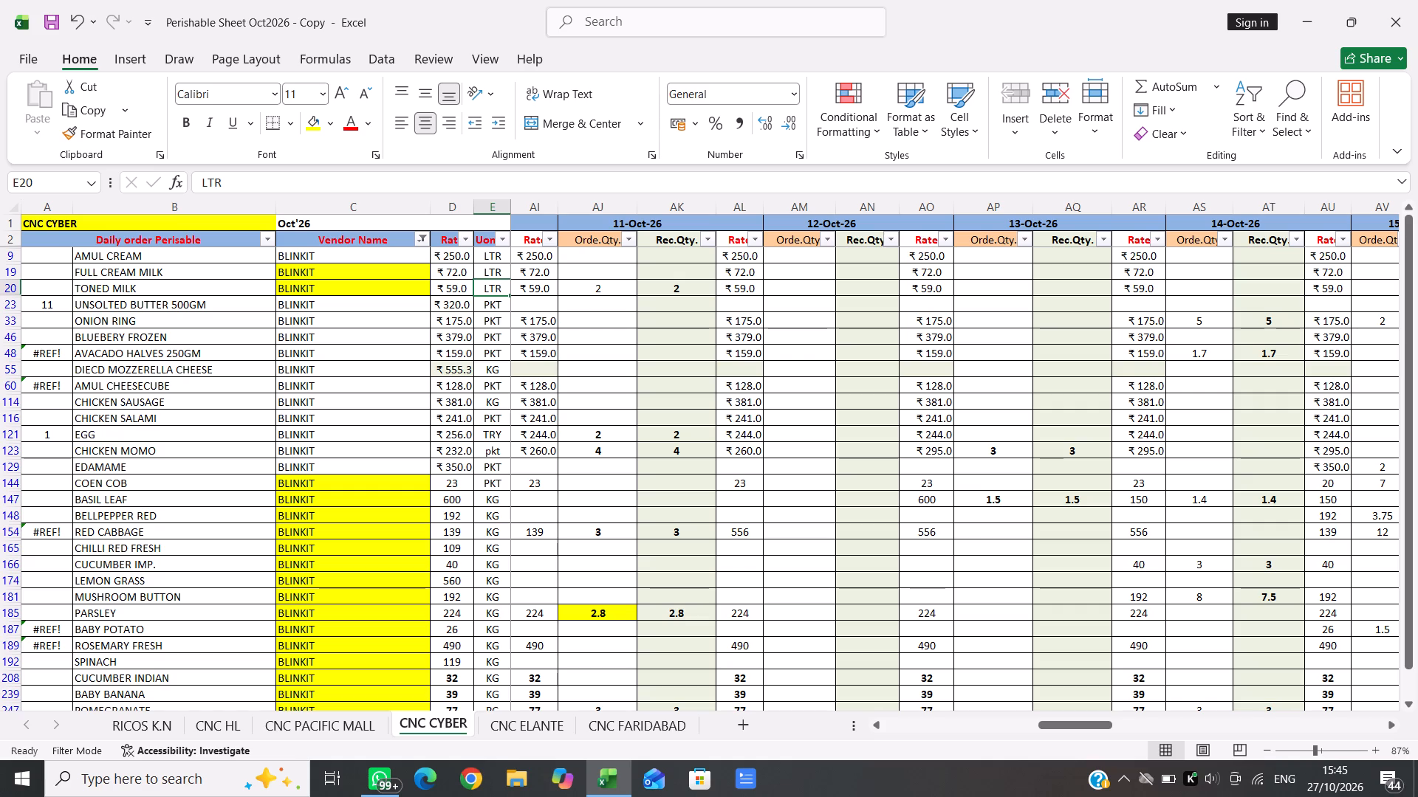
left_click(535, 285)
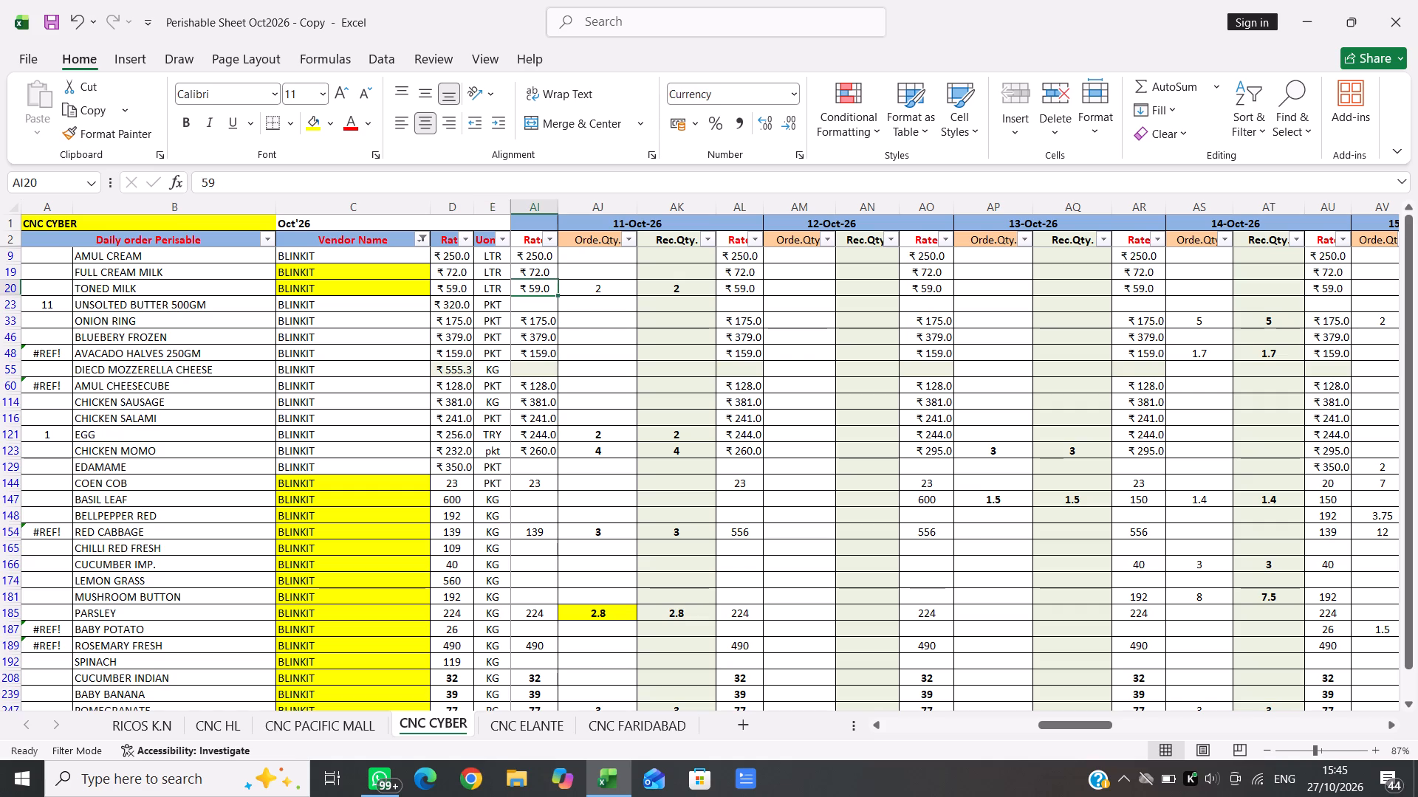
key("6")
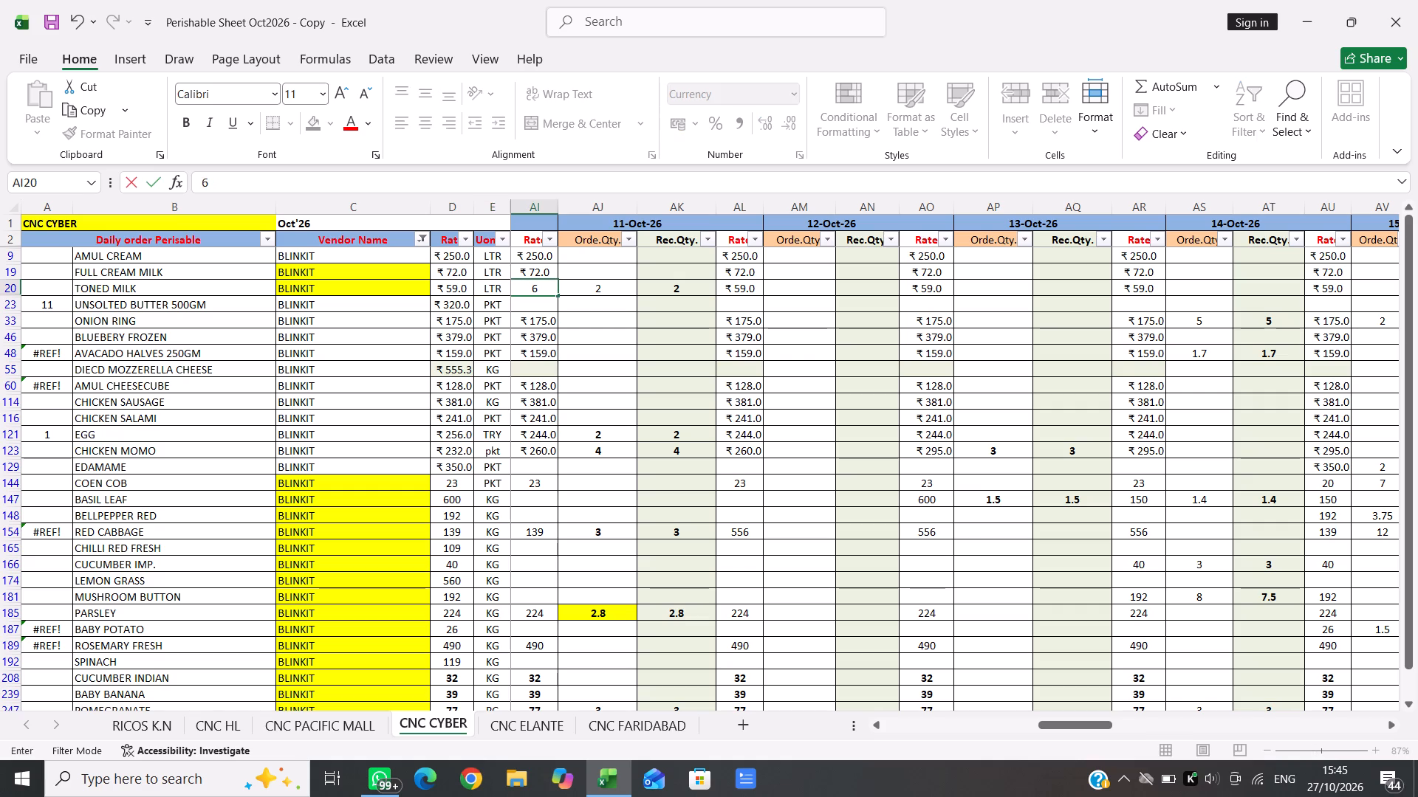
key("9")
type(".5")
key("Right")
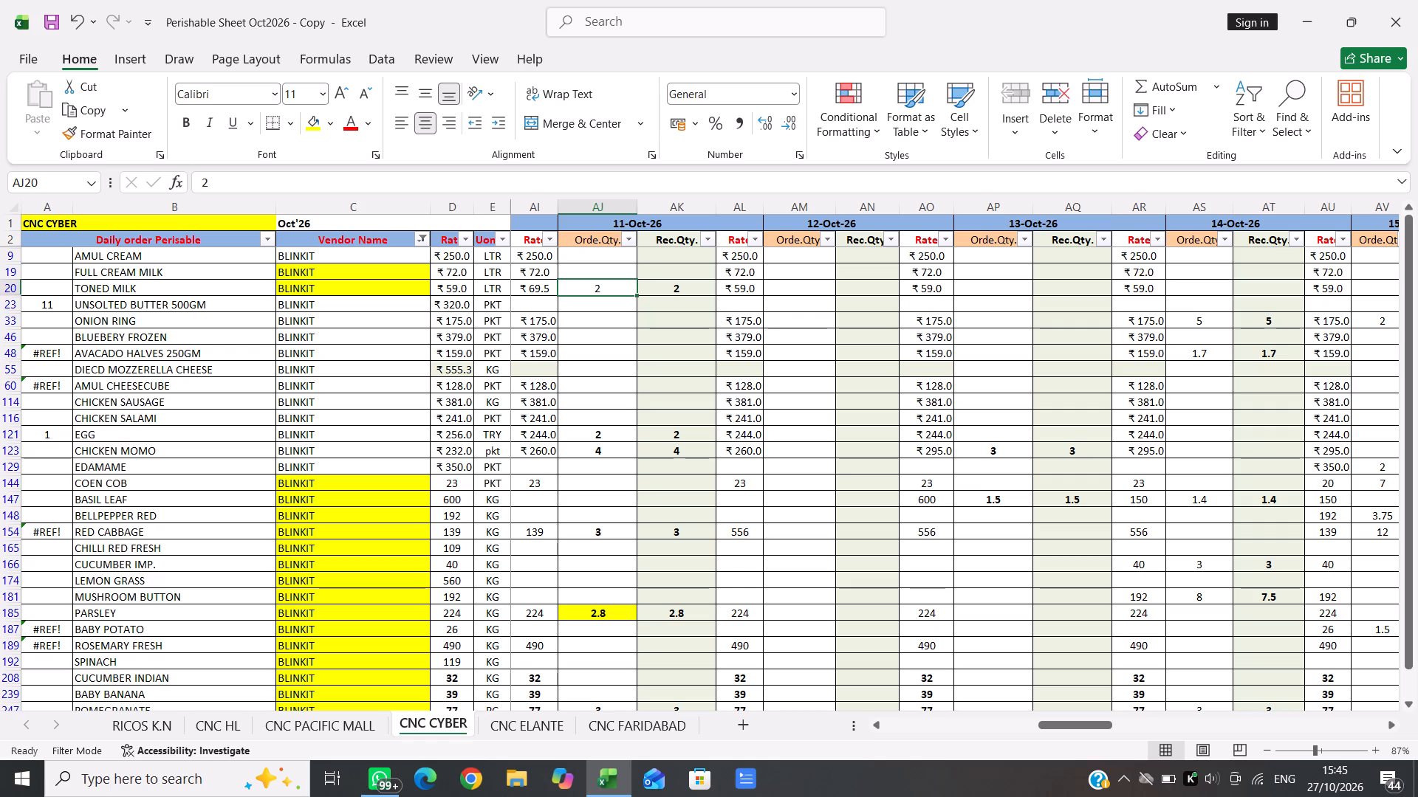
Check the Toned Milk rate and ordered quantity for 10-Oct-26.
scroll(535, 285, "right", 1)
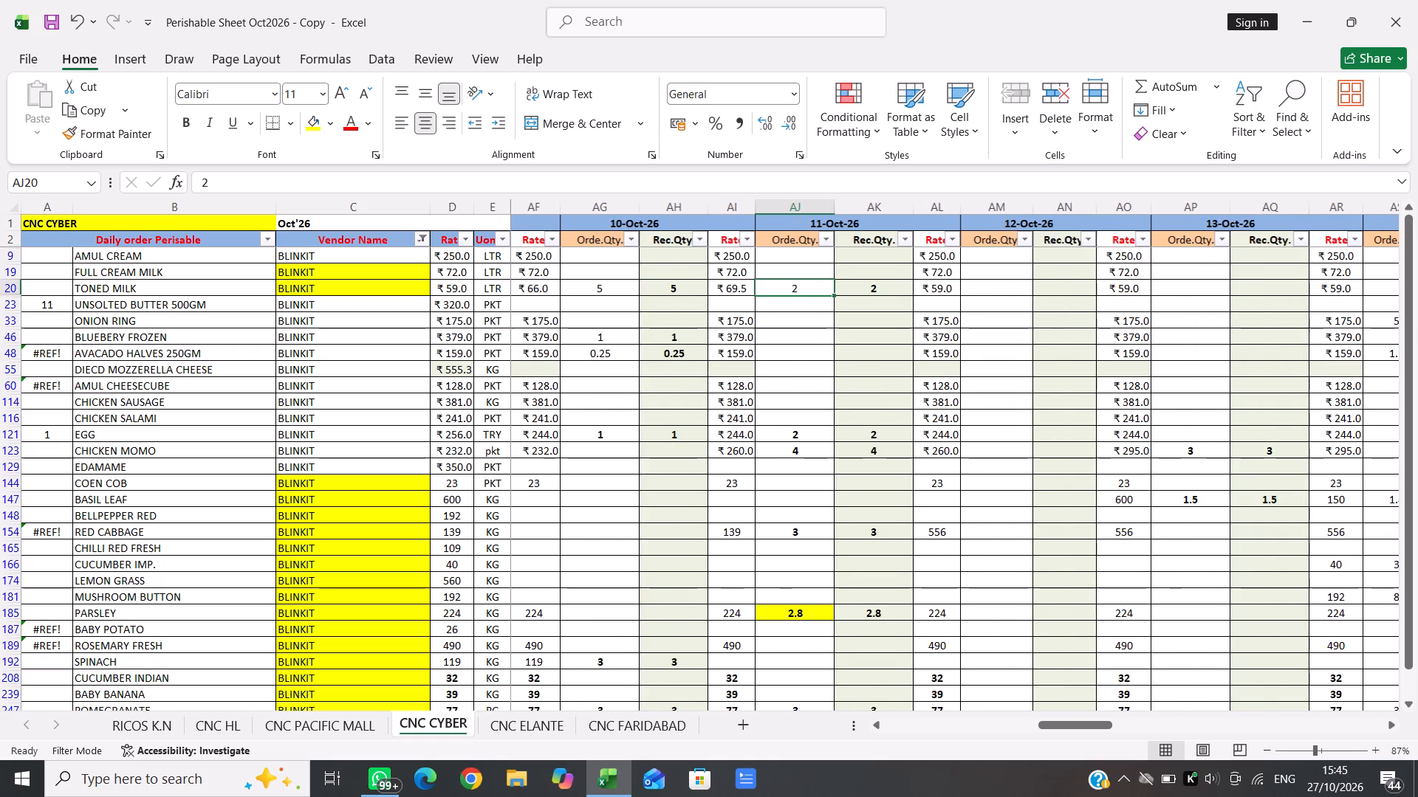
scroll(535, 285, "right", 1)
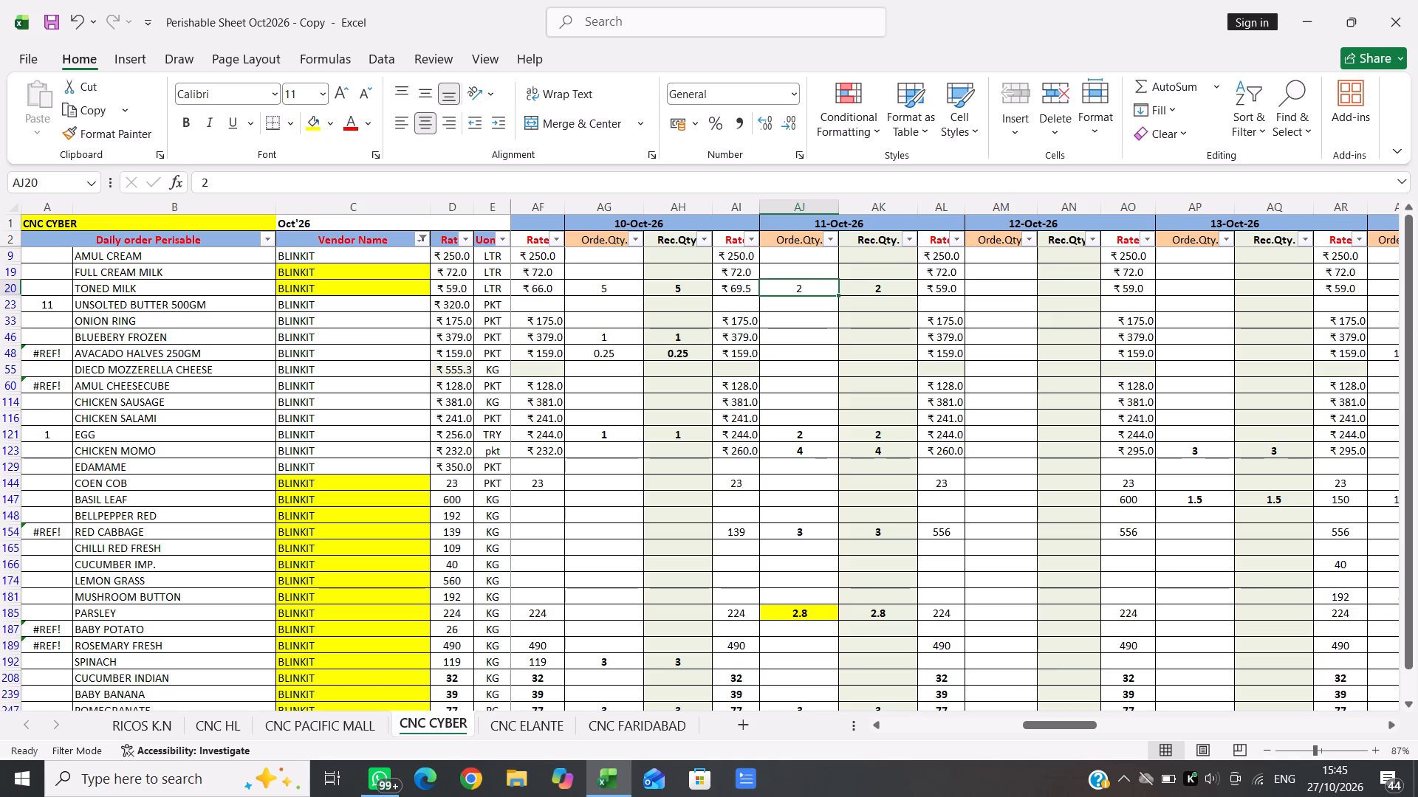
left_click(605, 289)
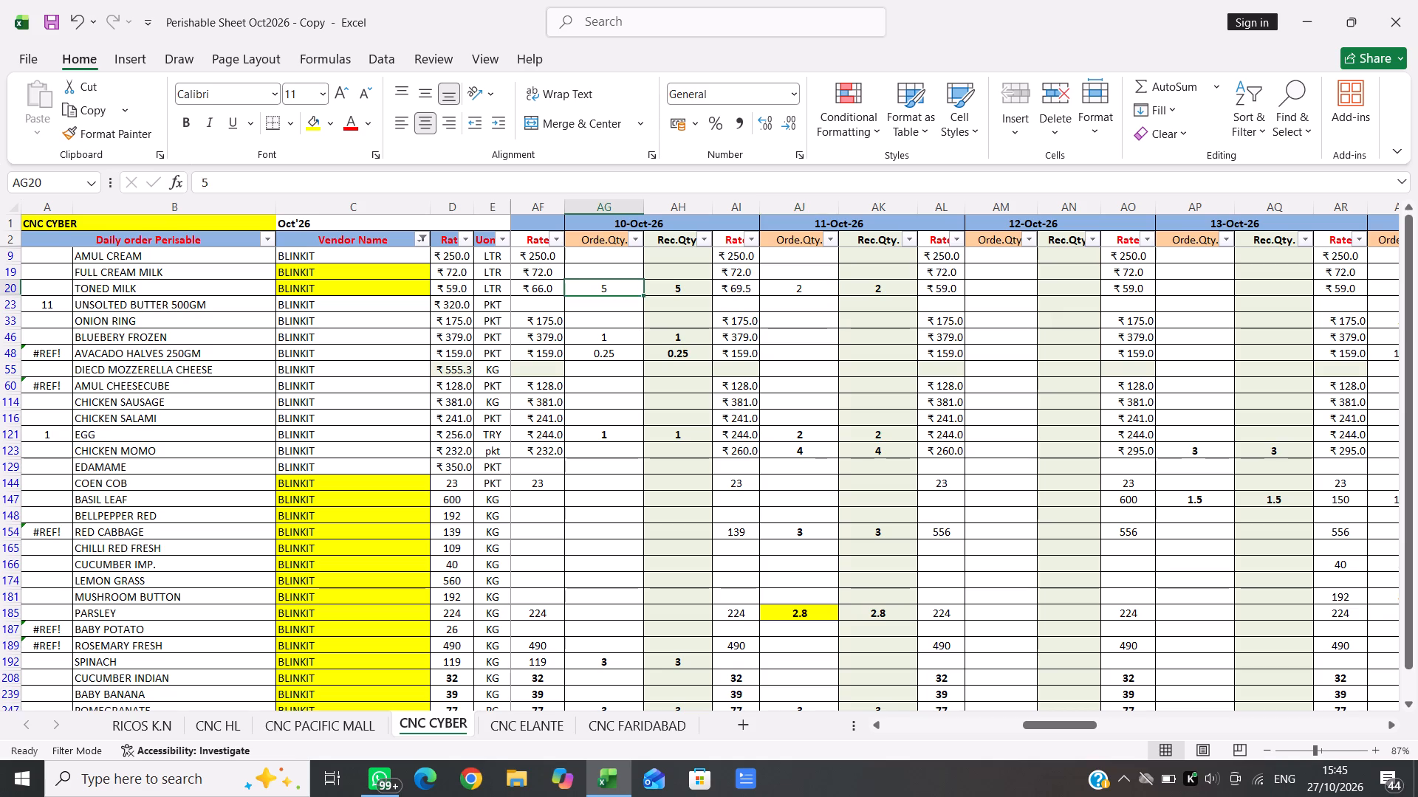
Search the sheet for "CORR".
key("ctrl+f")
key("BackSpace")
key("BackSpace")
key("BackSpace")
key("BackSpace")
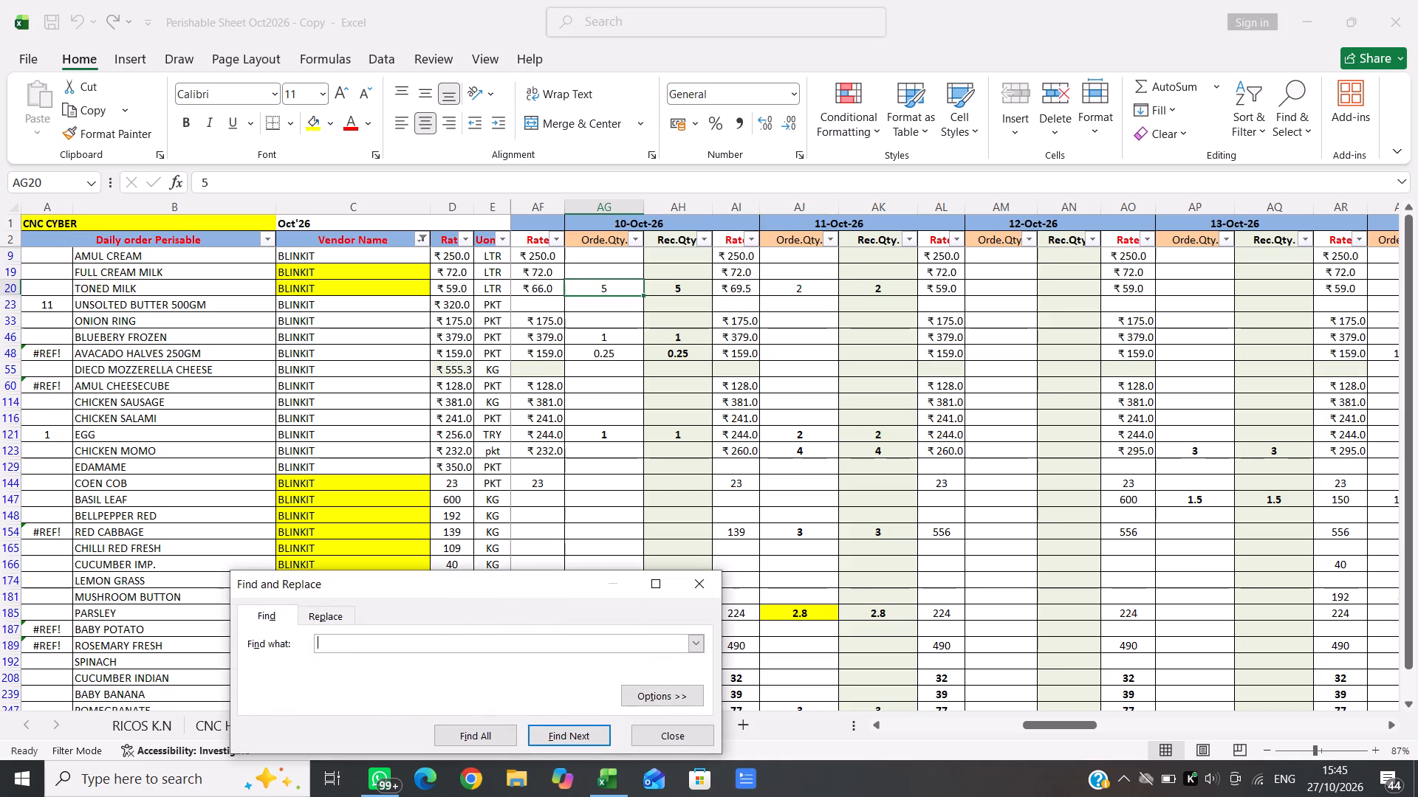
type("CORR")
key("Return")
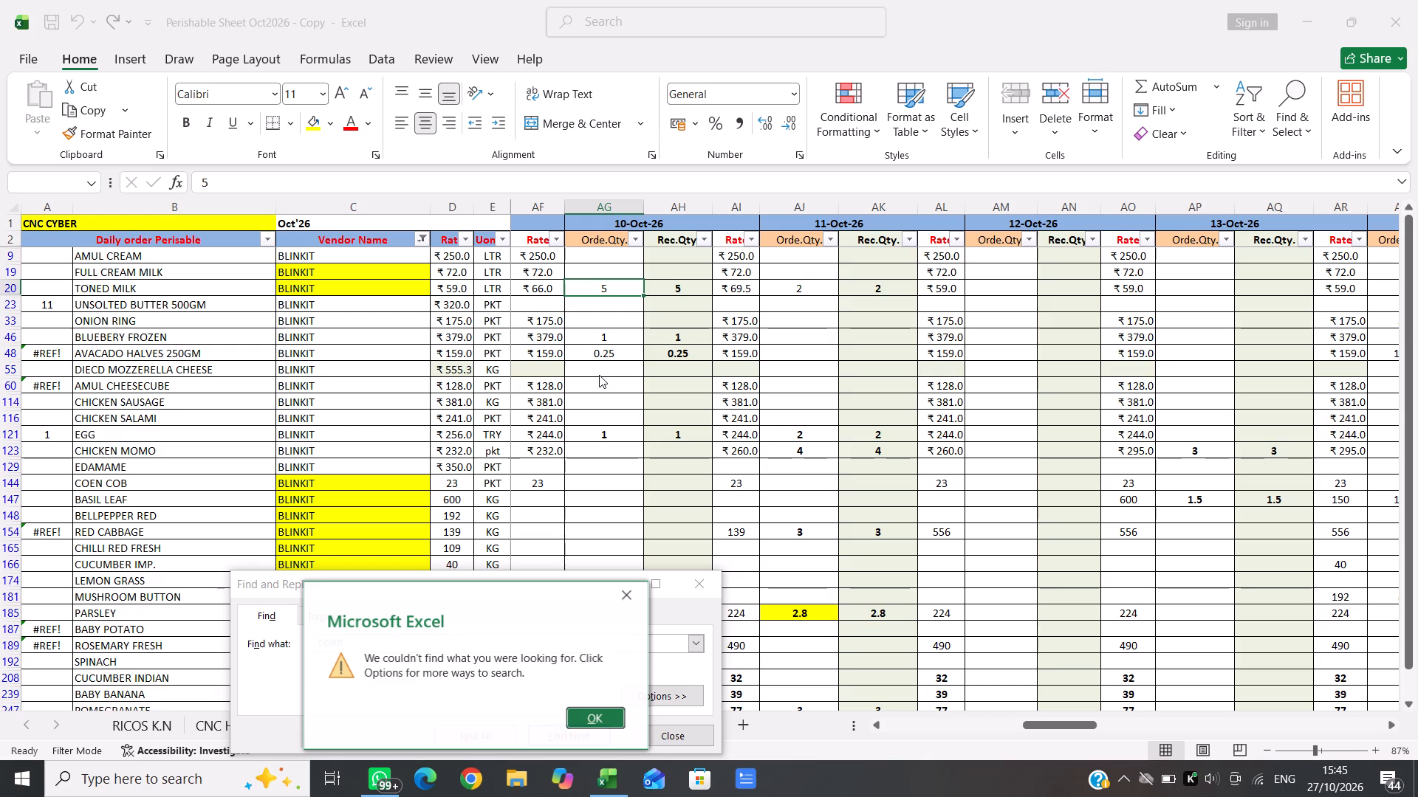
key("Return")
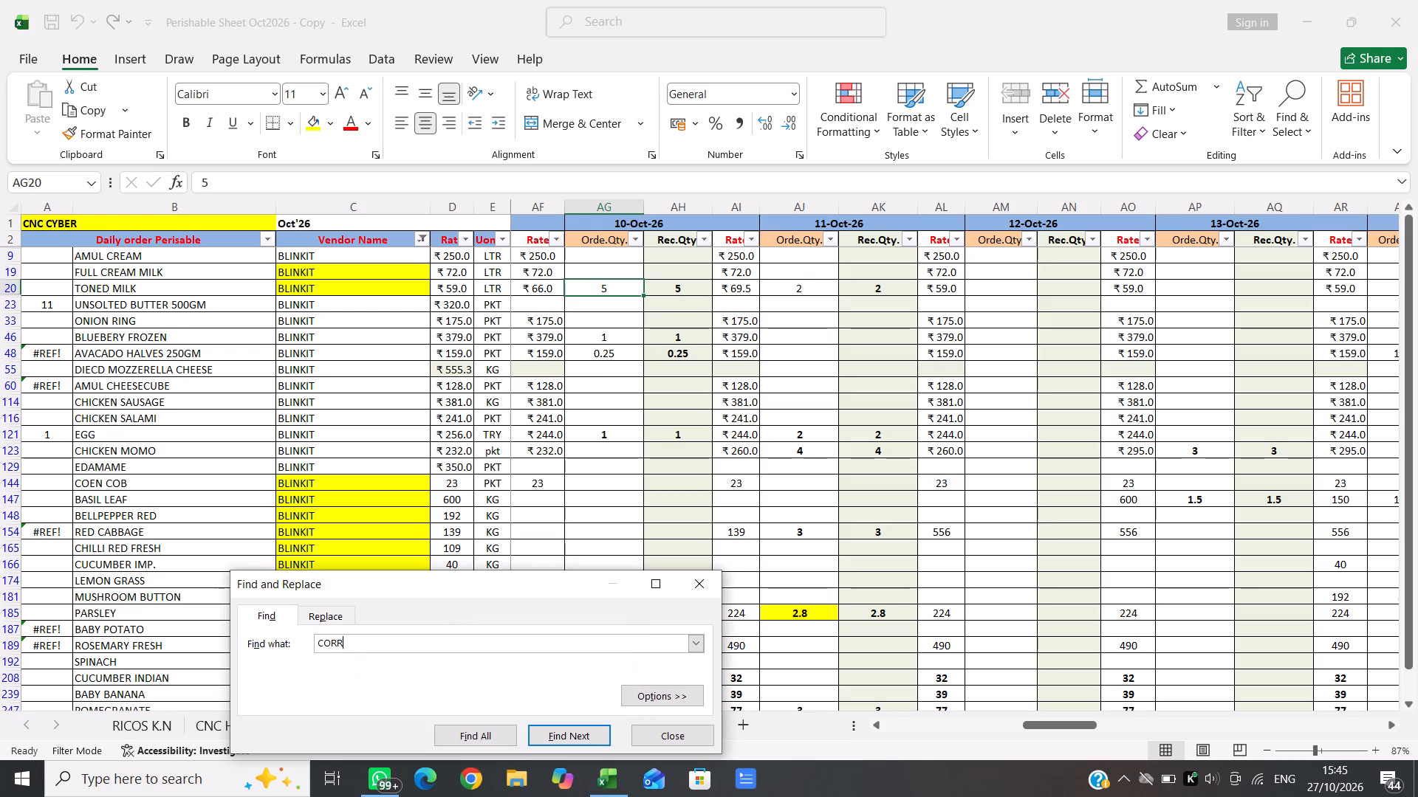
Search the sheet for "MALTA".
key("BackSpace")
key("BackSpace")
type("MALTA")
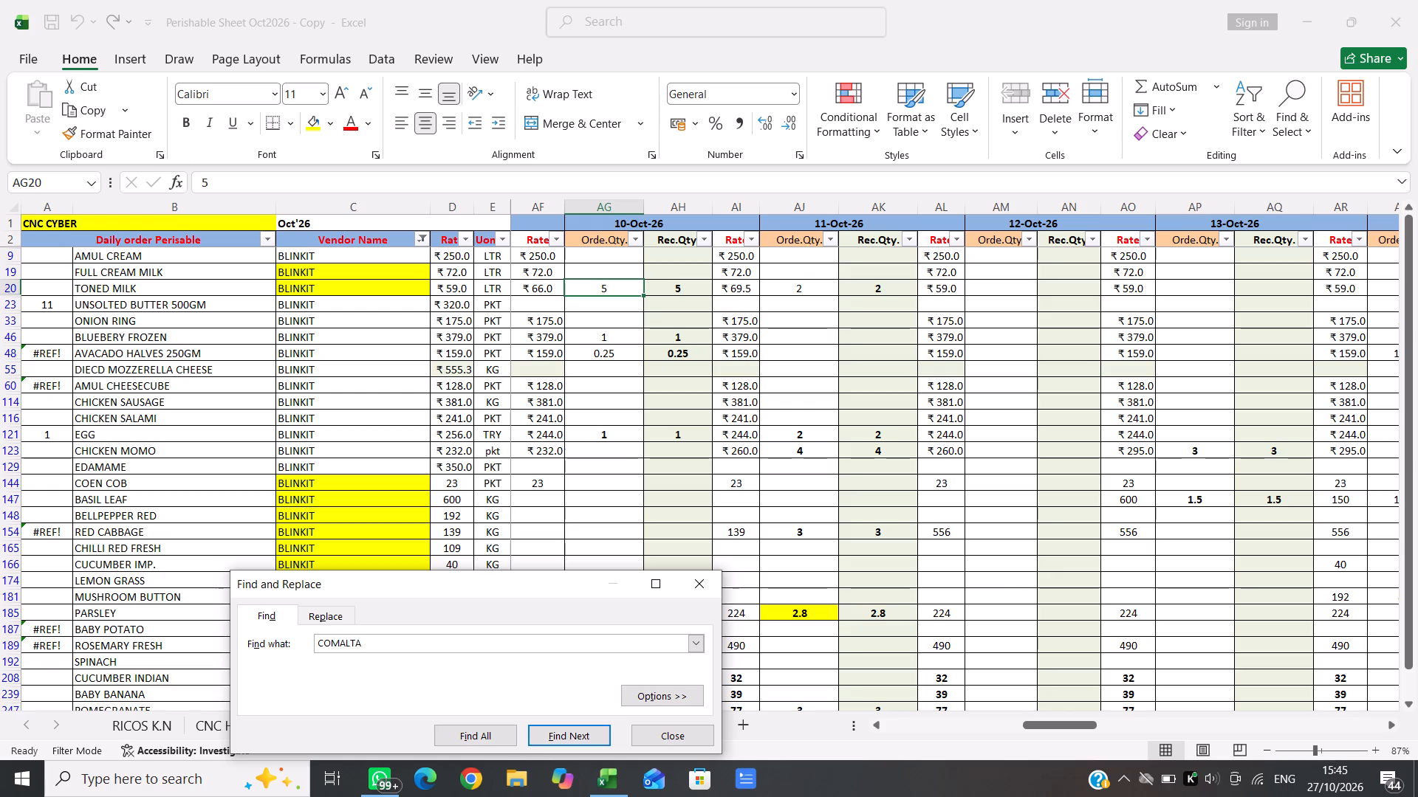
key("BackSpace")
key("BackSpace")
key("BackSpace")
key("BackSpace")
key("BackSpace")
key("BackSpace")
key("BackSpace")
key("BackSpace")
key("BackSpace")
key("BackSpace")
key("BackSpace")
type("MALTA")
key("Return")
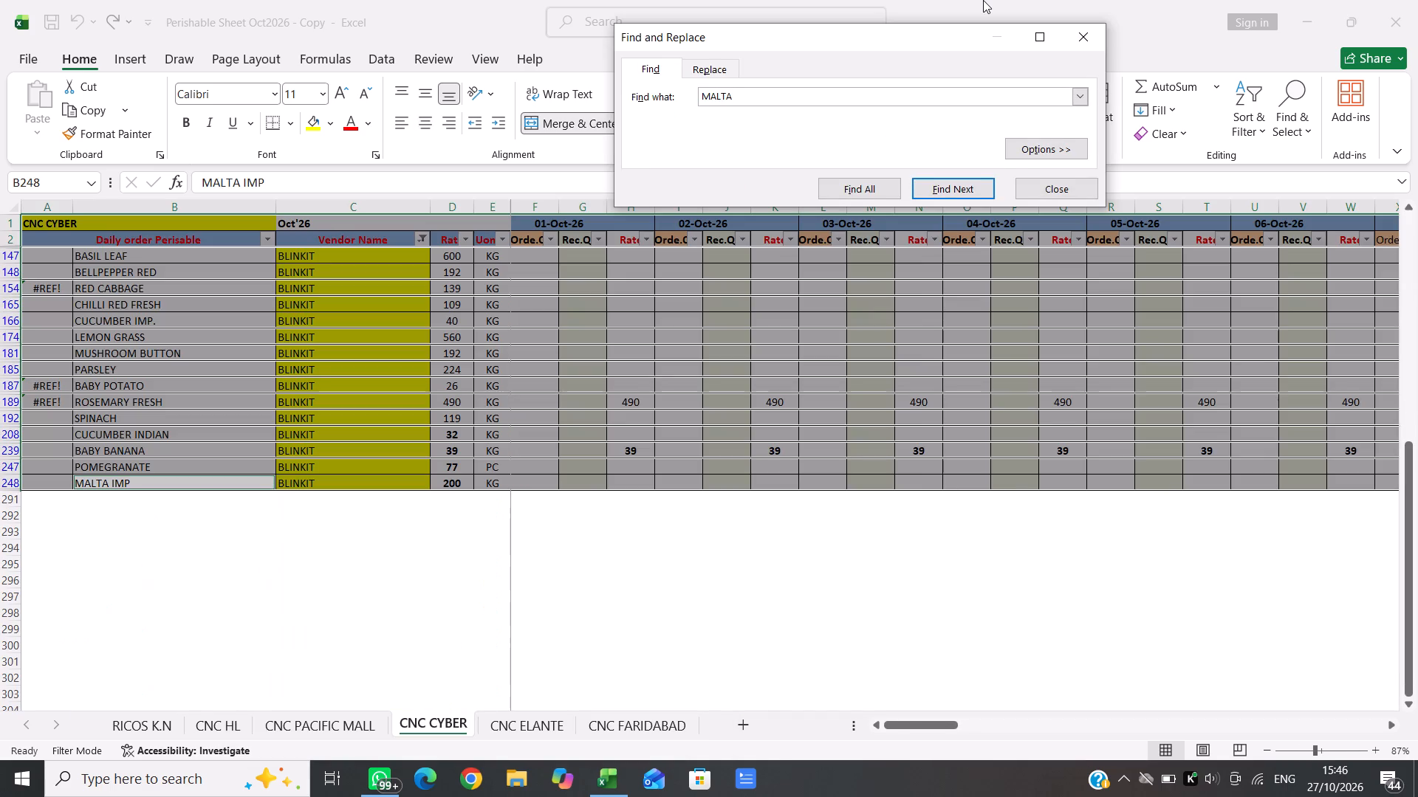
key("ctrl+z")
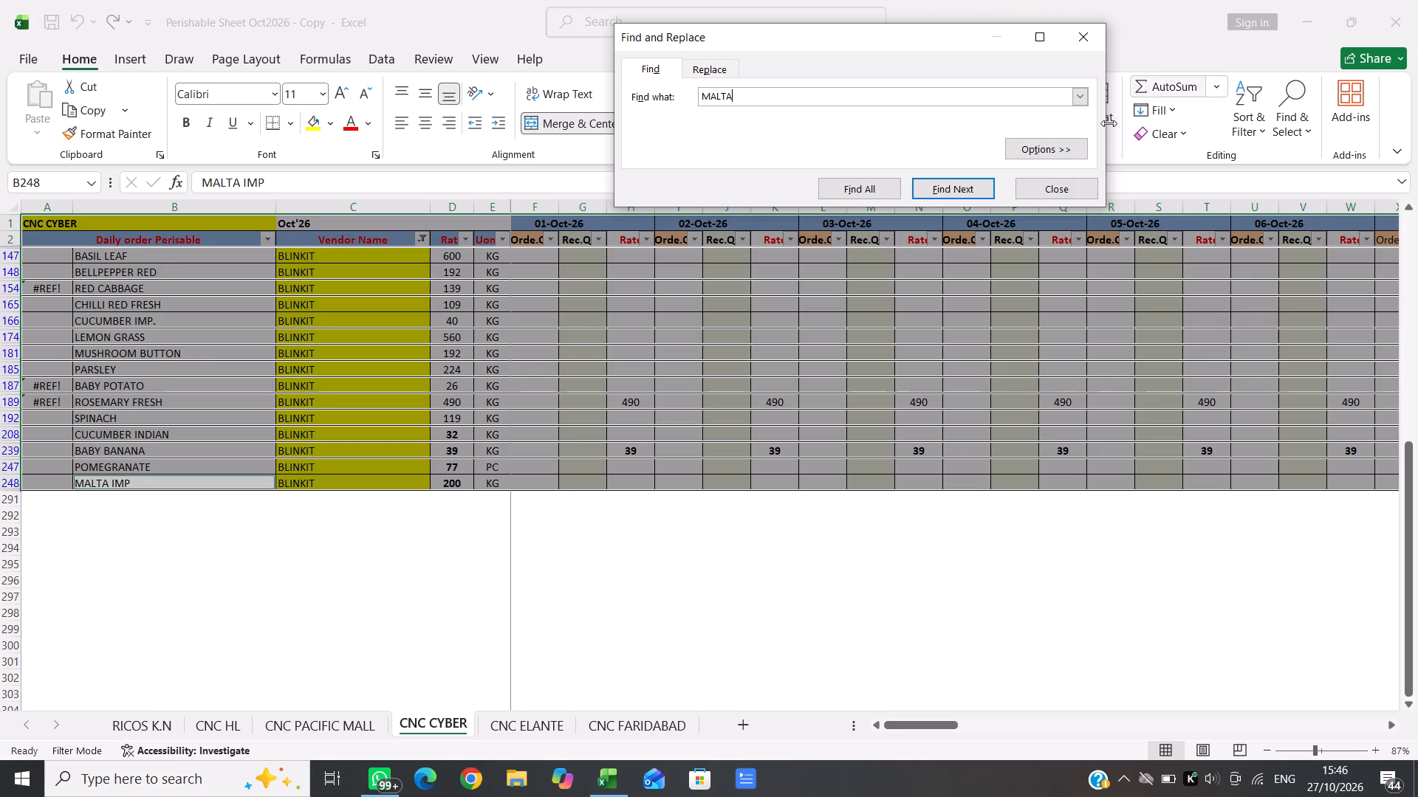
left_click(1081, 30)
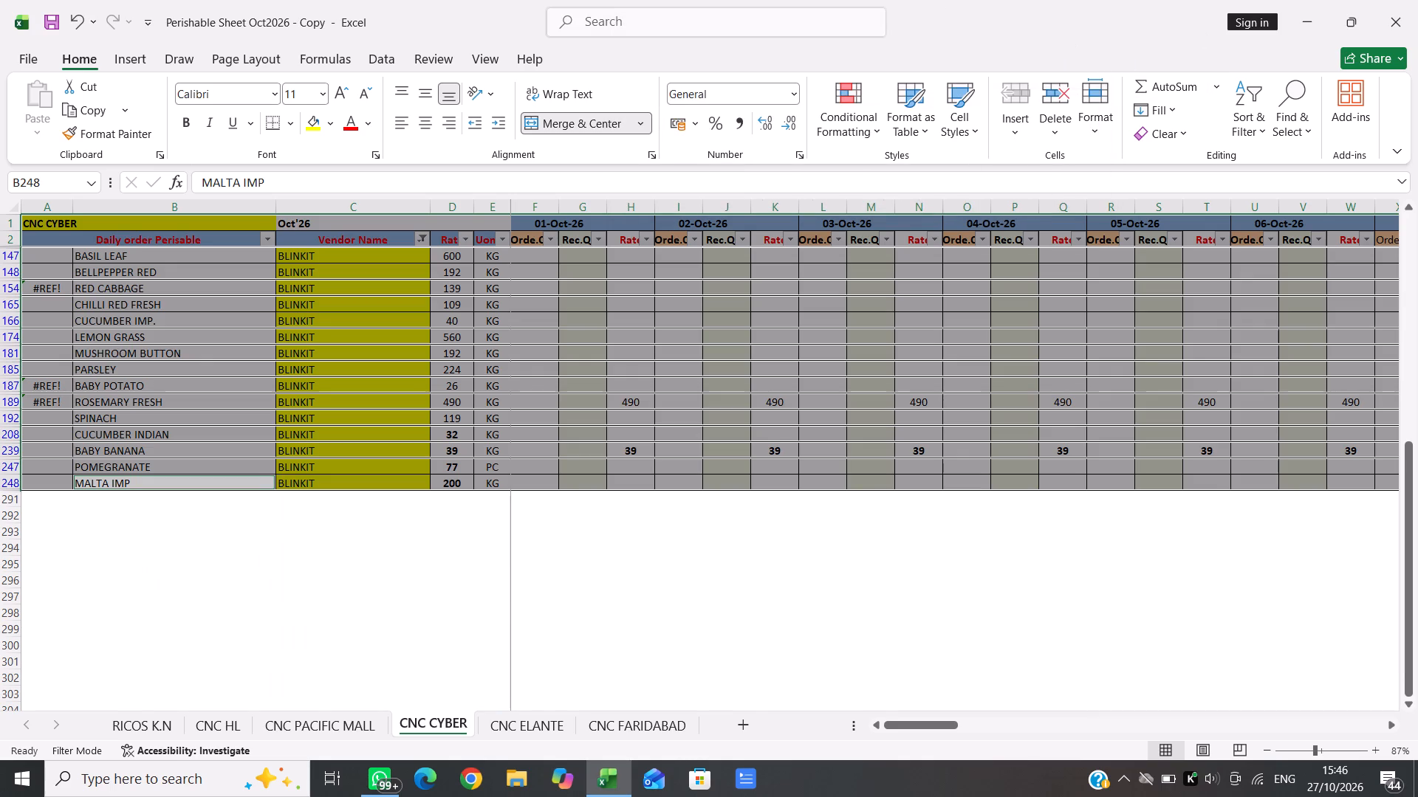
Look over the Blinkit item list with its rates and quantities for 01-Oct-26 to 06-Oct-26.
scroll(849, 272, "up", 5)
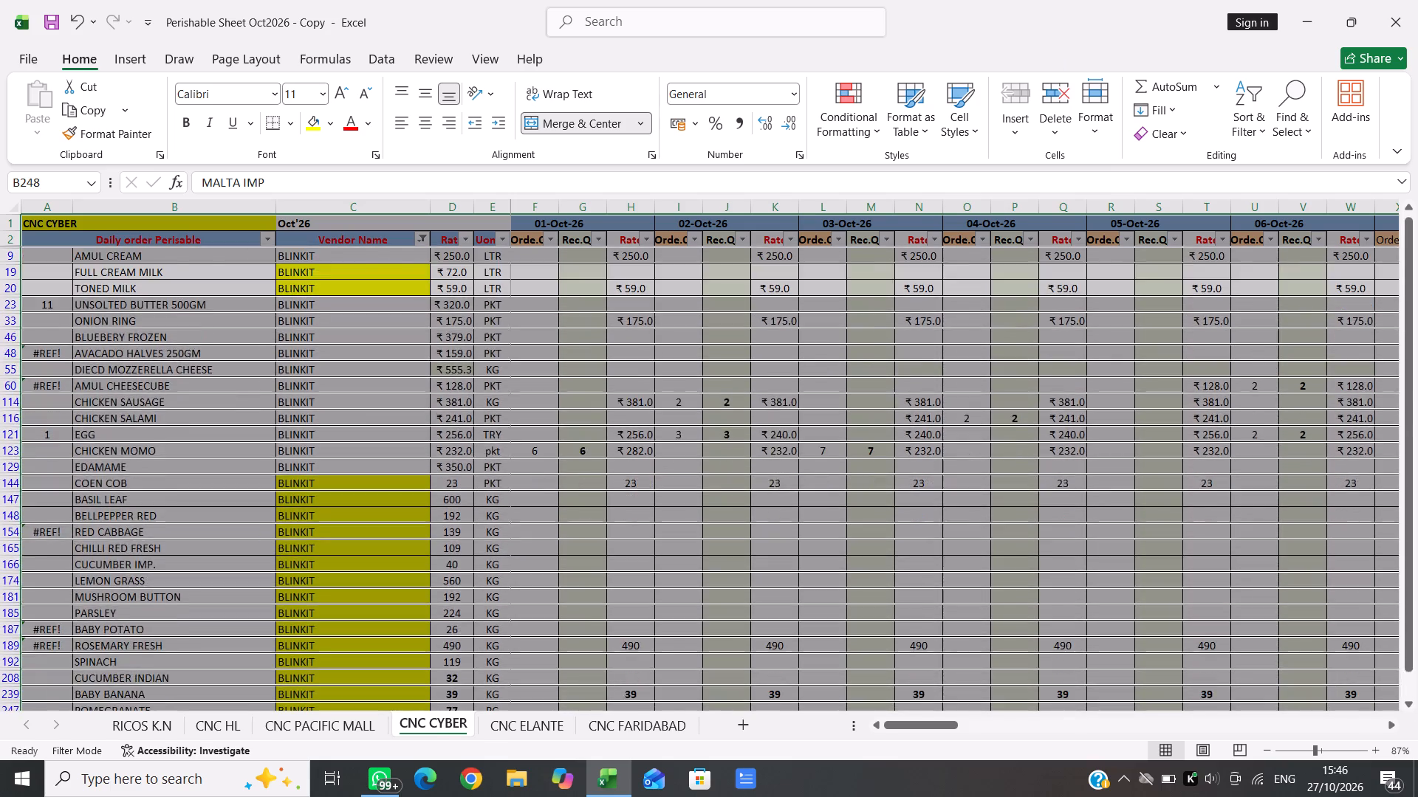
left_click(532, 474)
scroll(542, 608, "down", 1)
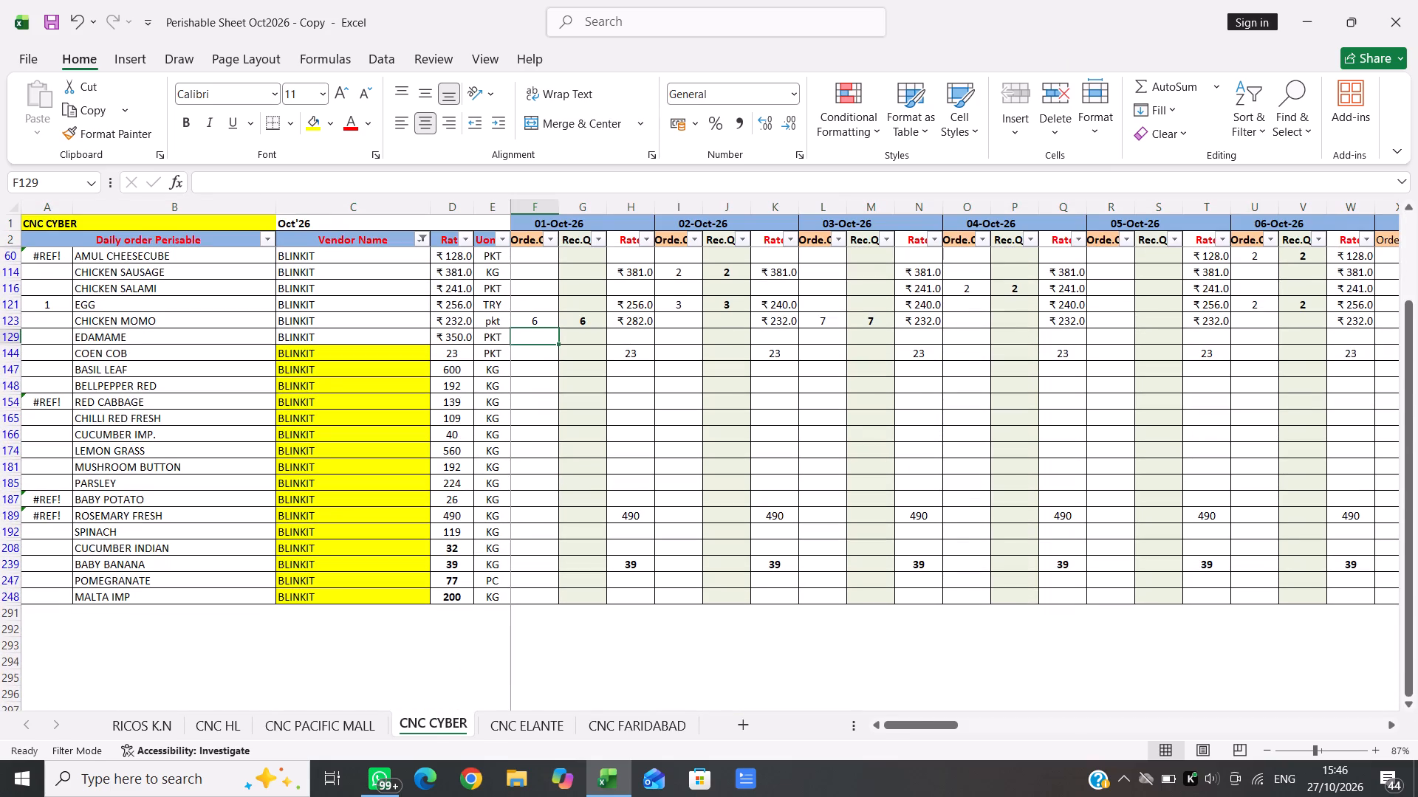
scroll(542, 608, "up", 1)
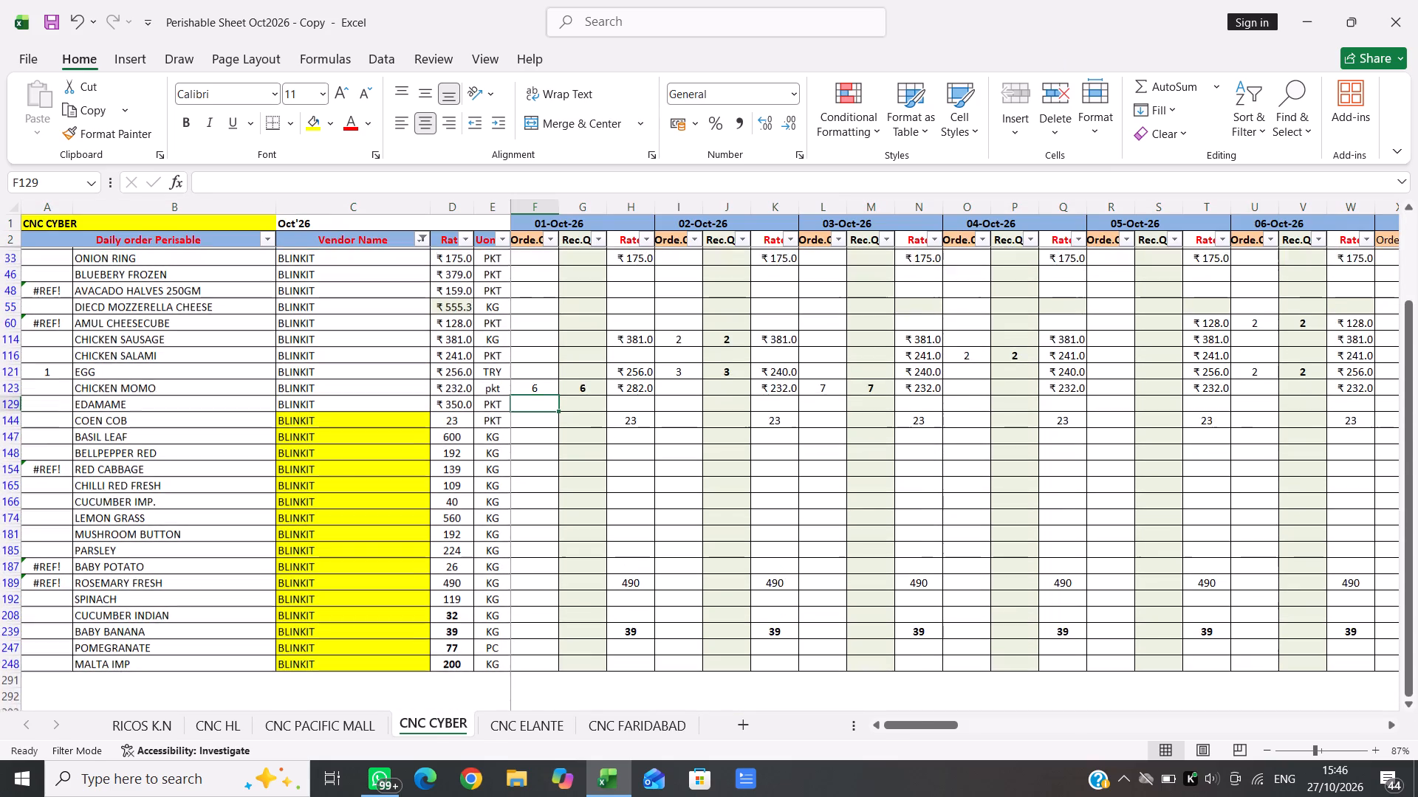
scroll(542, 608, "up", 2)
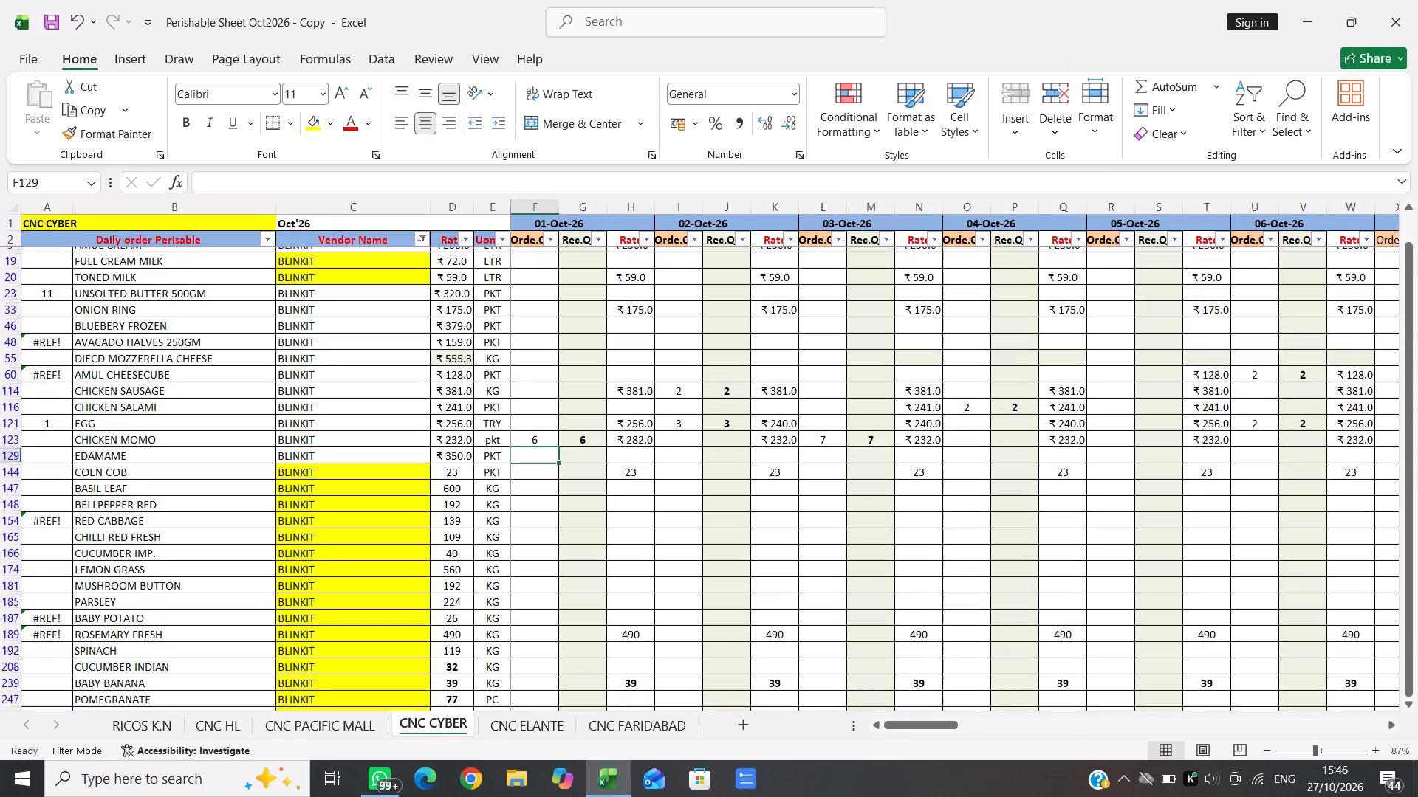
scroll(542, 608, "up", 2)
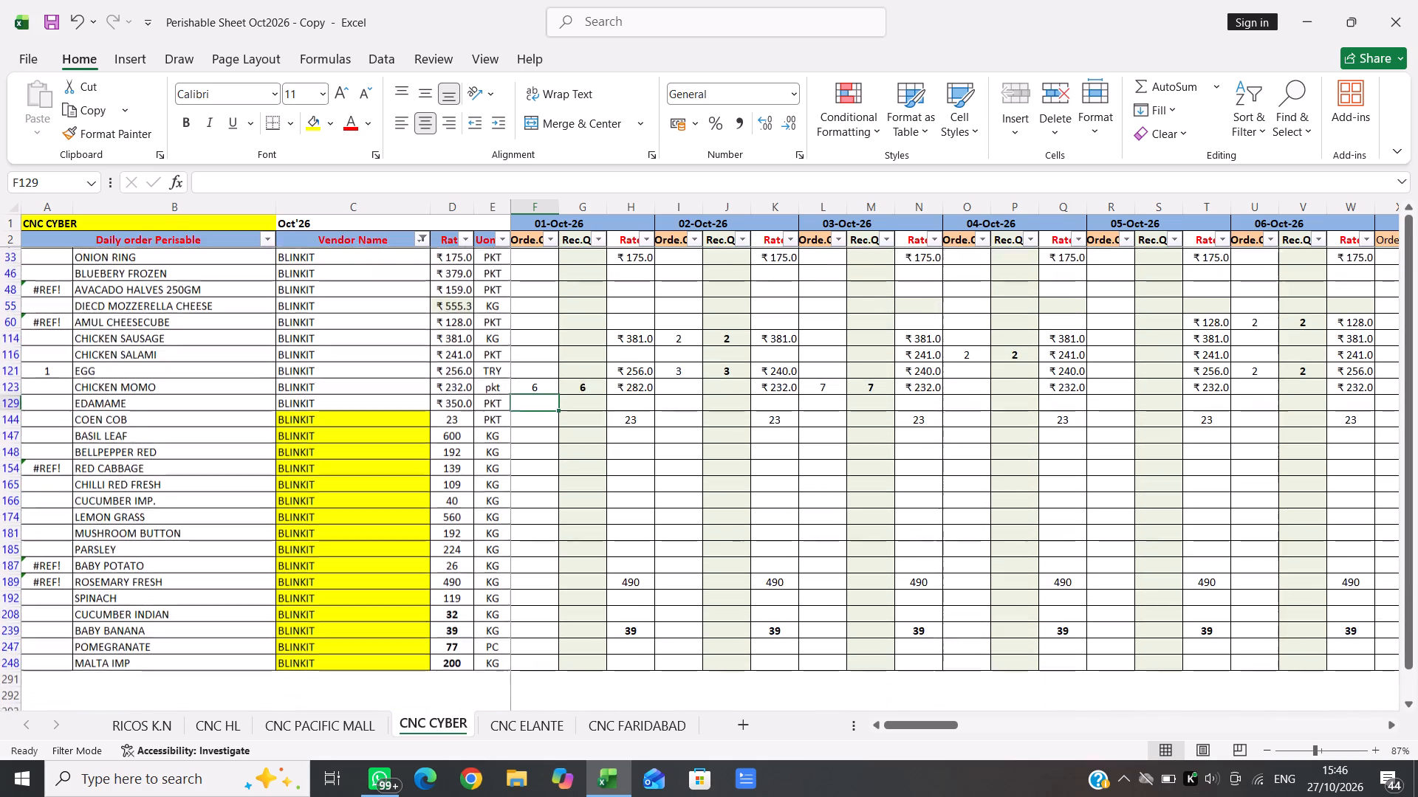
scroll(542, 608, "up", 2)
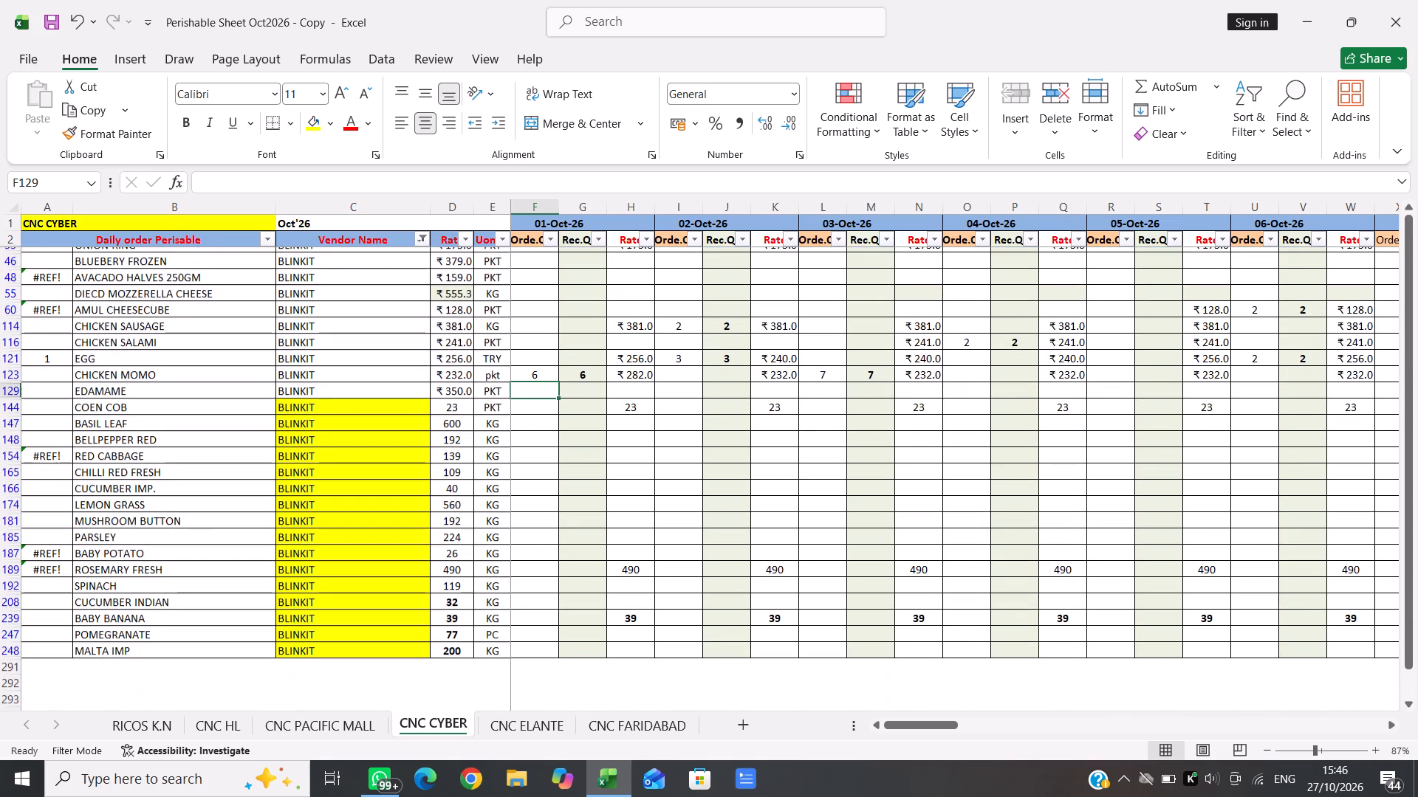
scroll(542, 608, "up", 3)
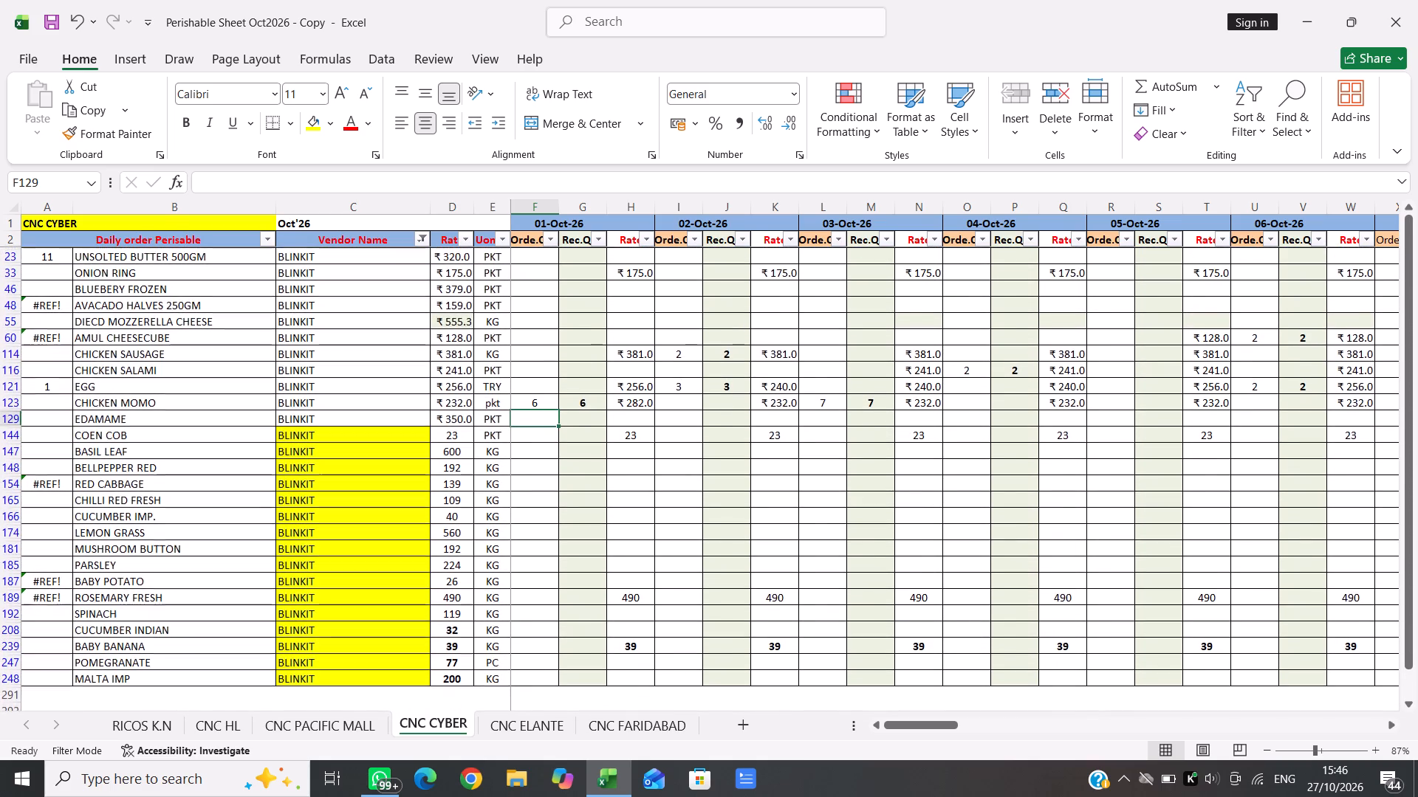
scroll(542, 608, "up", 1)
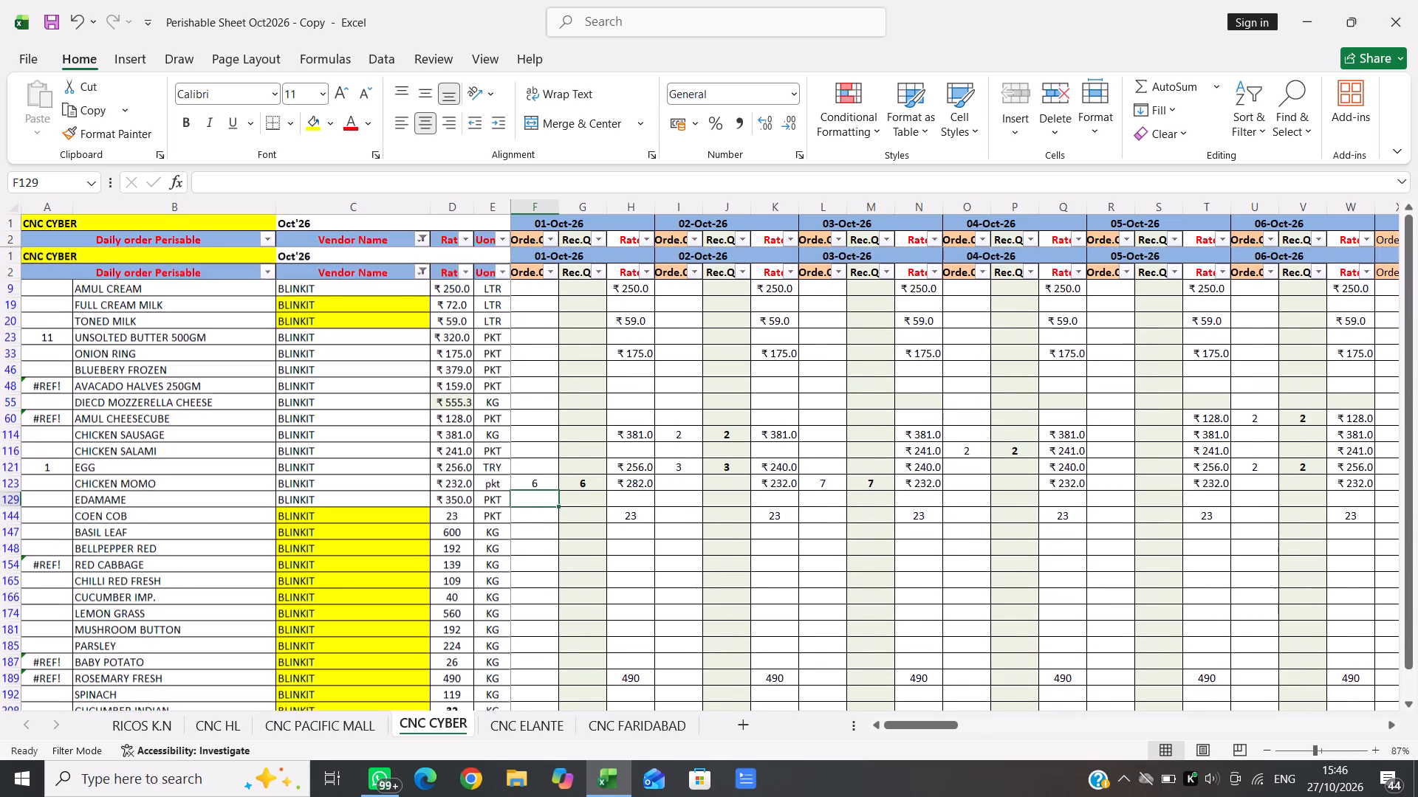
scroll(542, 608, "up", 1)
scroll(549, 606, "down", 5)
scroll(549, 606, "up", 3)
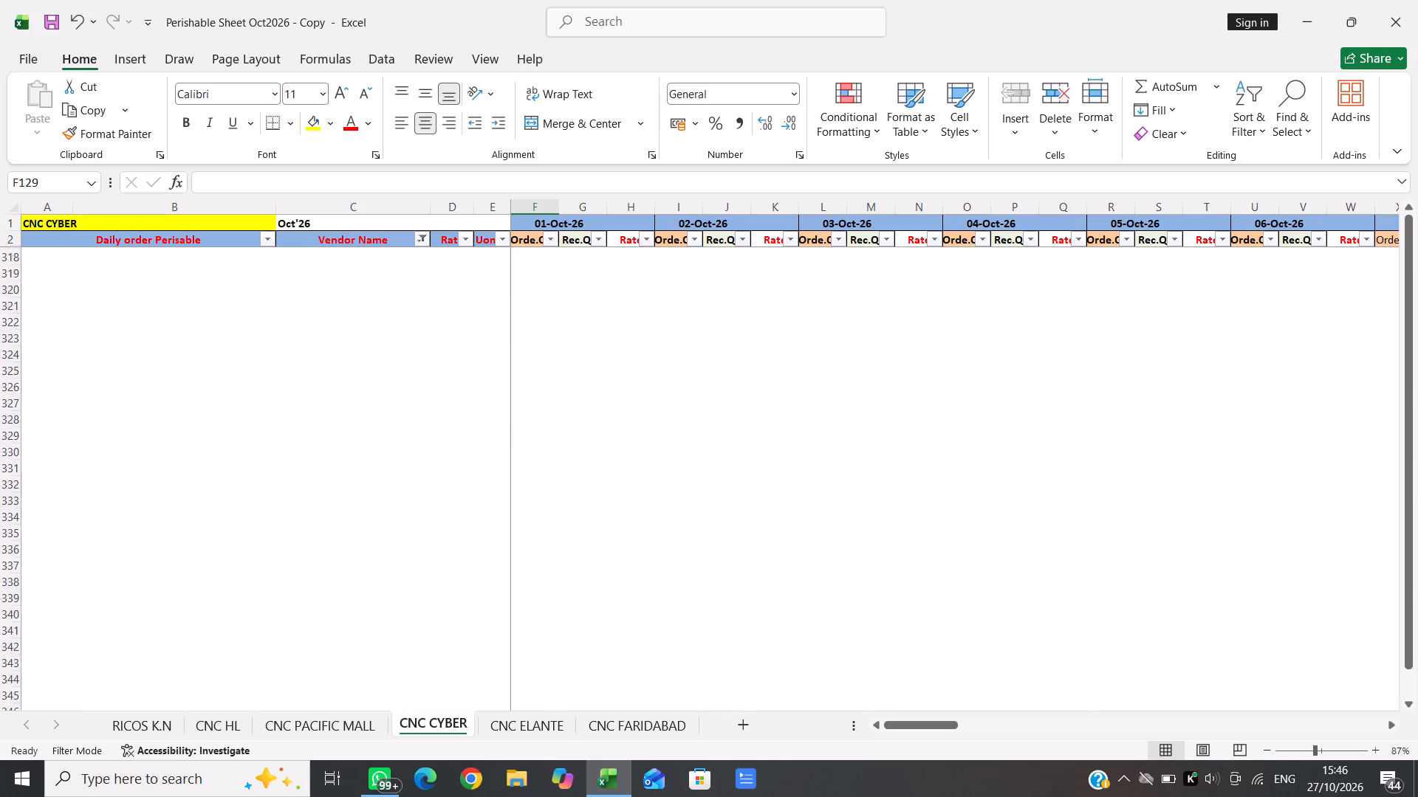
scroll(549, 606, "up", 5)
scroll(549, 606, "down", 1)
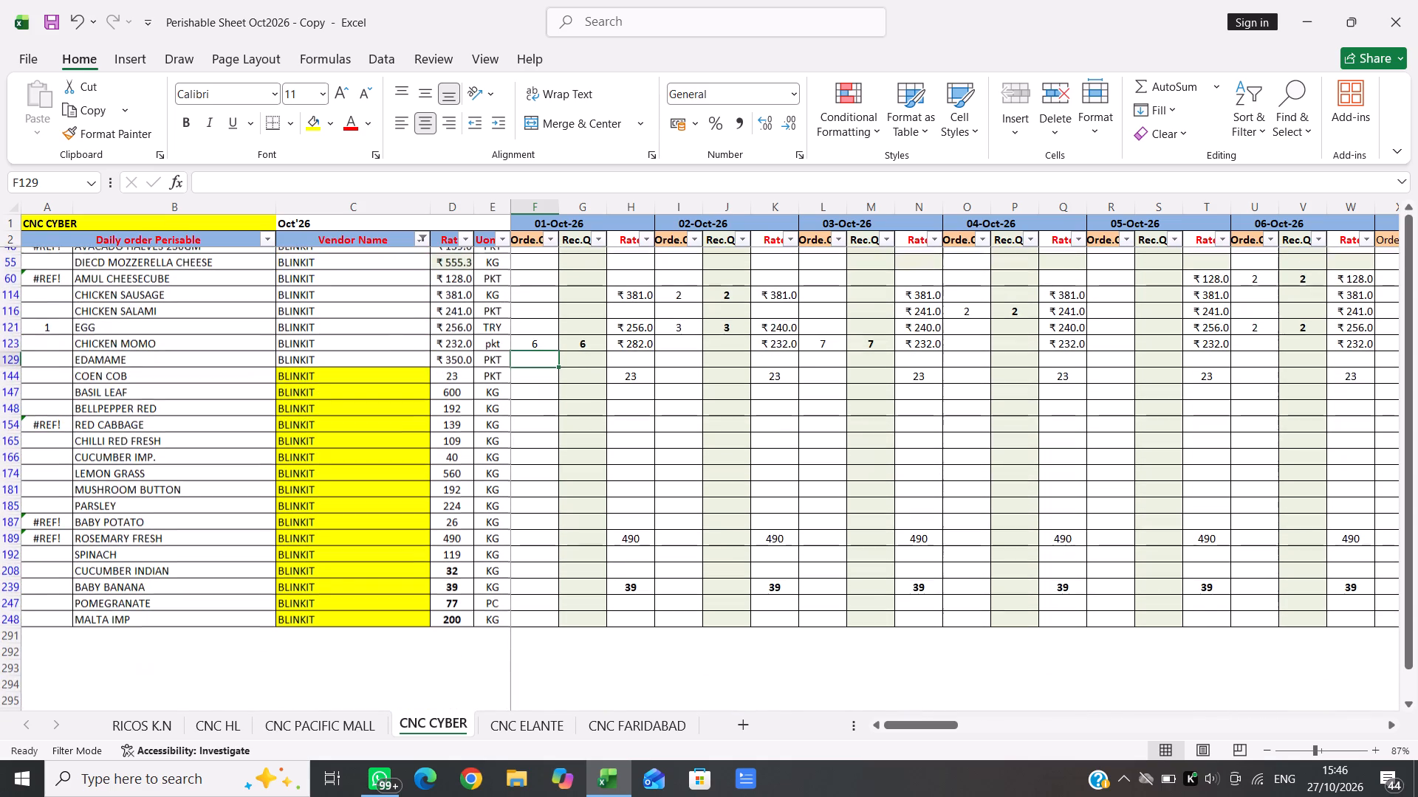
scroll(549, 606, "down", 1)
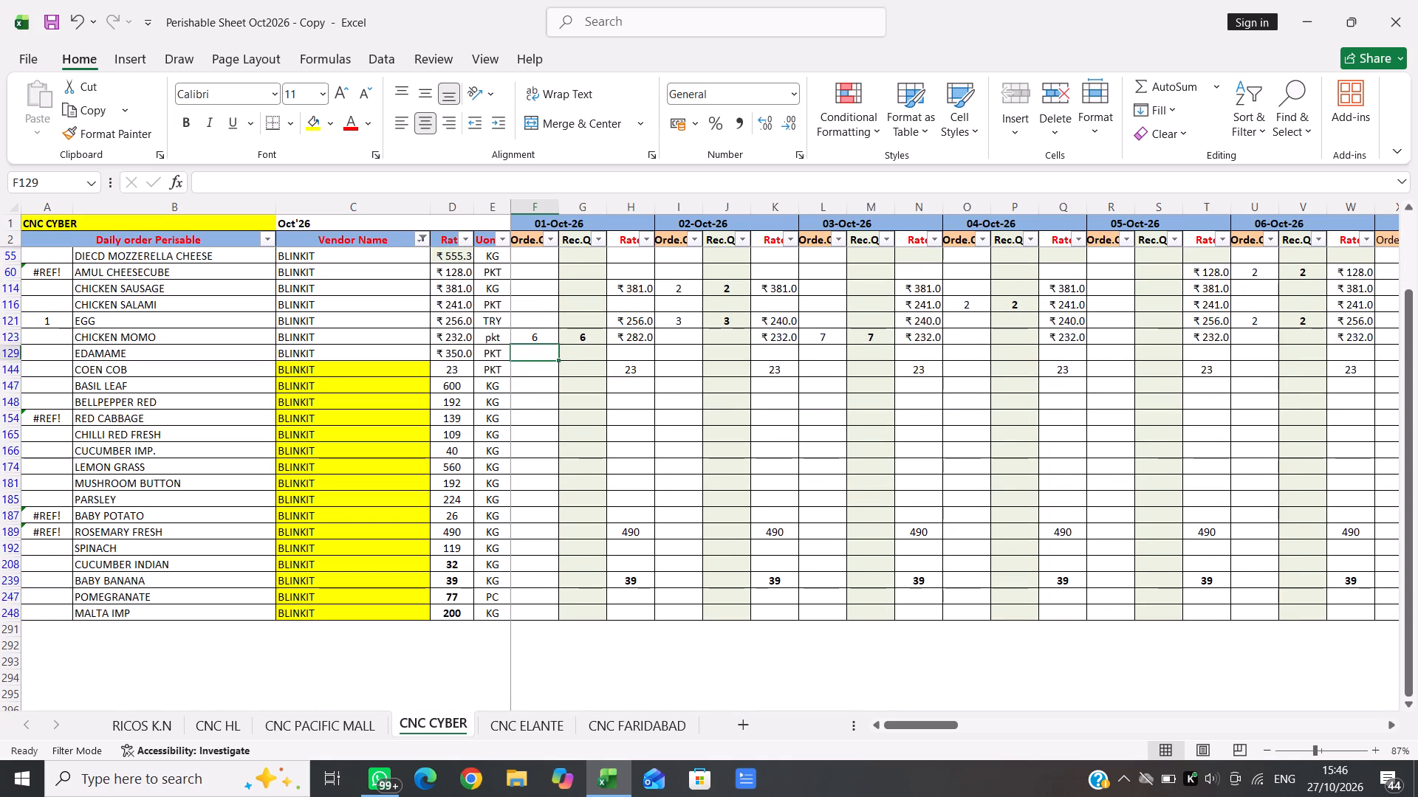
Check the Malta Imp, Spinach and Pomegranate rates and quantities for 10-Oct-26.
left_click(596, 613)
left_click(483, 615)
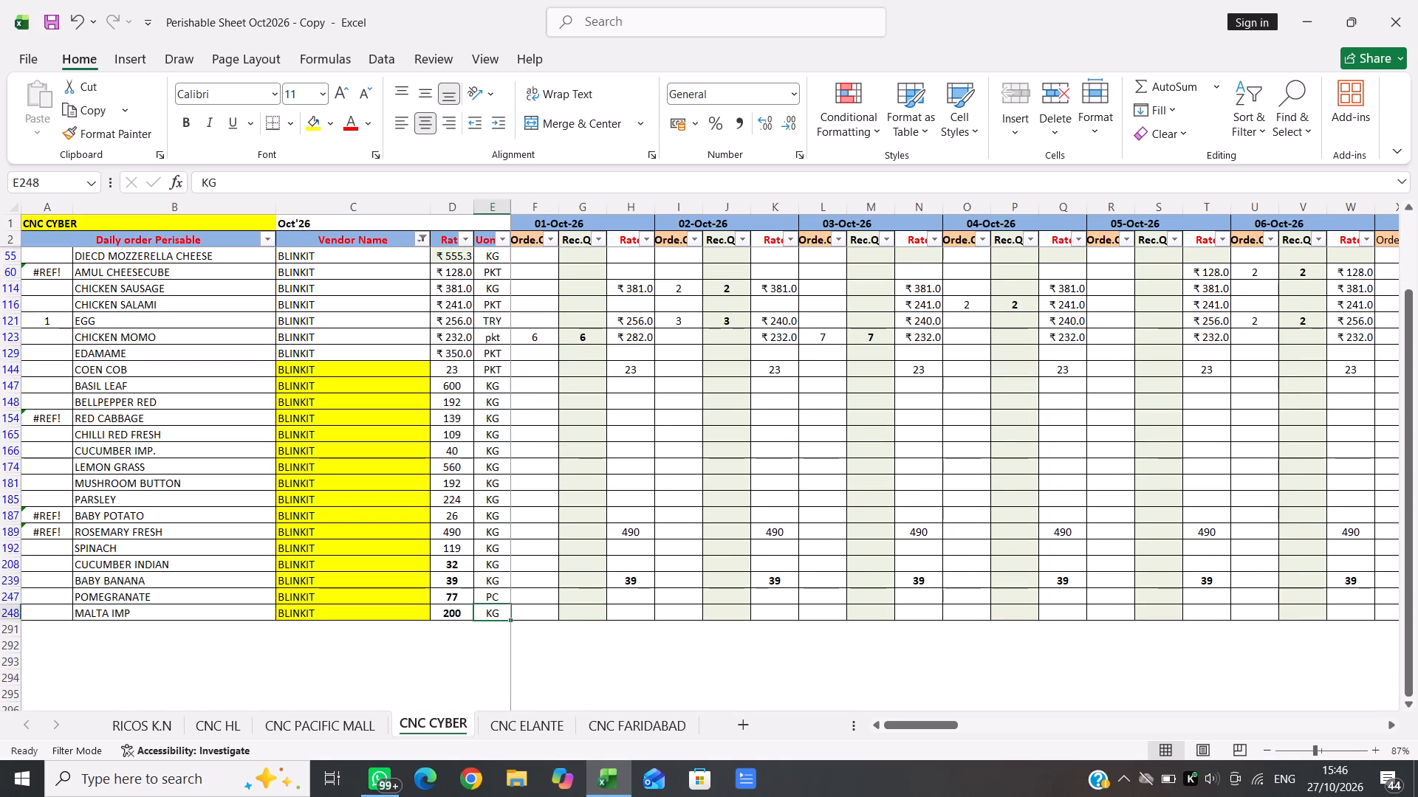
scroll(693, 607, "left", 4)
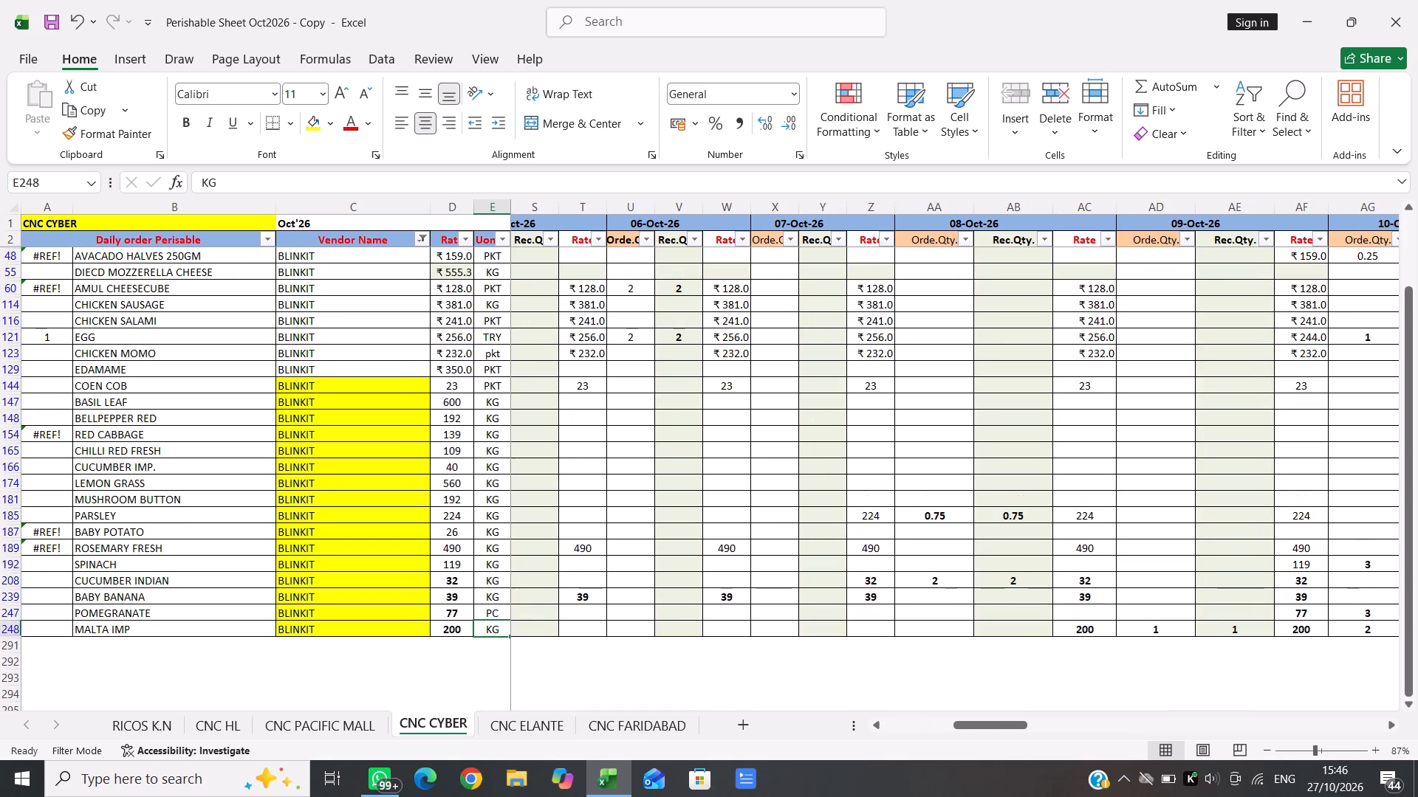
scroll(693, 607, "left", 3)
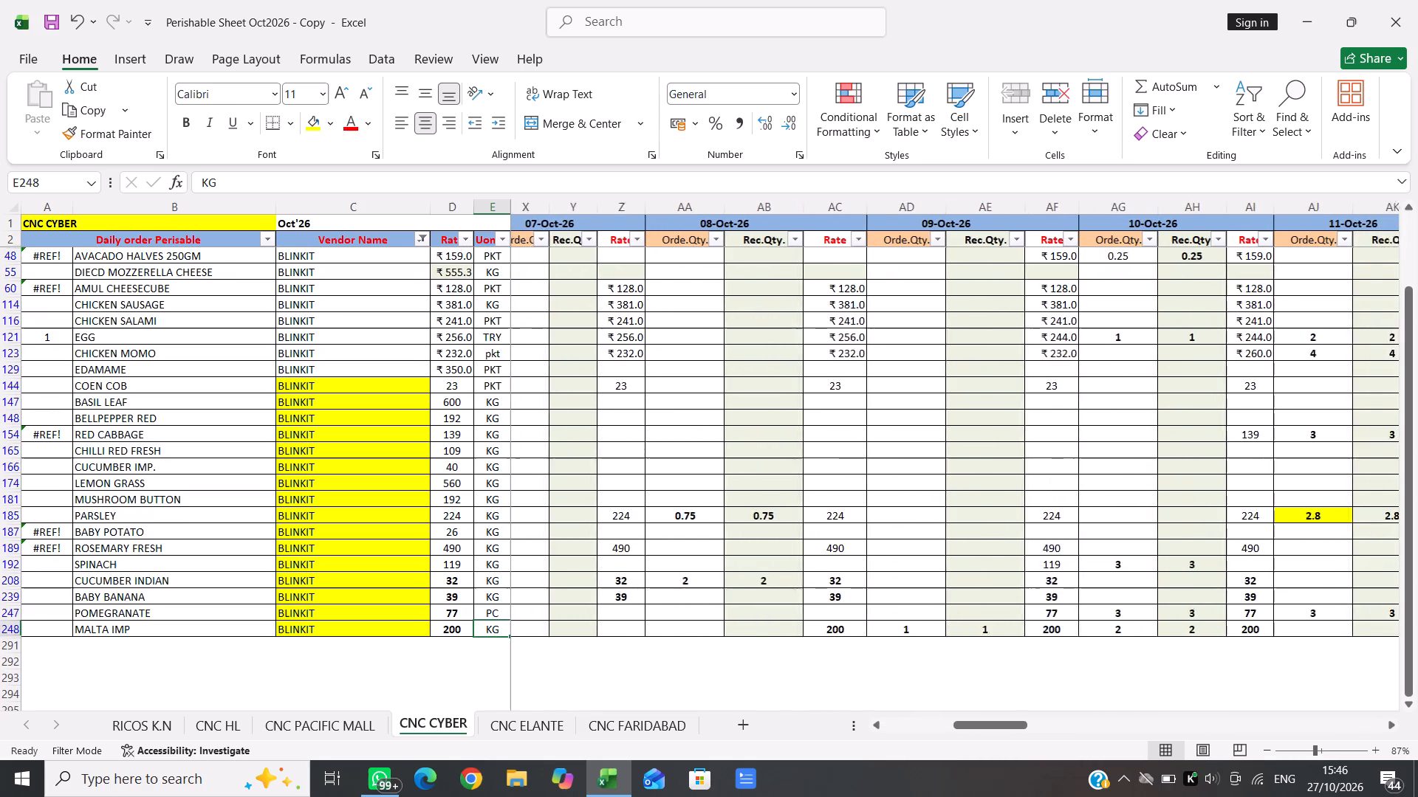
scroll(693, 607, "left", 3)
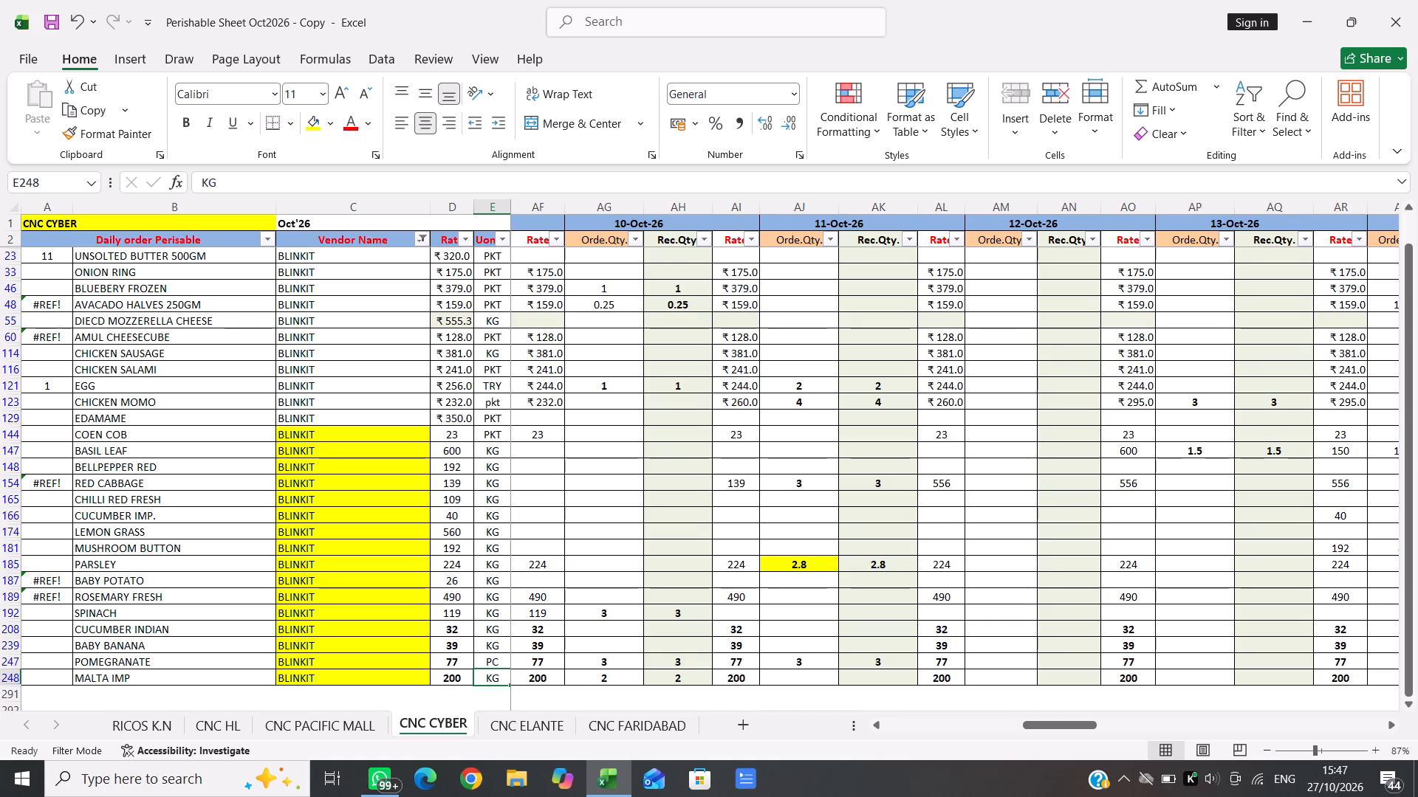
left_click(693, 607)
scroll(693, 607, "down", 1)
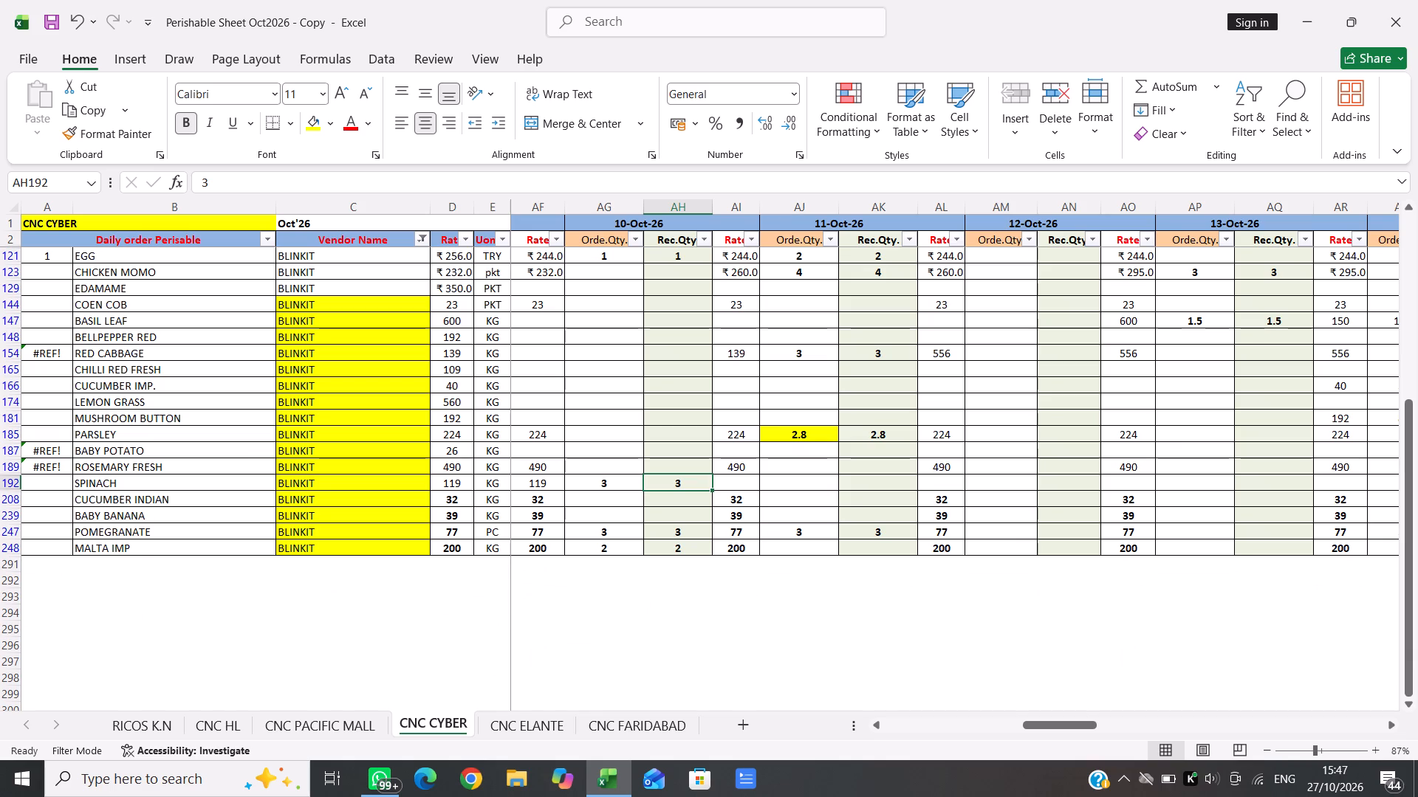
left_click(606, 534)
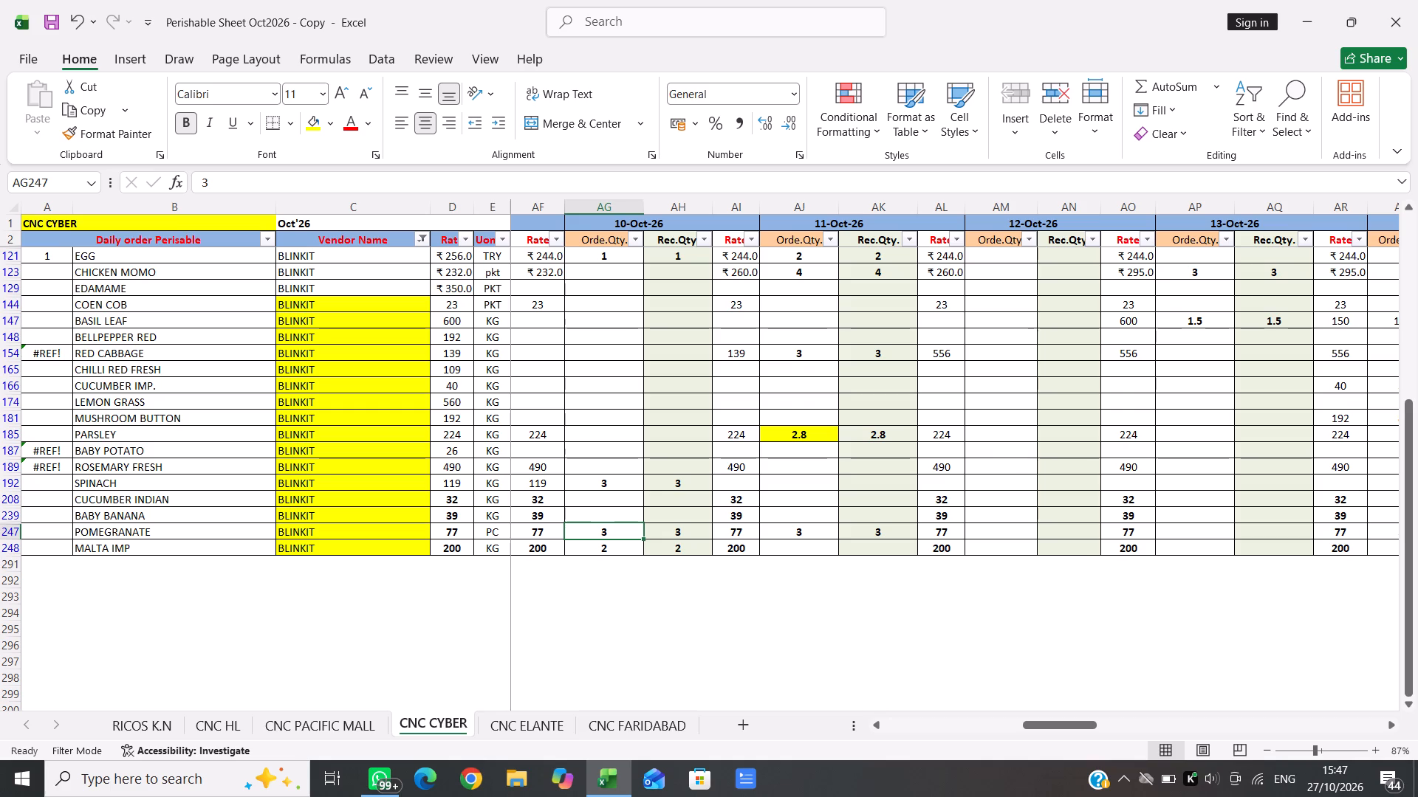
Check the ordered quantities of Toned Milk, Egg and Avacado Halves 250GM for 10-Oct-26.
scroll(606, 534, "up", 4)
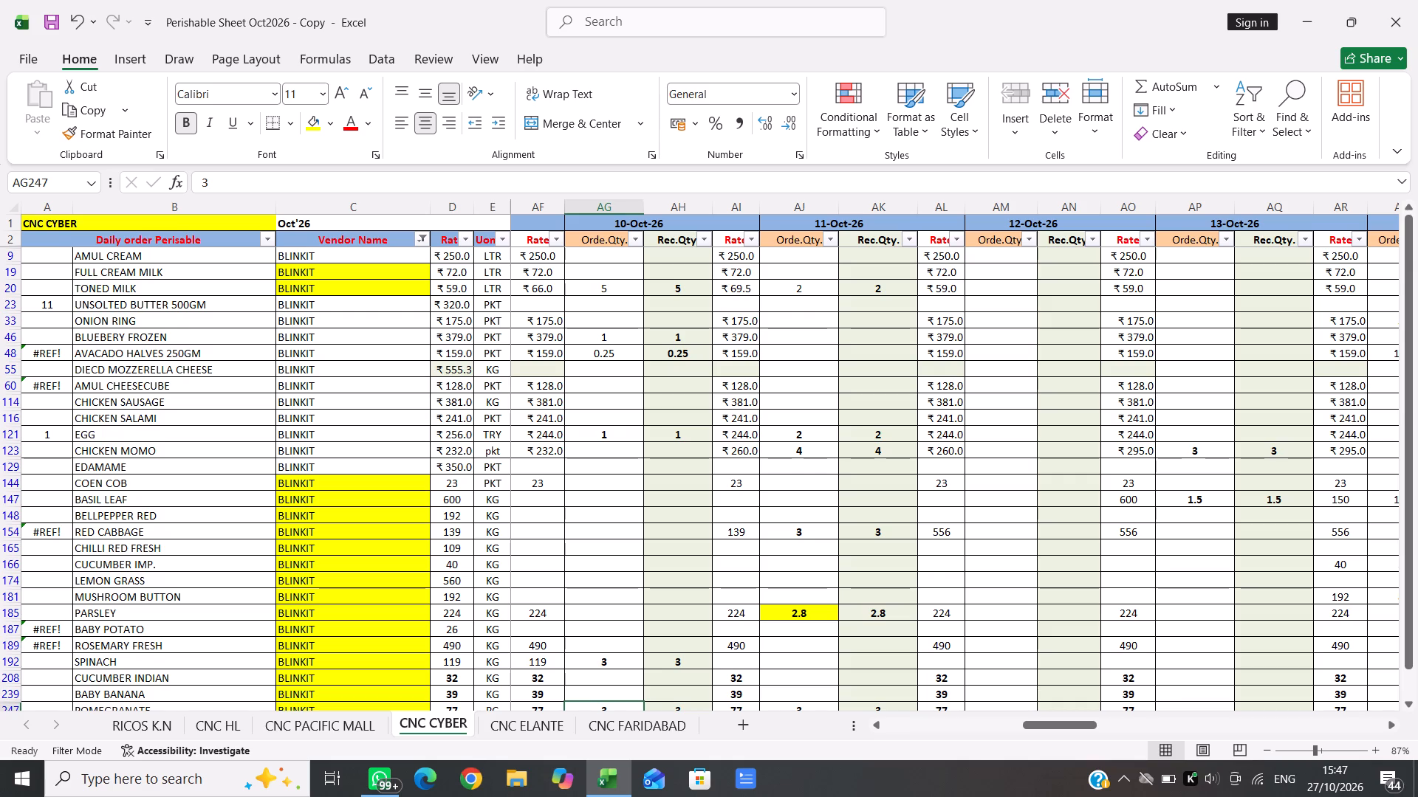
scroll(606, 534, "up", 1)
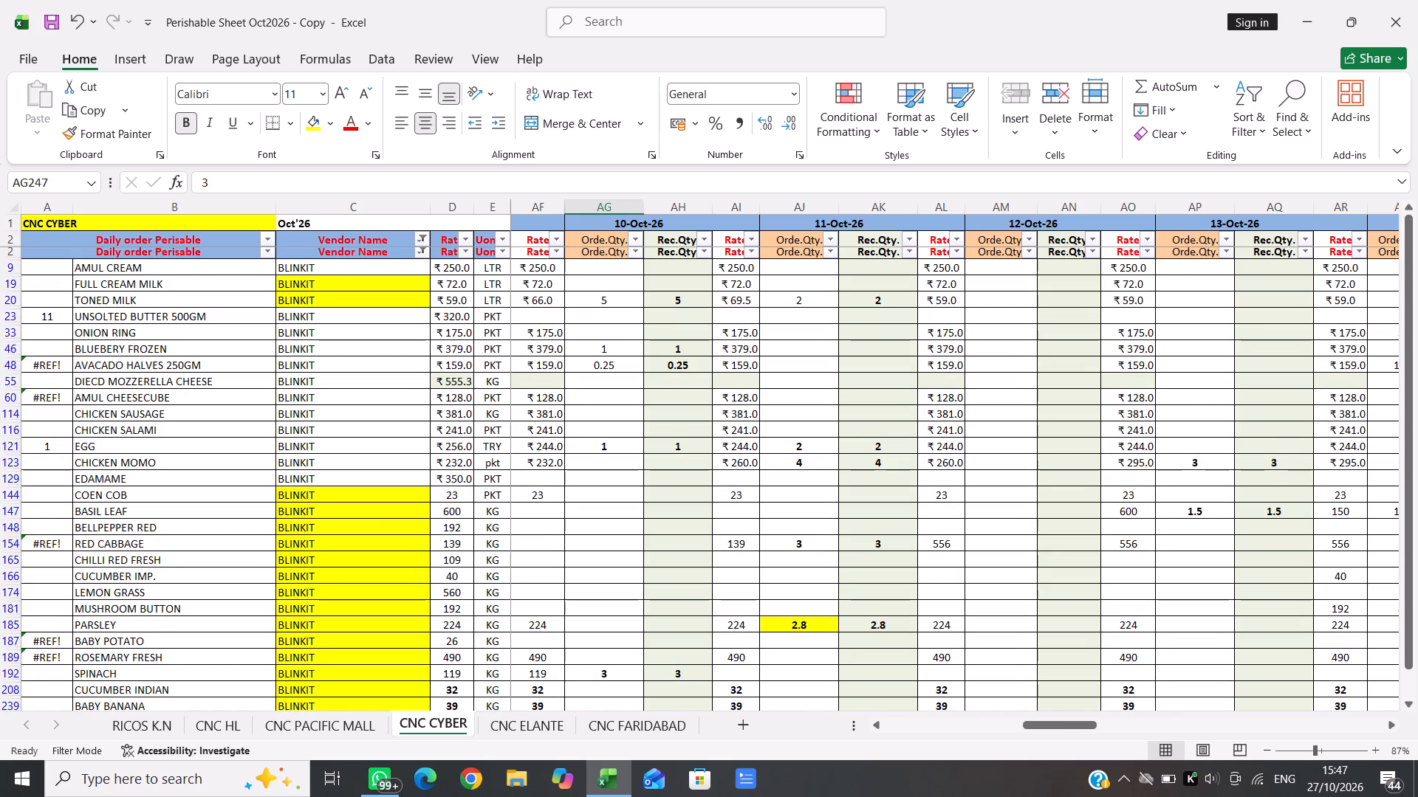
left_click(612, 285)
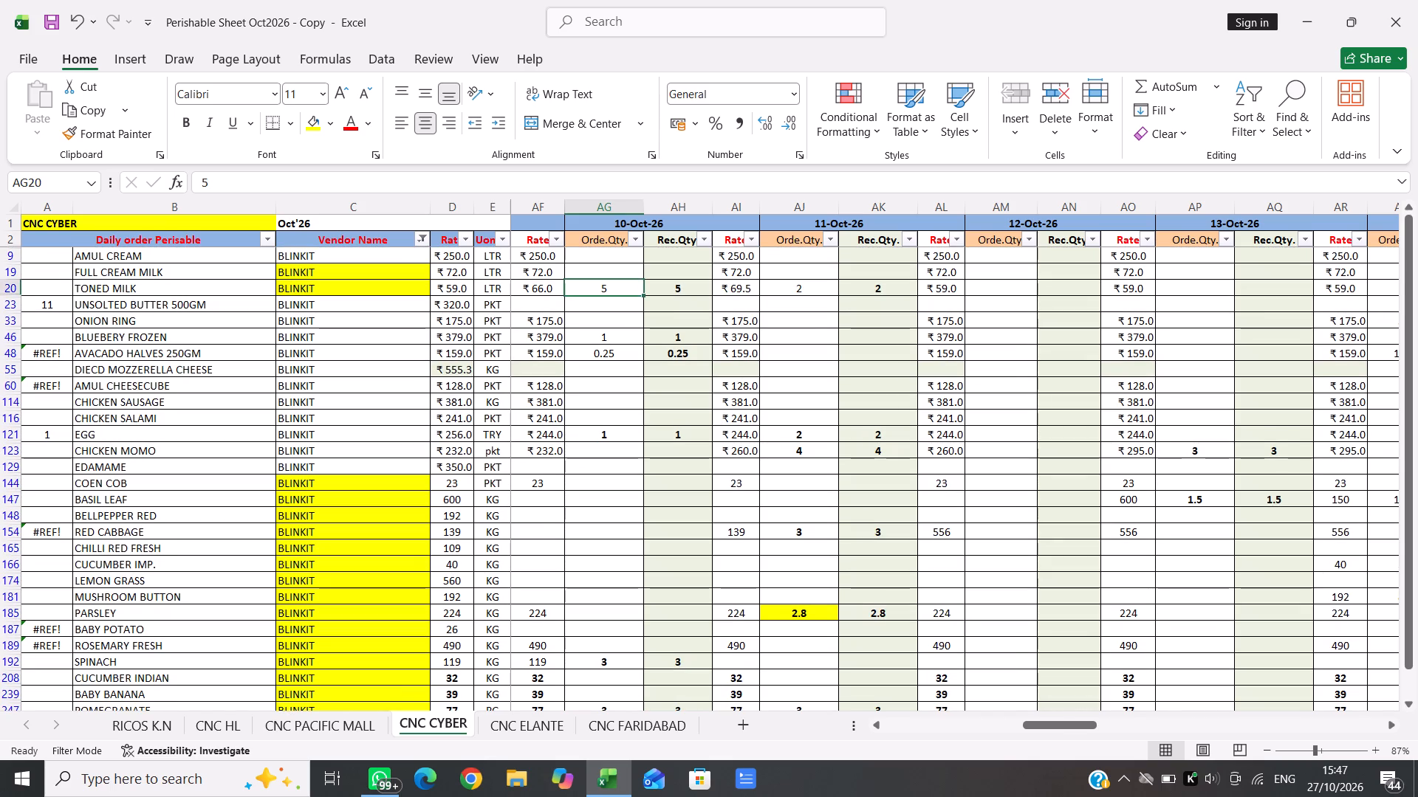
scroll(612, 285, "down", 1)
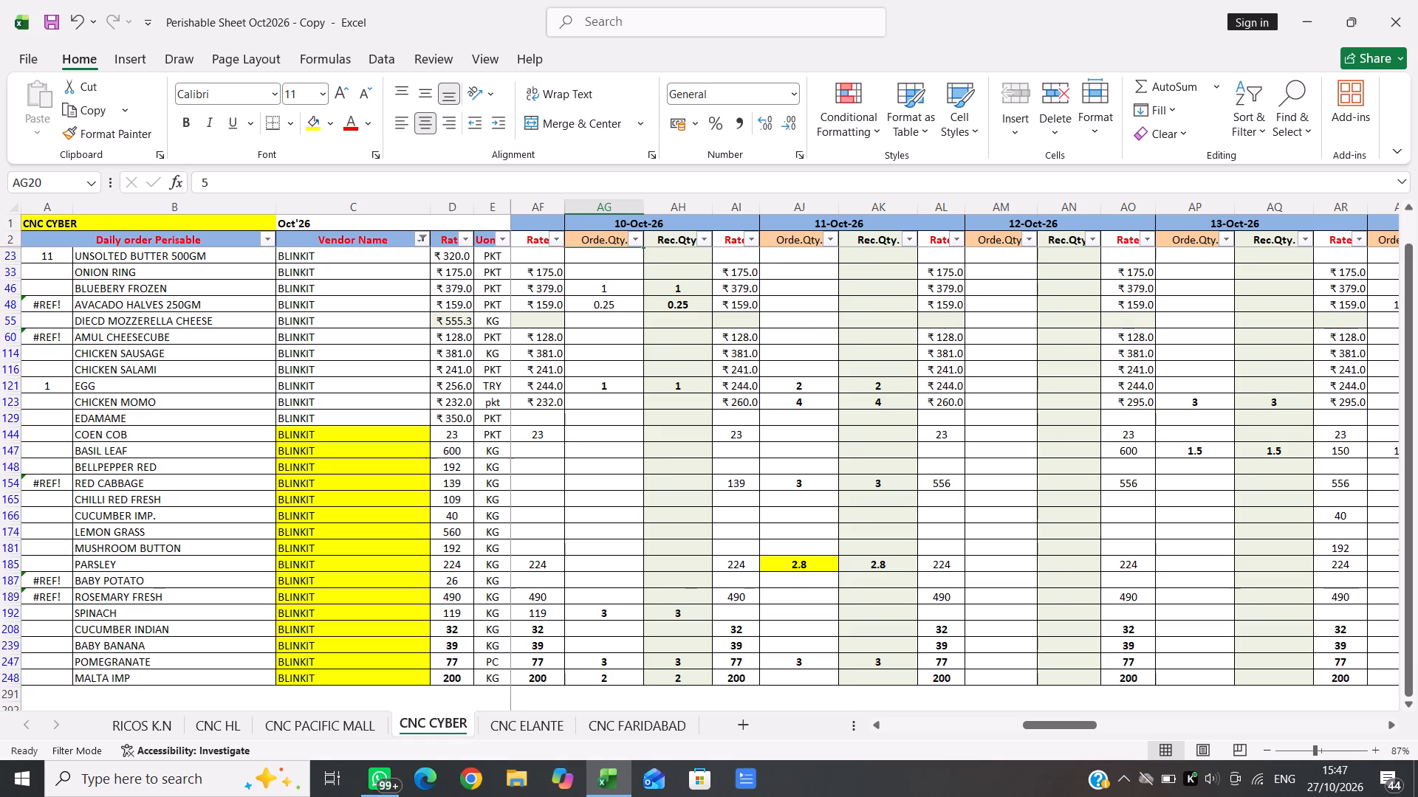
scroll(612, 285, "up", 1)
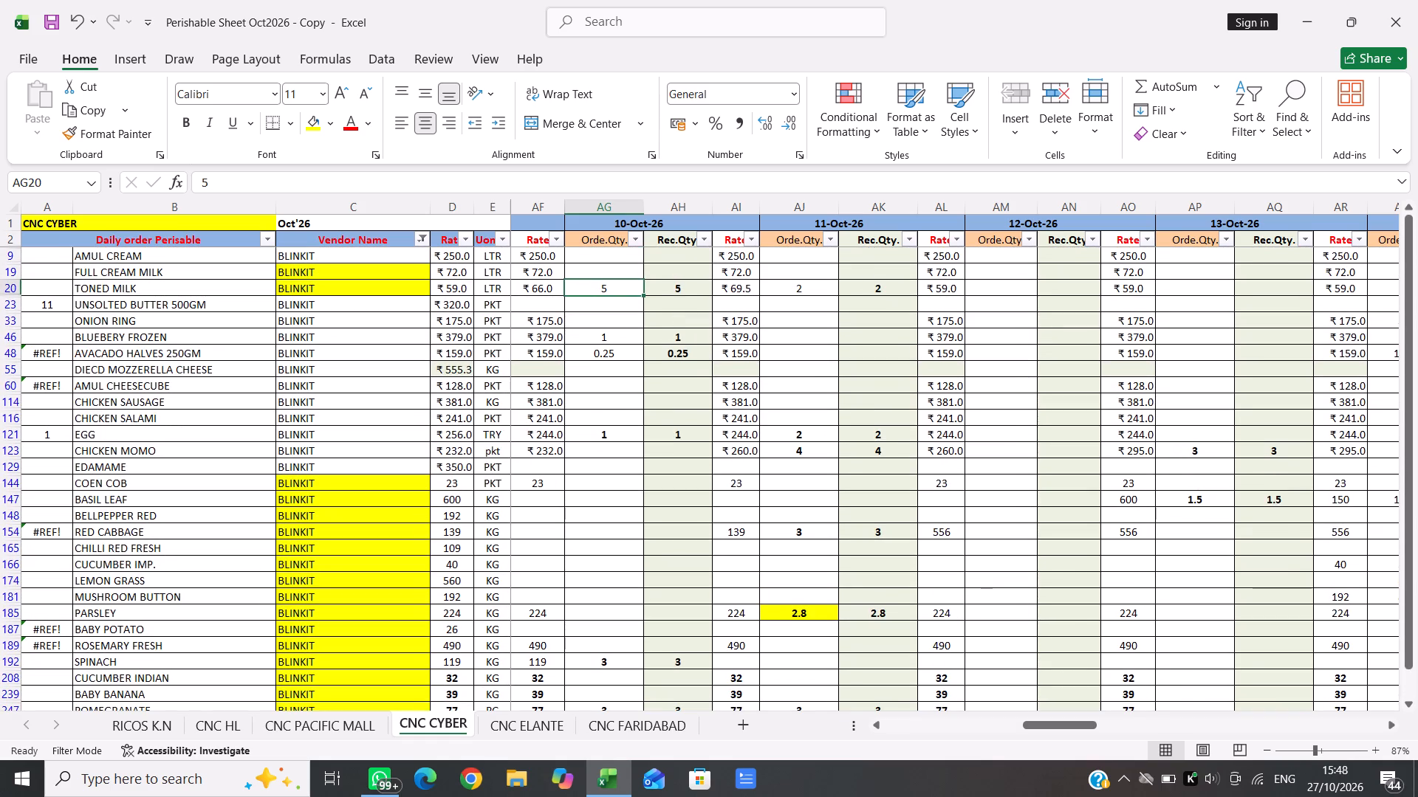
left_click(597, 435)
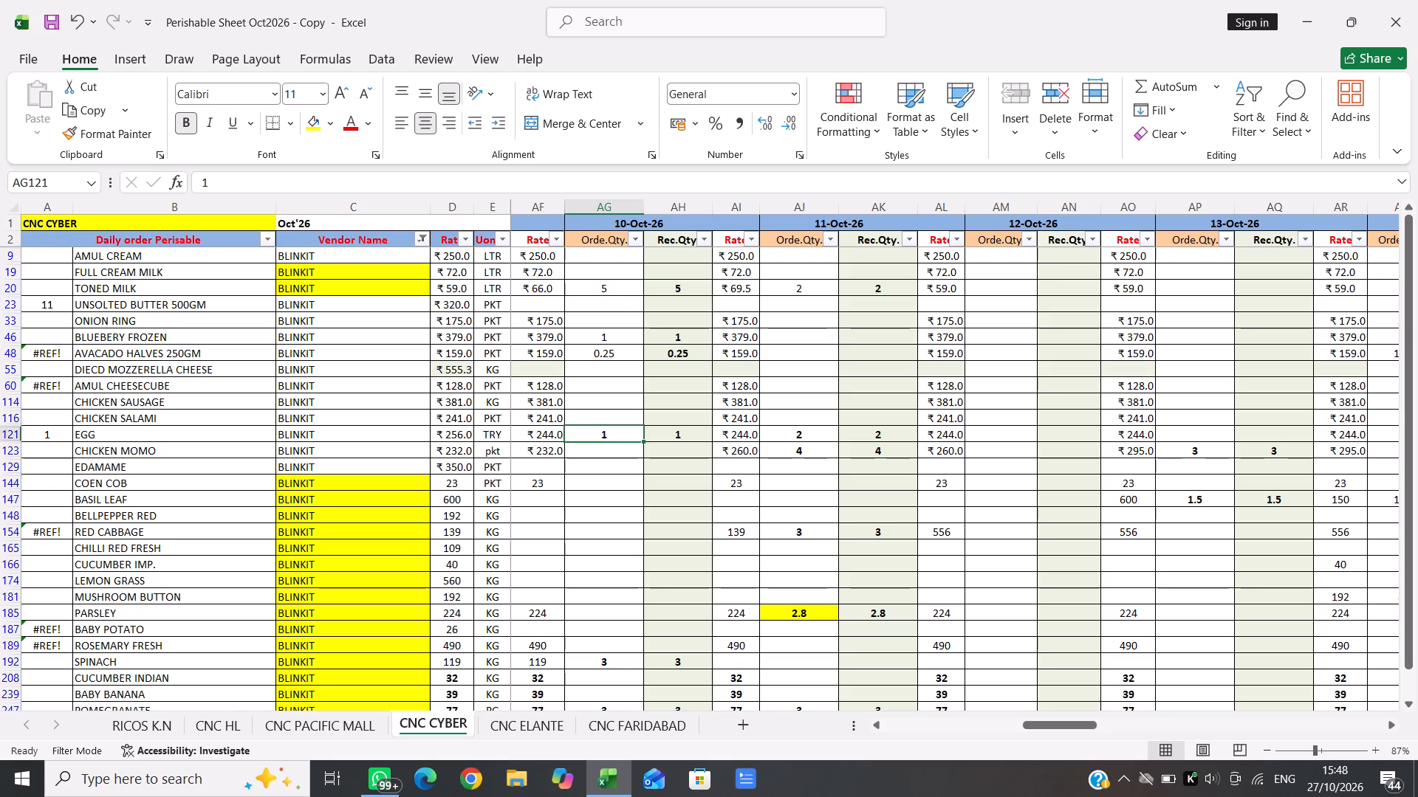
left_click(607, 351)
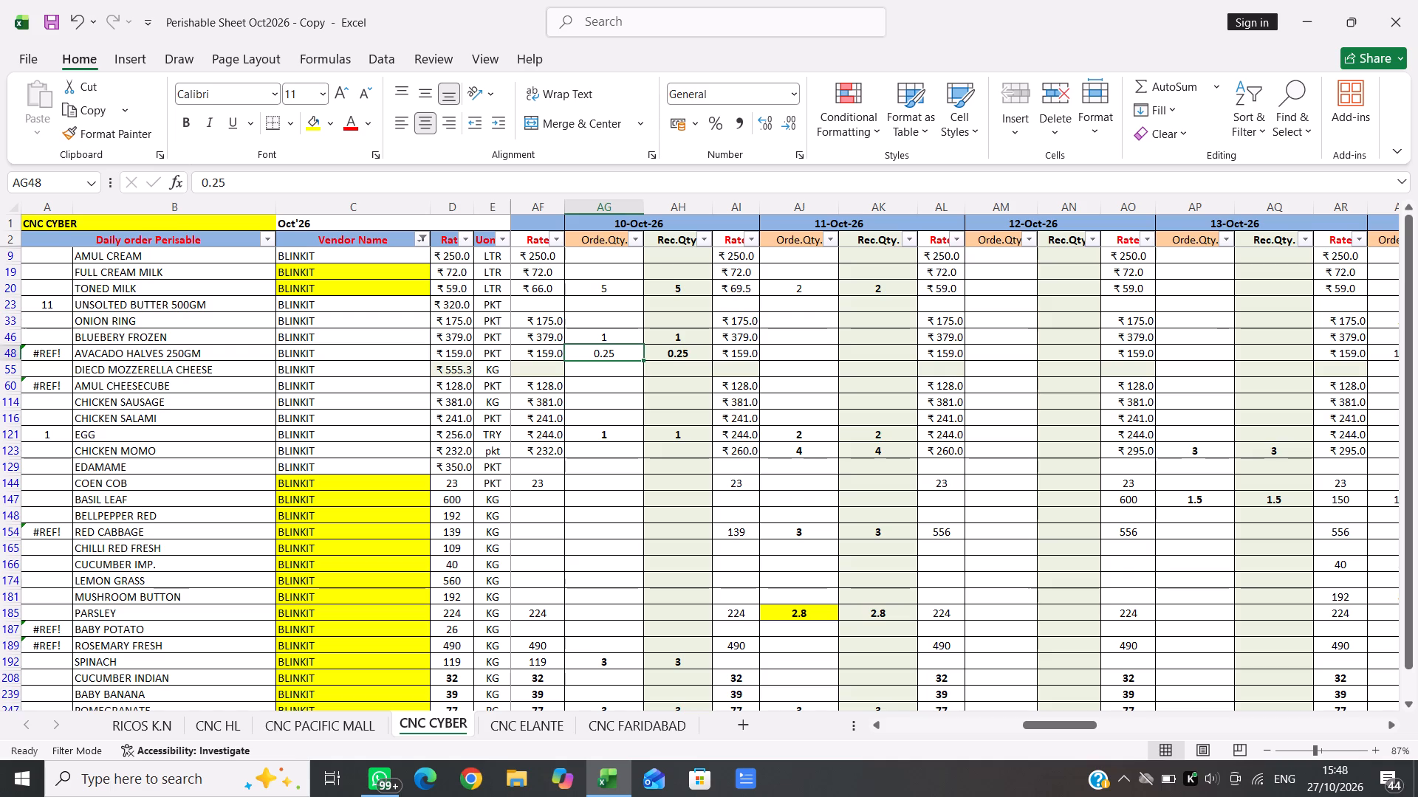
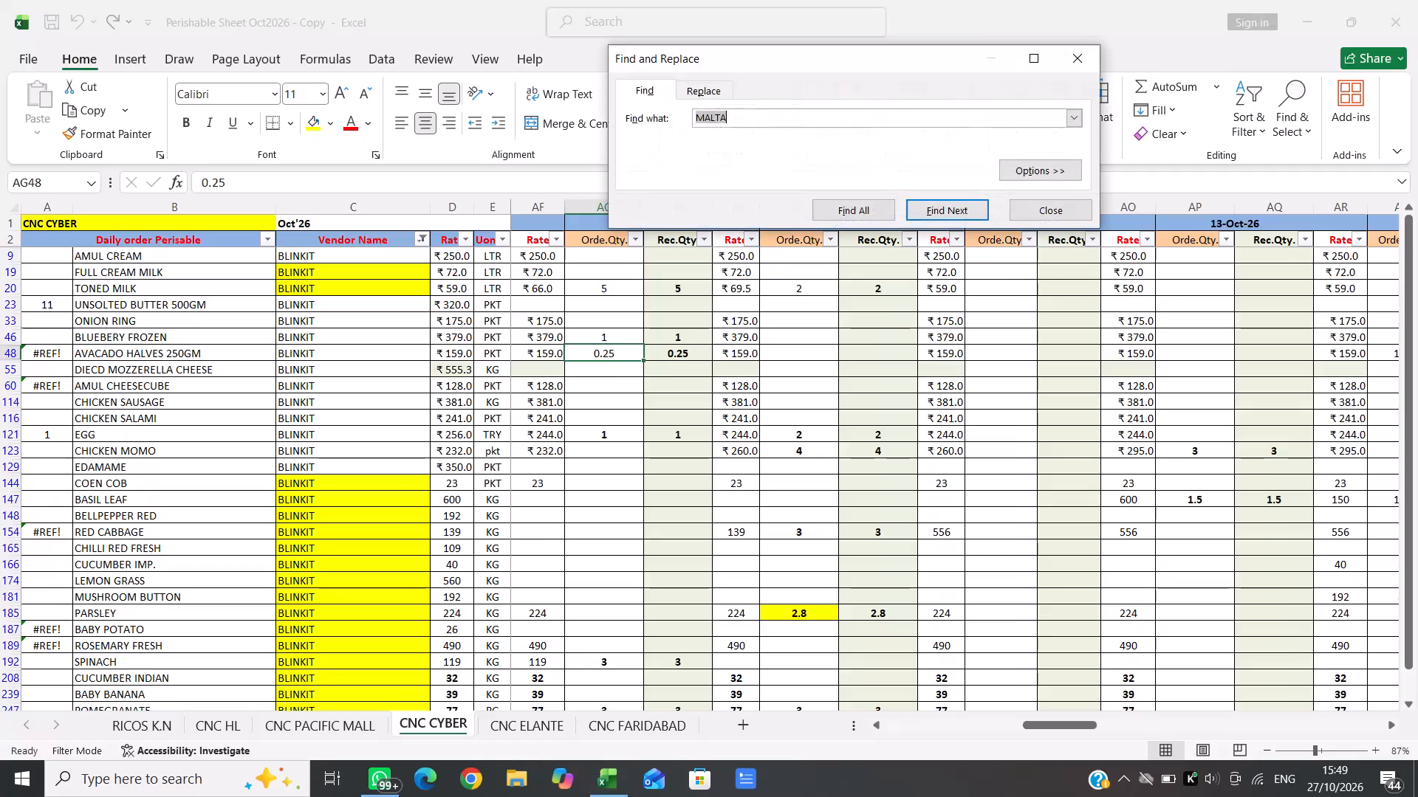
Find the "MALTA" item and set its 09-Oct-26 rate to 144, with ordered and received quantities of 1.
key("Return")
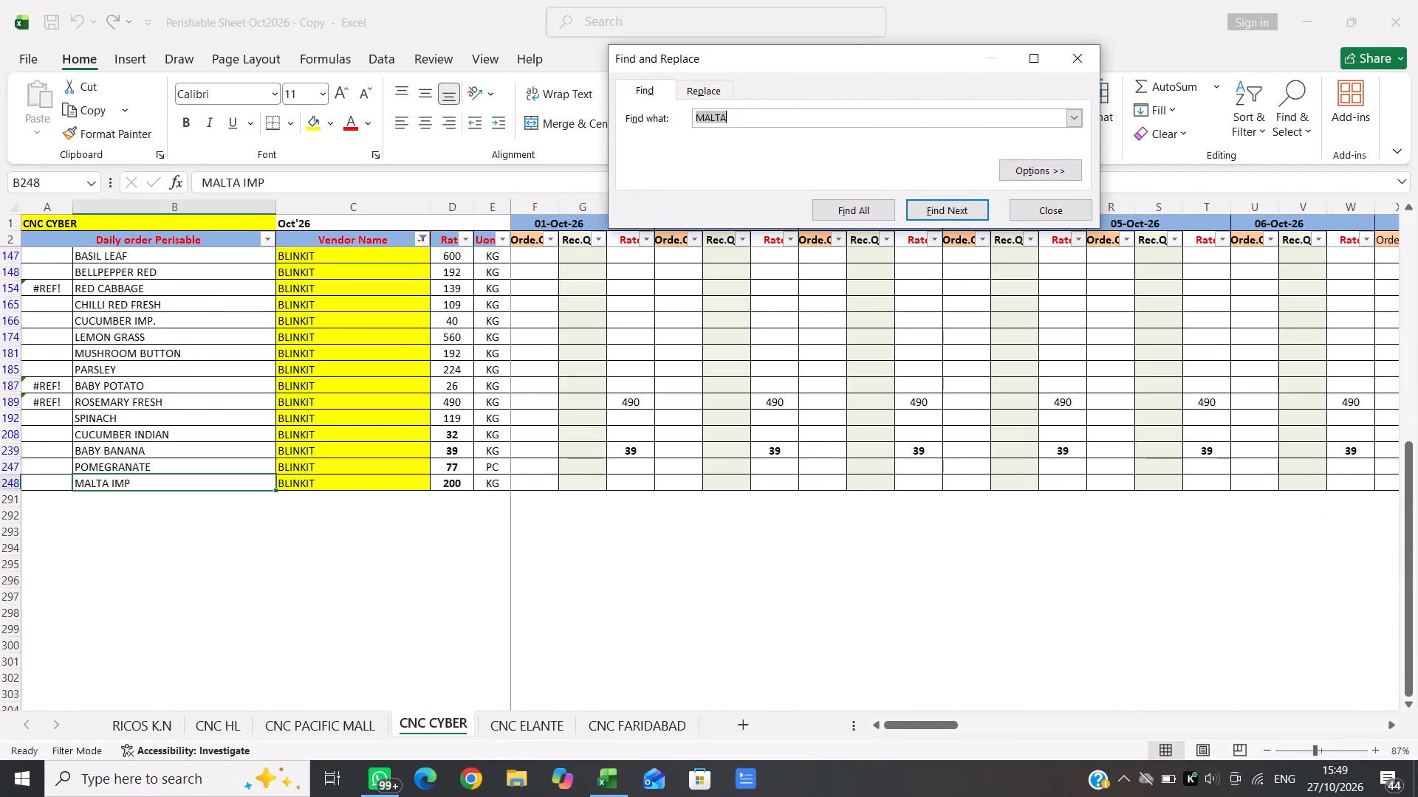
left_click(541, 482)
scroll(742, 489, "left", 3)
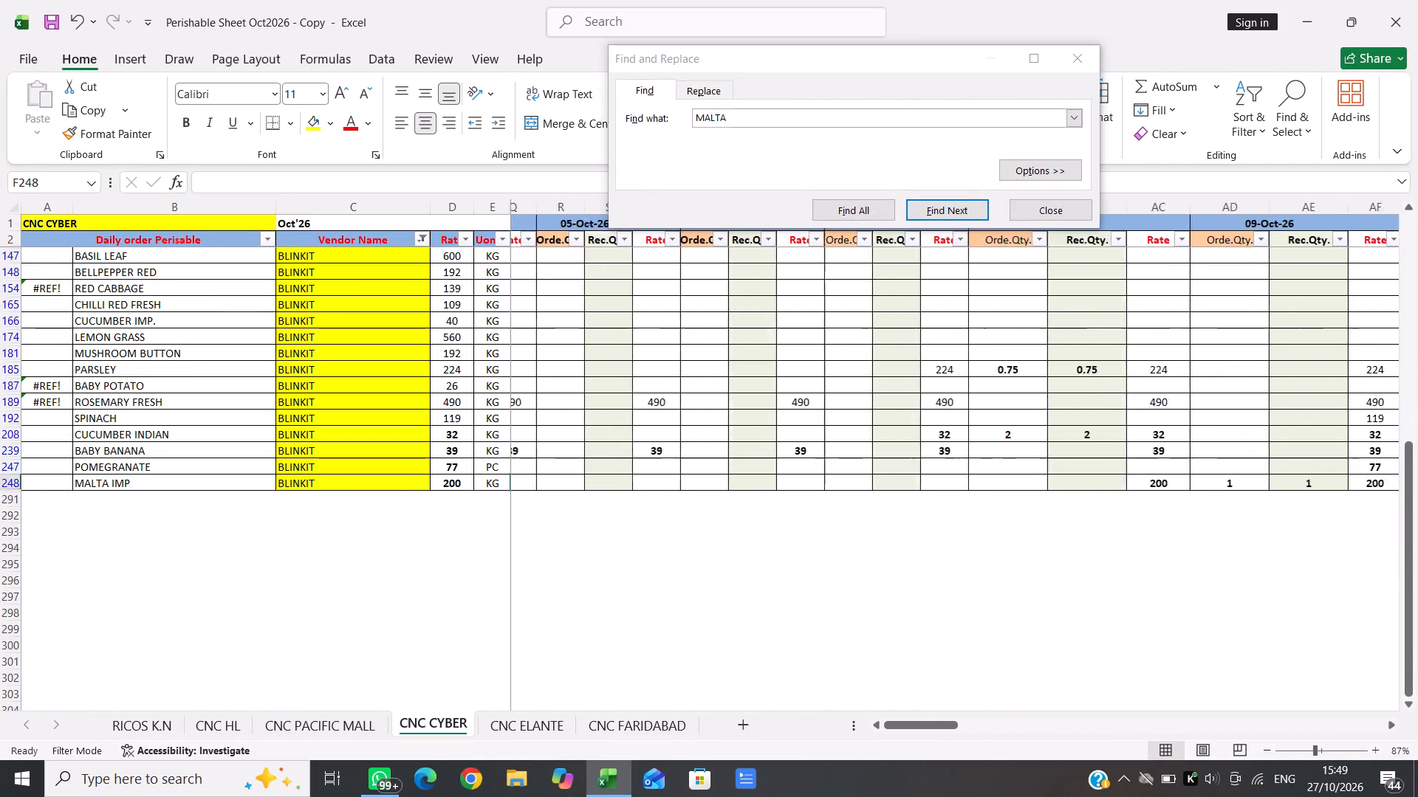
scroll(742, 489, "left", 5)
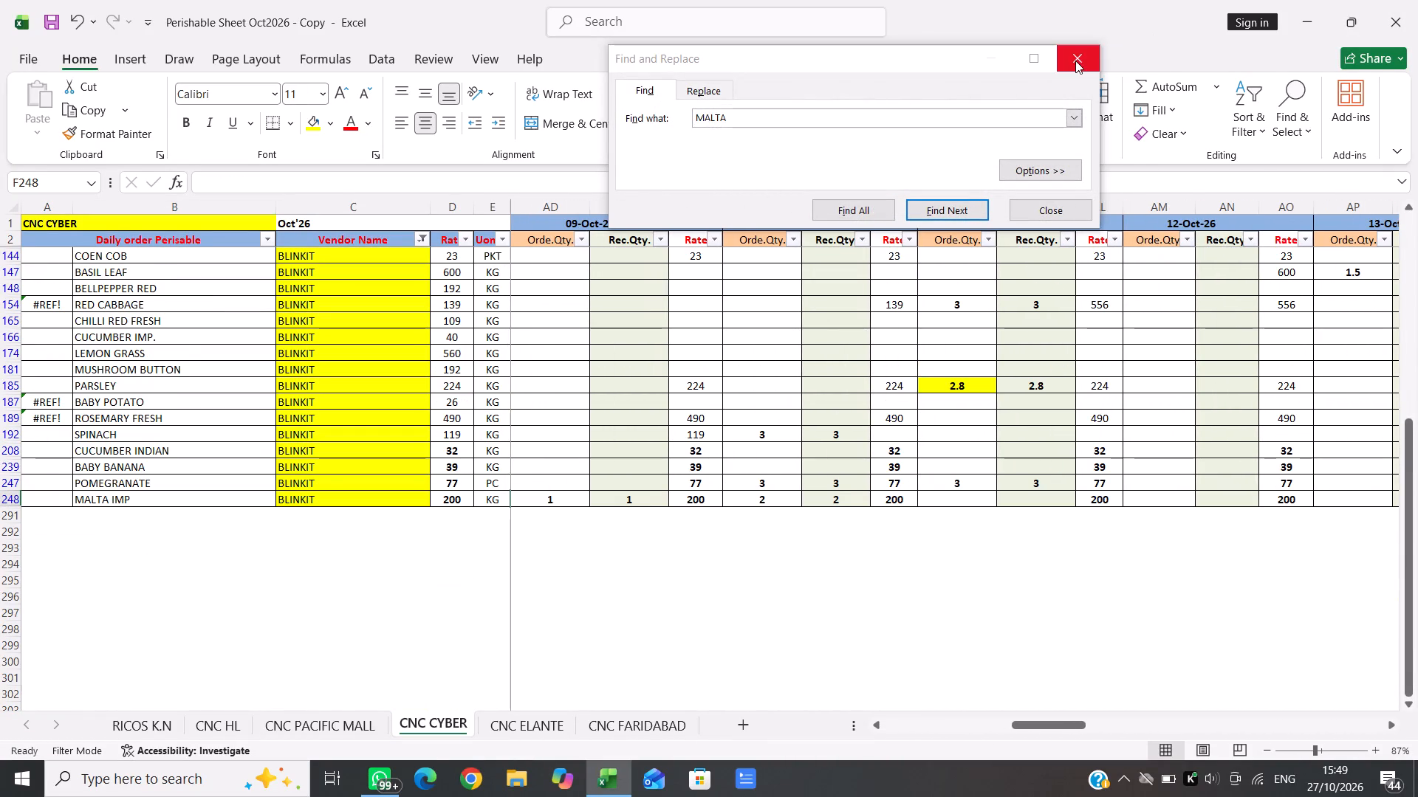
left_click(1075, 61)
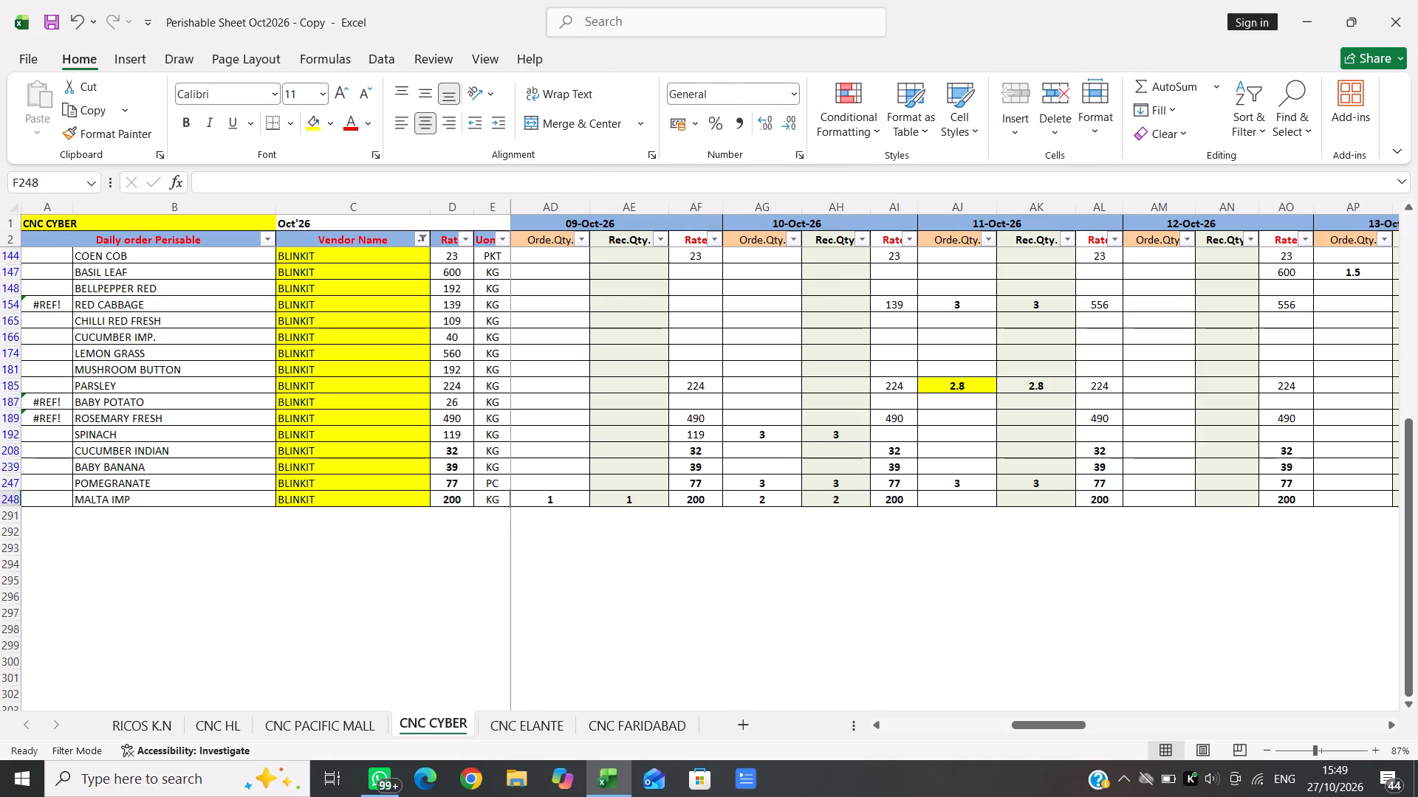
scroll(679, 459, "right", 1)
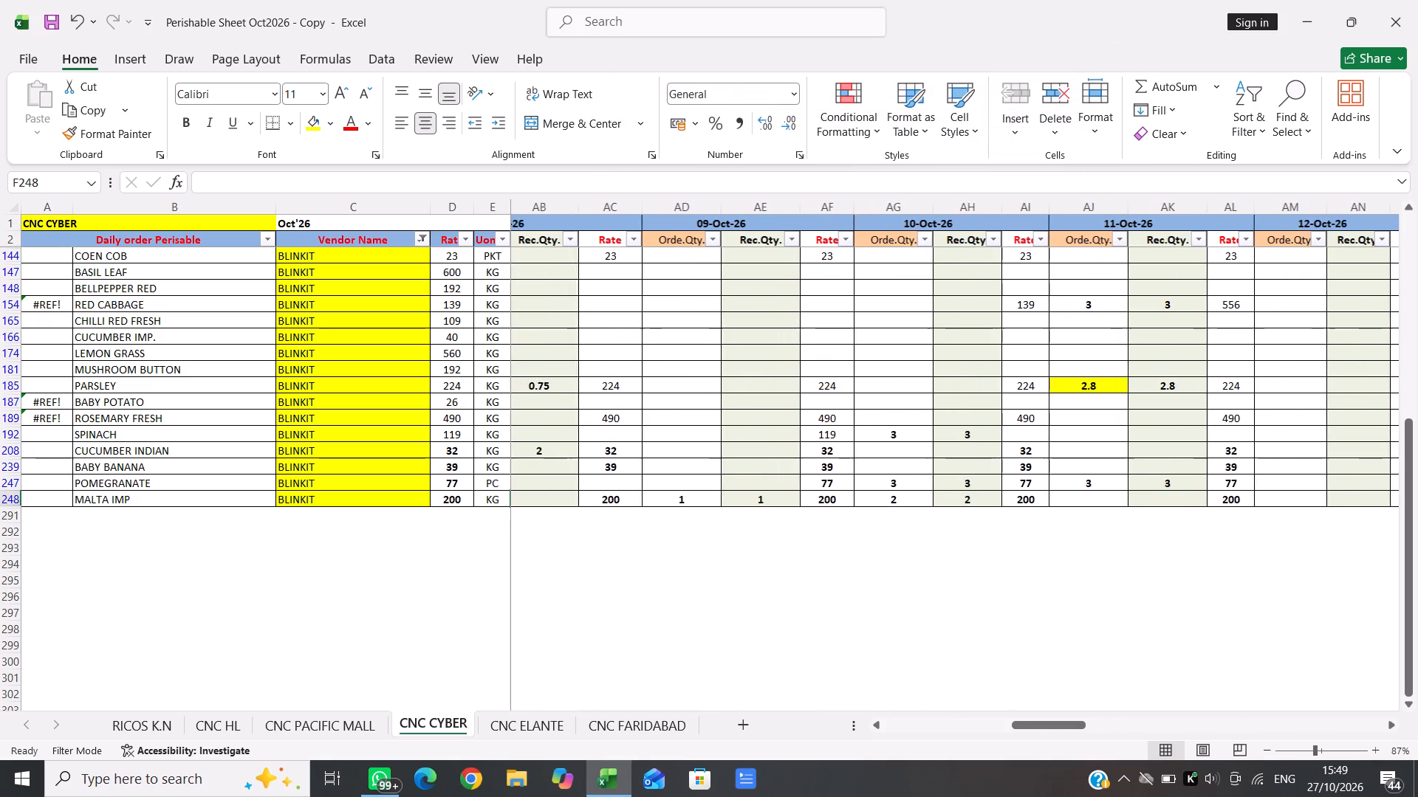
scroll(679, 459, "right", 1)
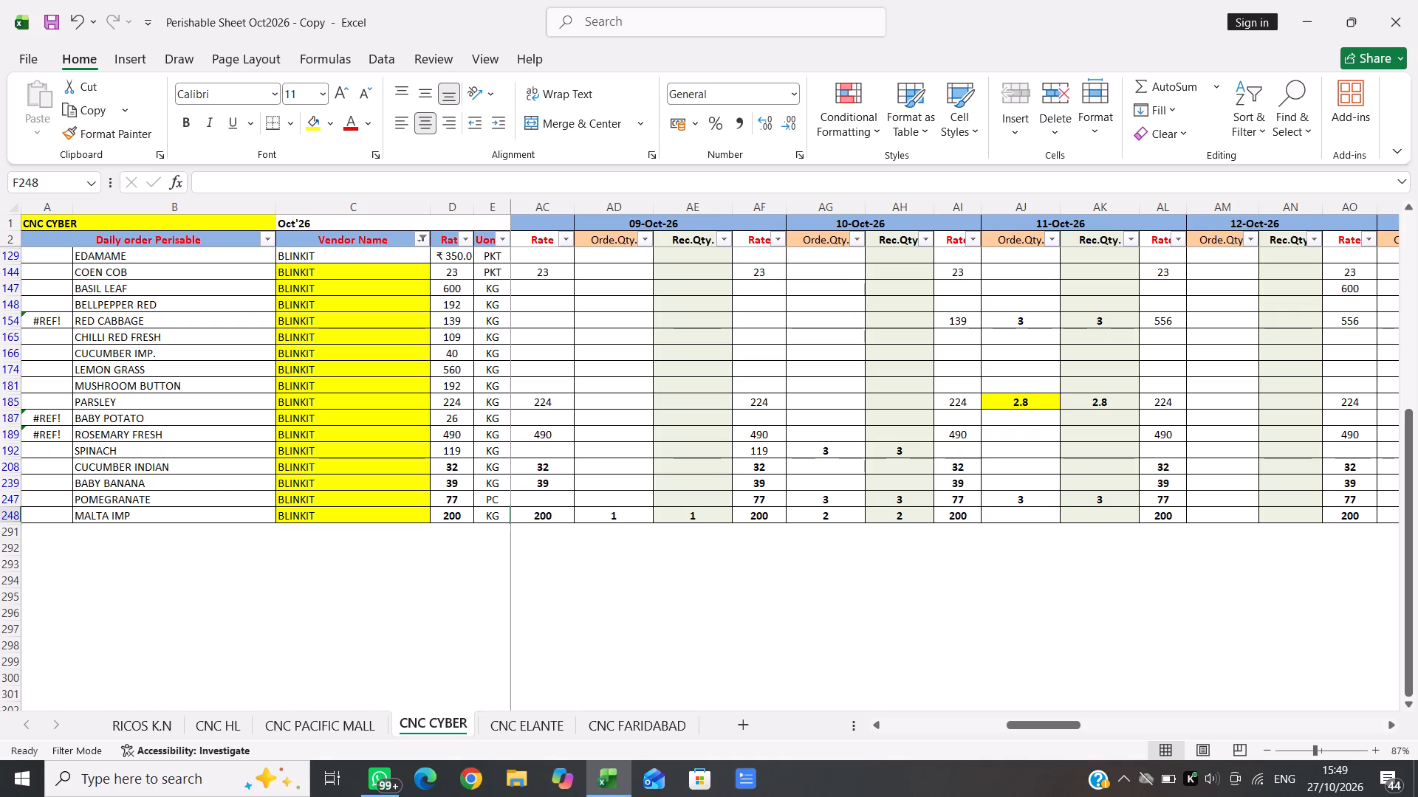
left_click(560, 511)
type("144")
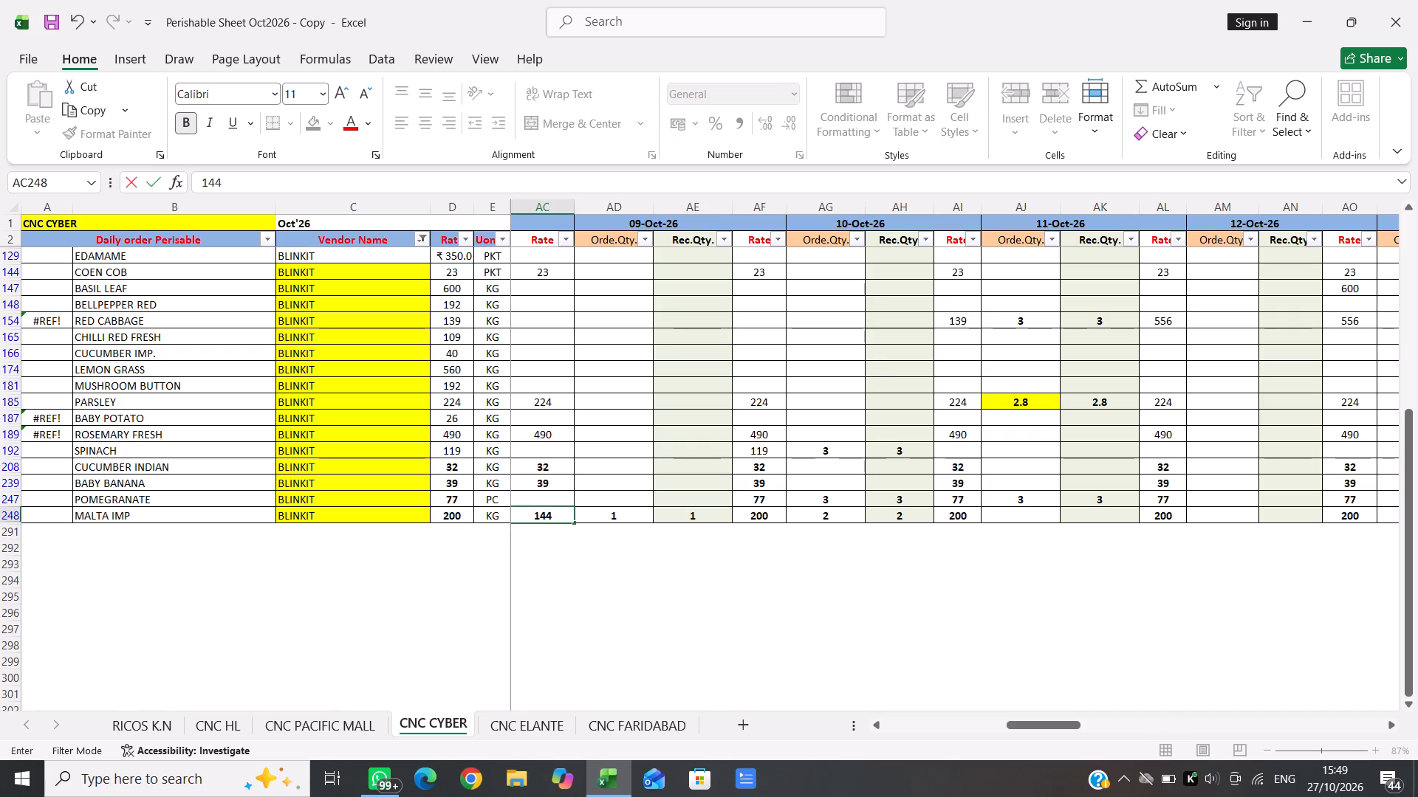
key("Right")
key("1")
key("Right")
key("1")
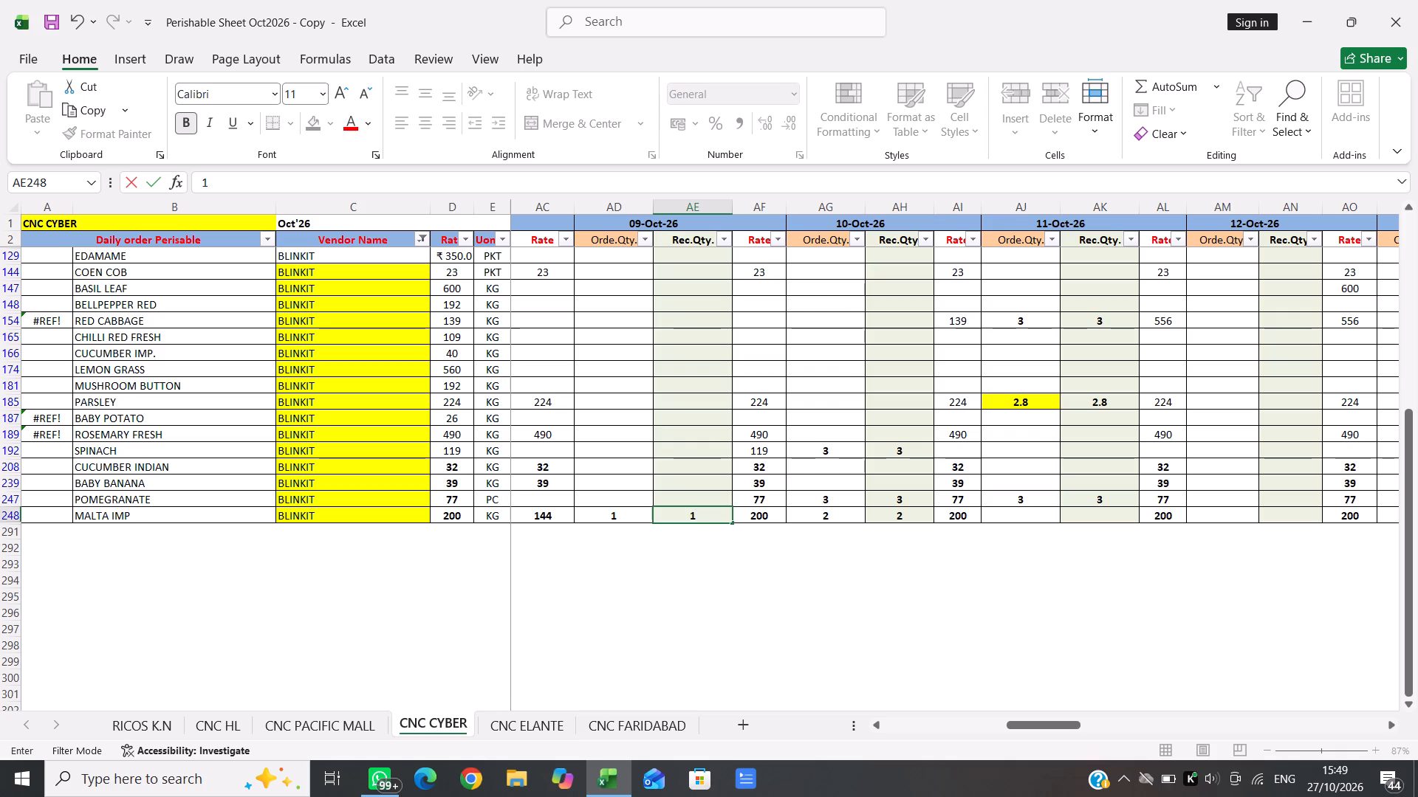
Enter a rate of 72 and ordered and received quantities of 1 for Pomegranate on 09-Oct-26.
left_click(605, 495)
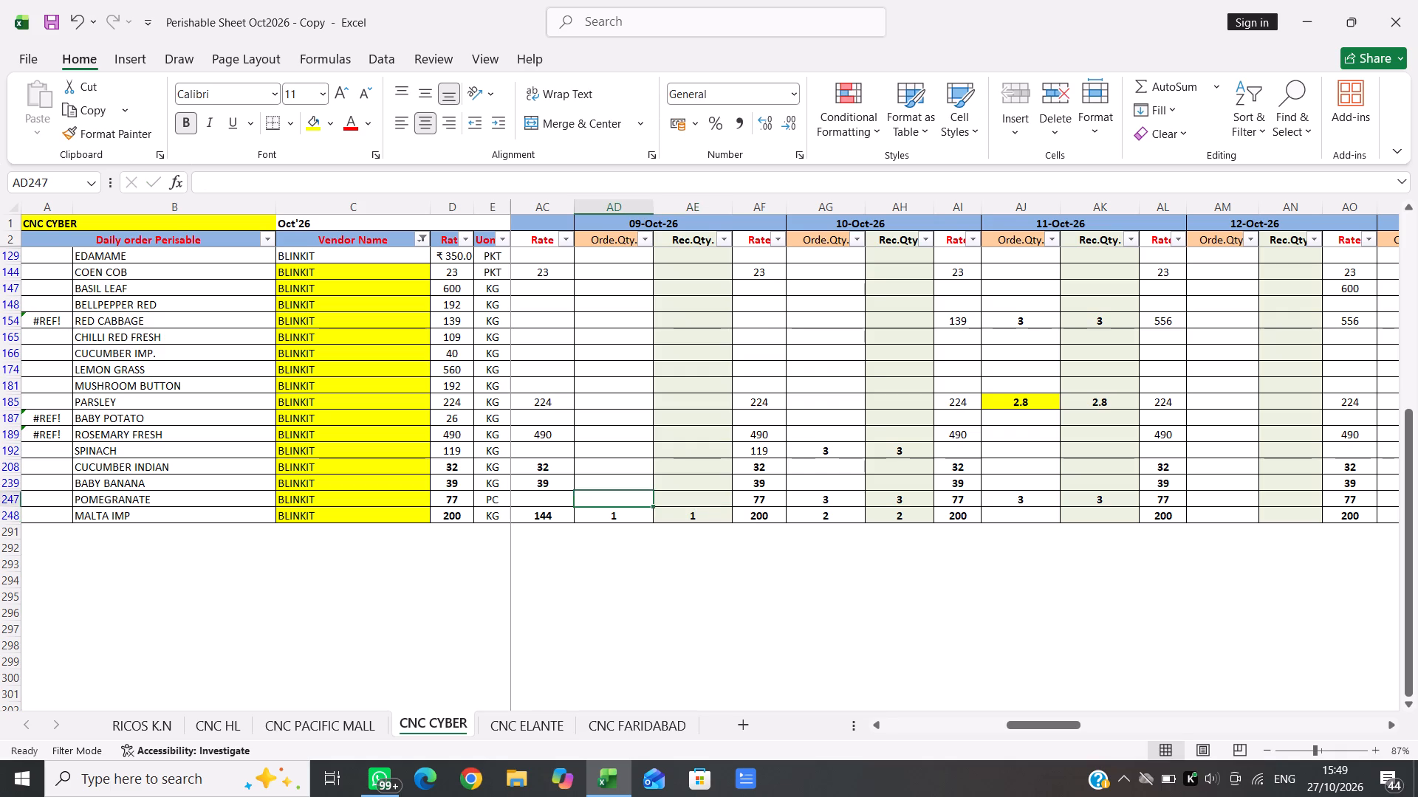
left_click(547, 499)
type("72")
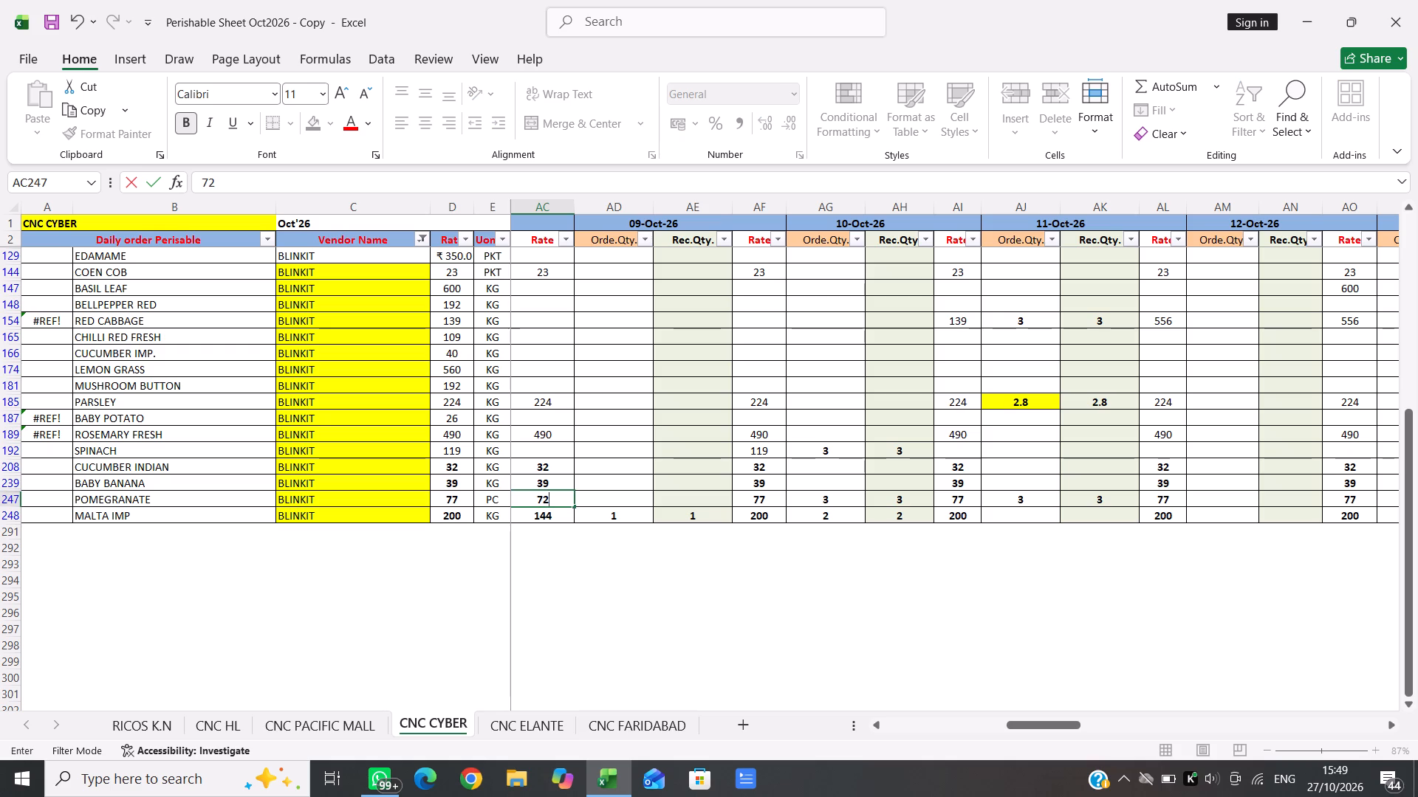
key("Right")
key("1")
key("Right")
key("1")
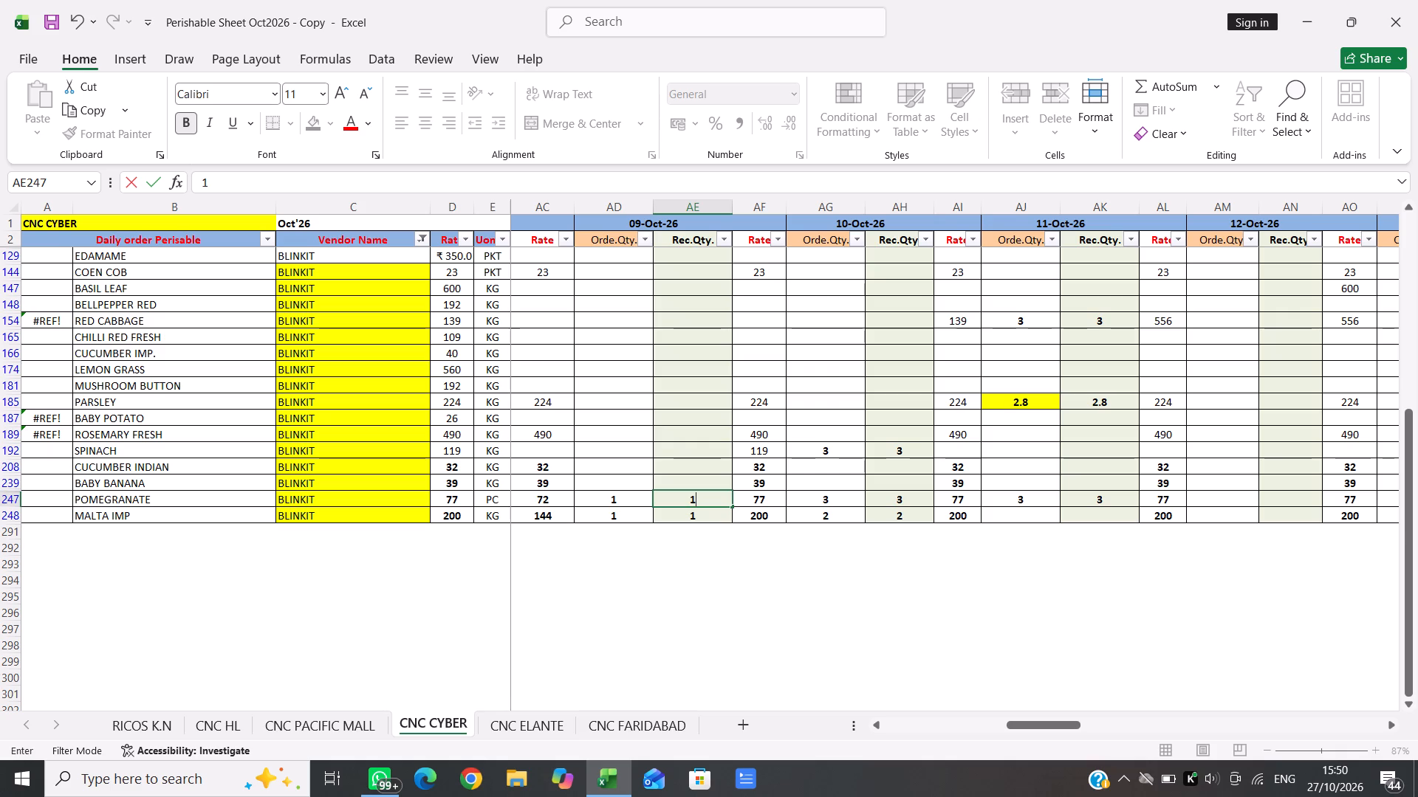
Check the ordered quantity of Unsolted Butter 500GM for 09-Oct-26.
scroll(547, 499, "up", 4)
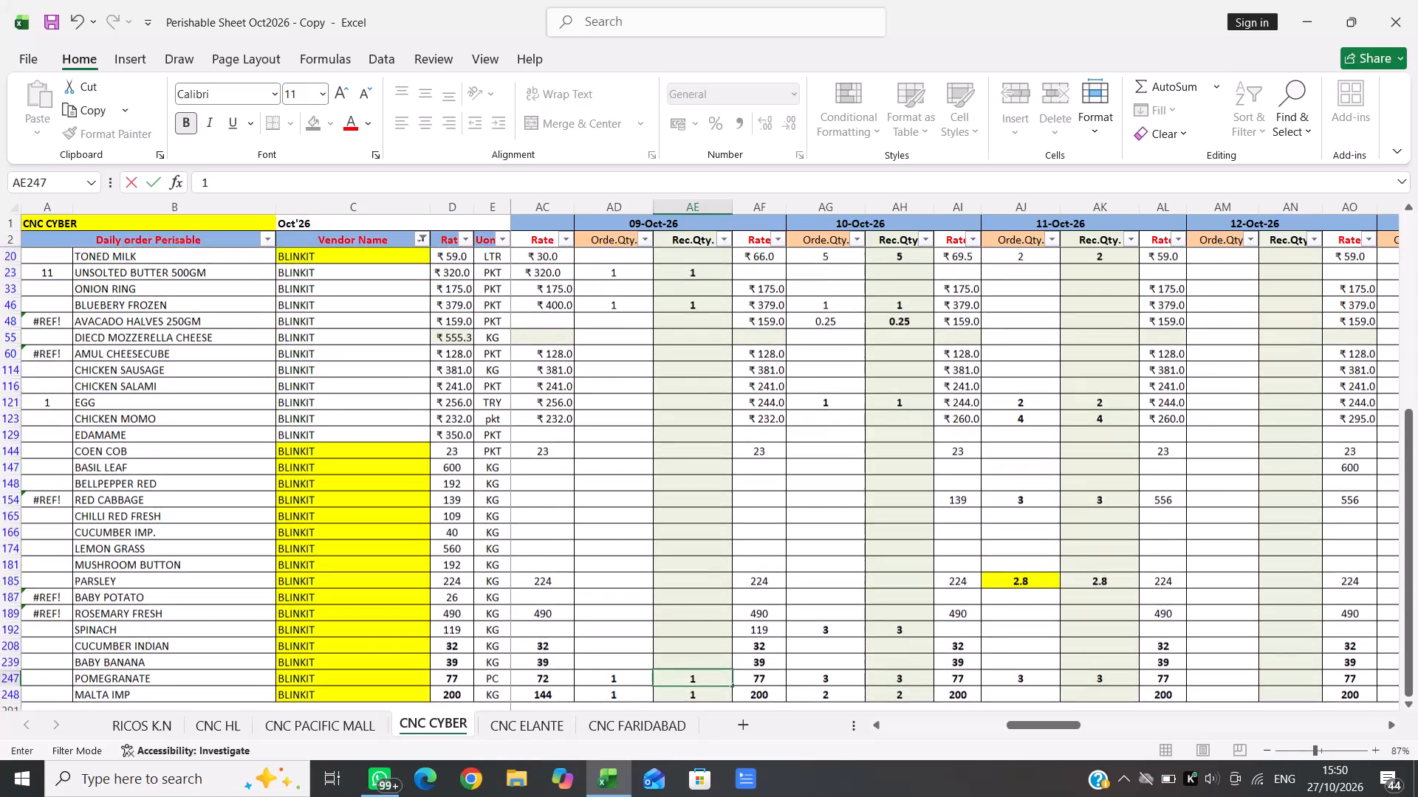
scroll(547, 499, "up", 1)
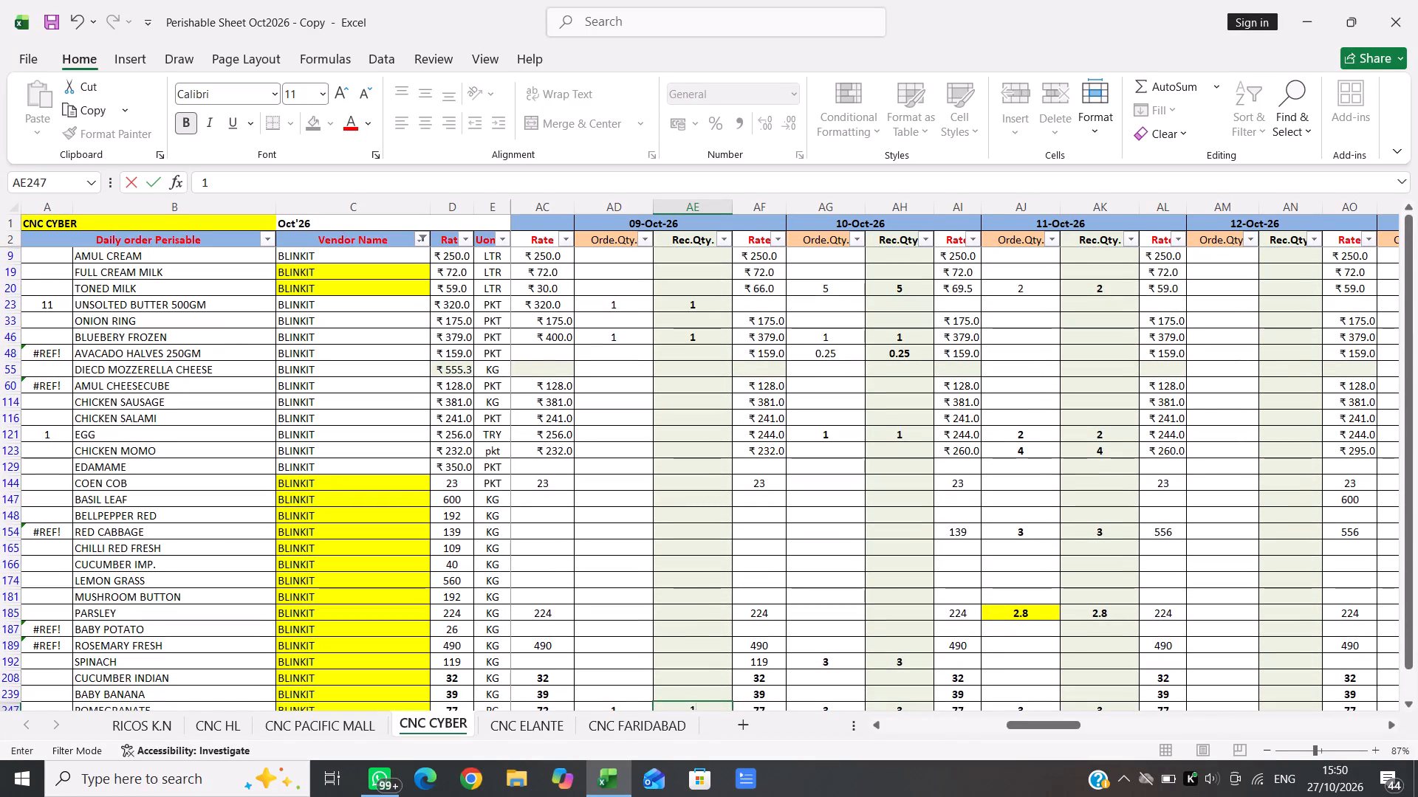
left_click(609, 303)
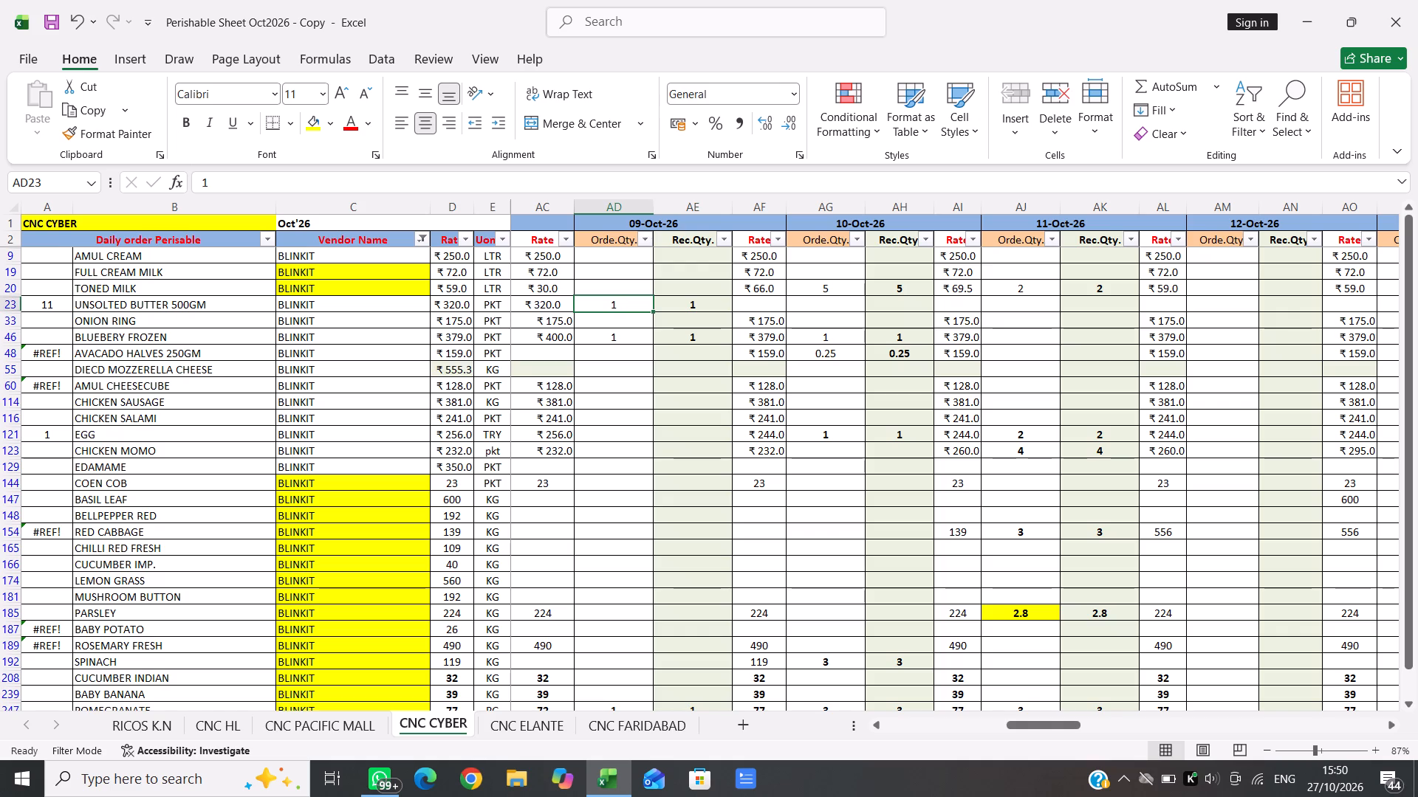
Search the sheet for "BLUE" and check the Bluebery Frozen rate for 09-Oct-26.
key("ctrl+f")
key("BackSpace")
key("BackSpace")
type("BL")
type("UE")
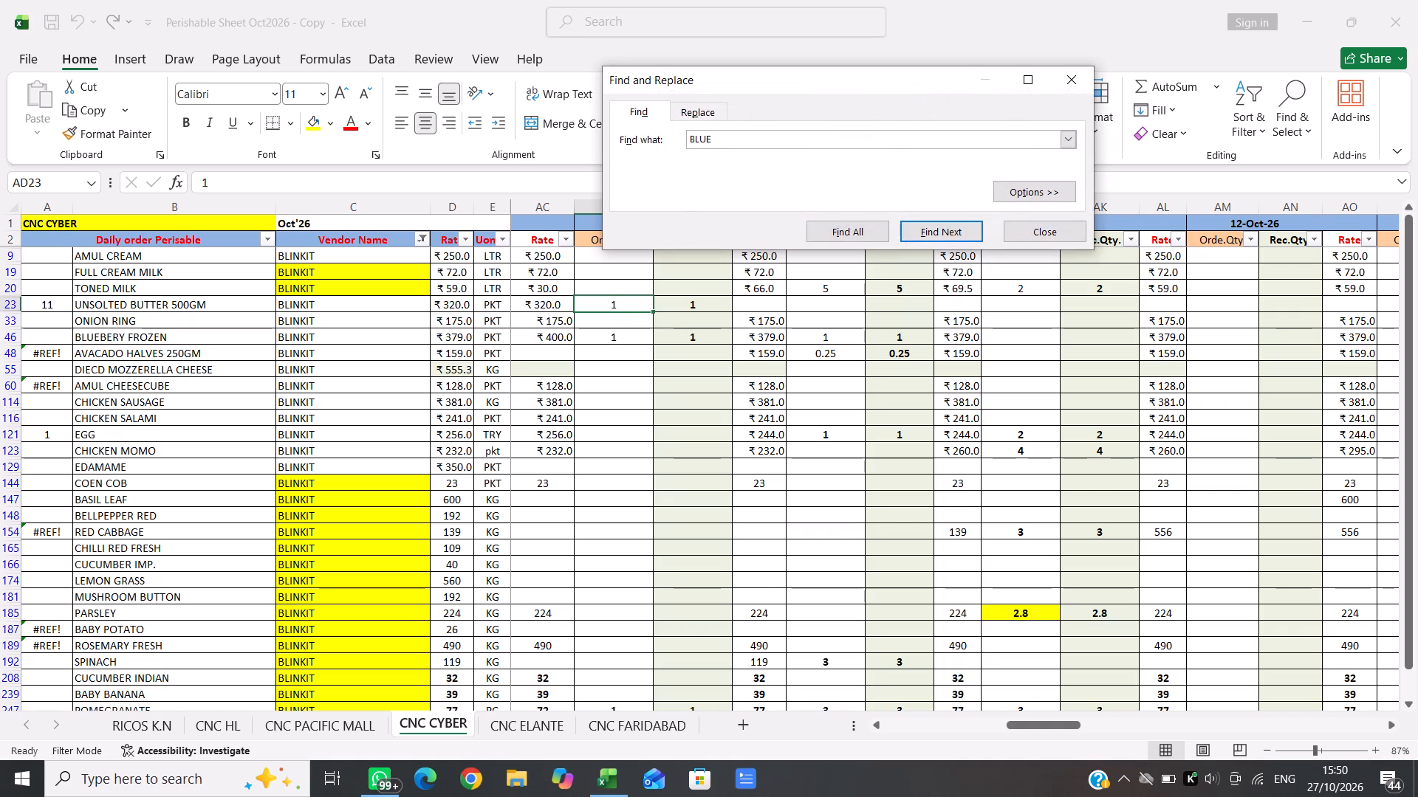
key("Return")
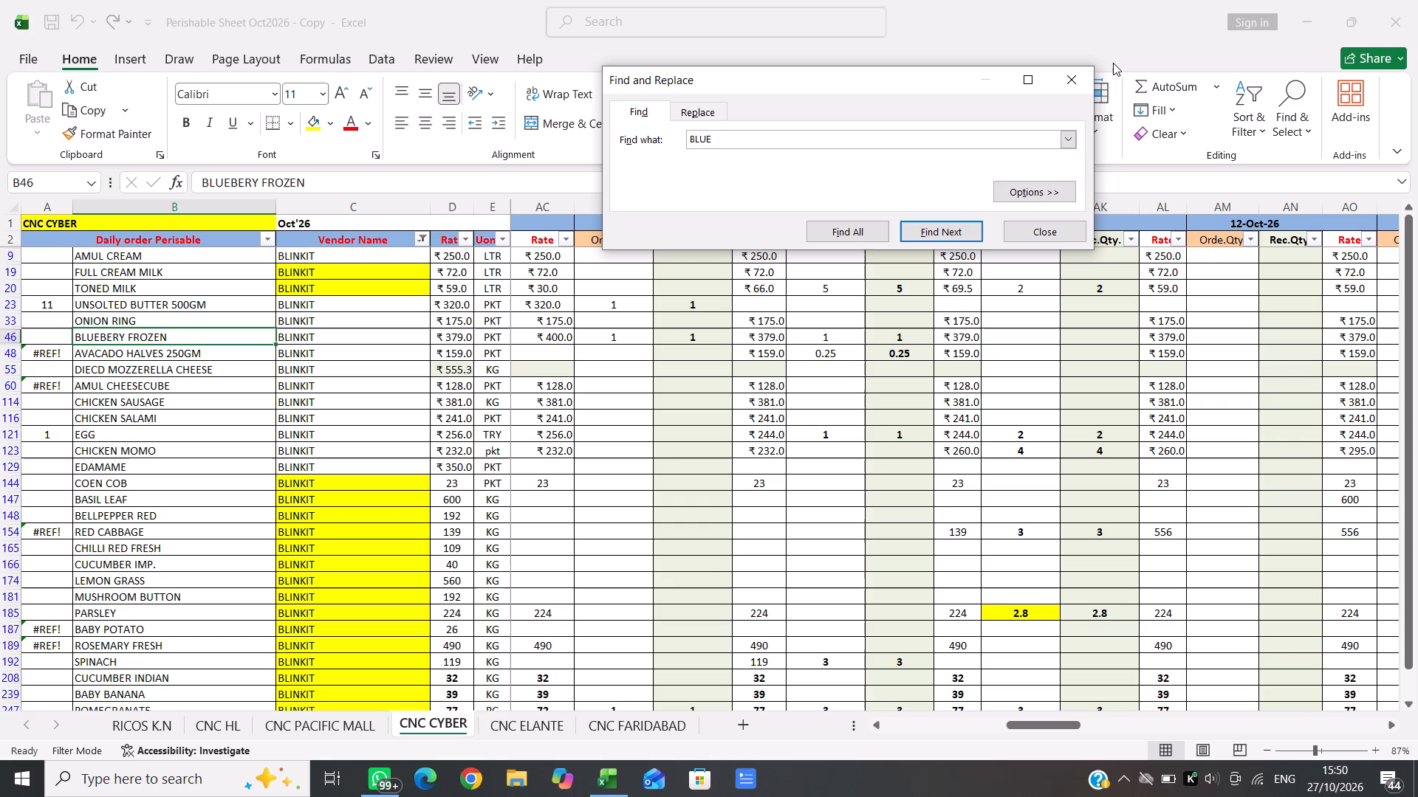
left_click(1077, 76)
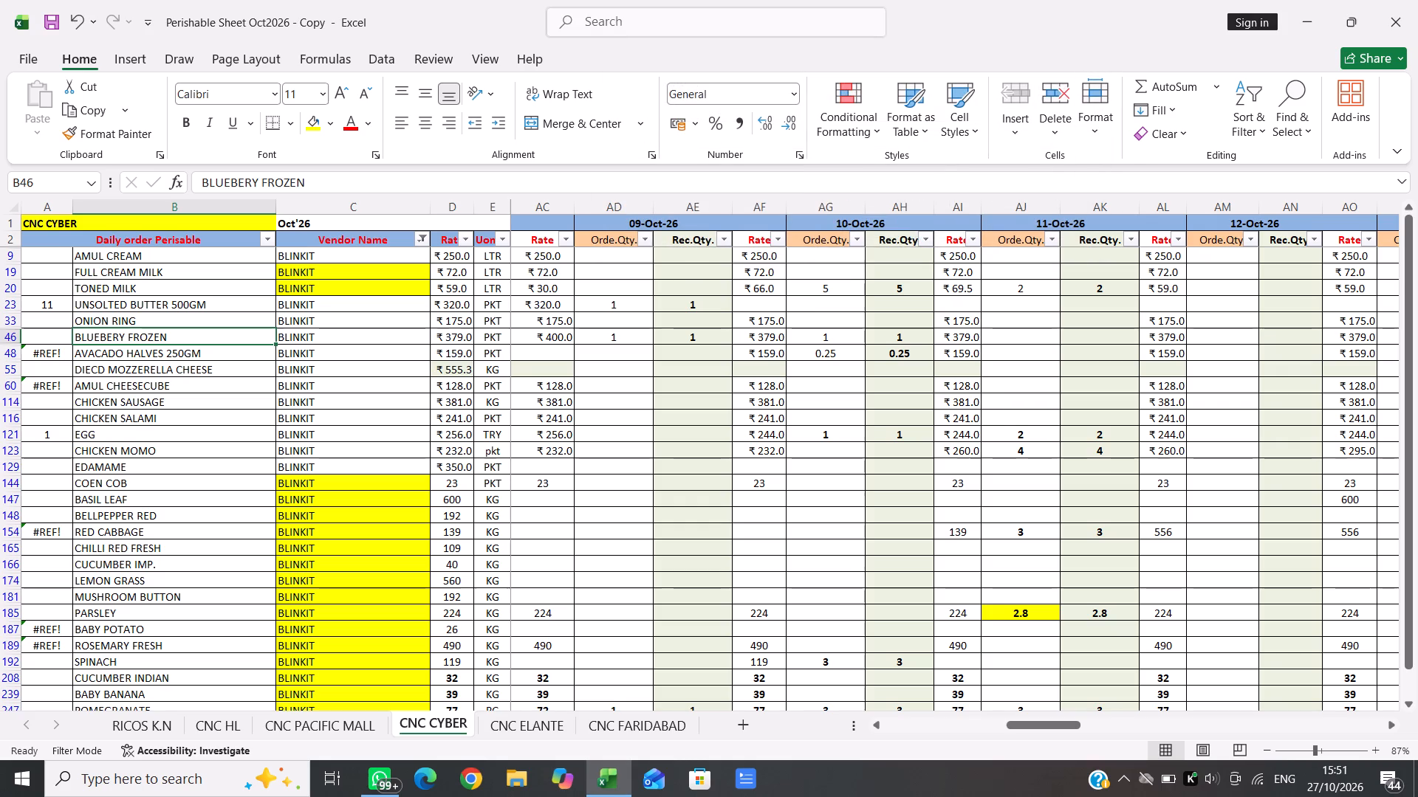
left_click(553, 338)
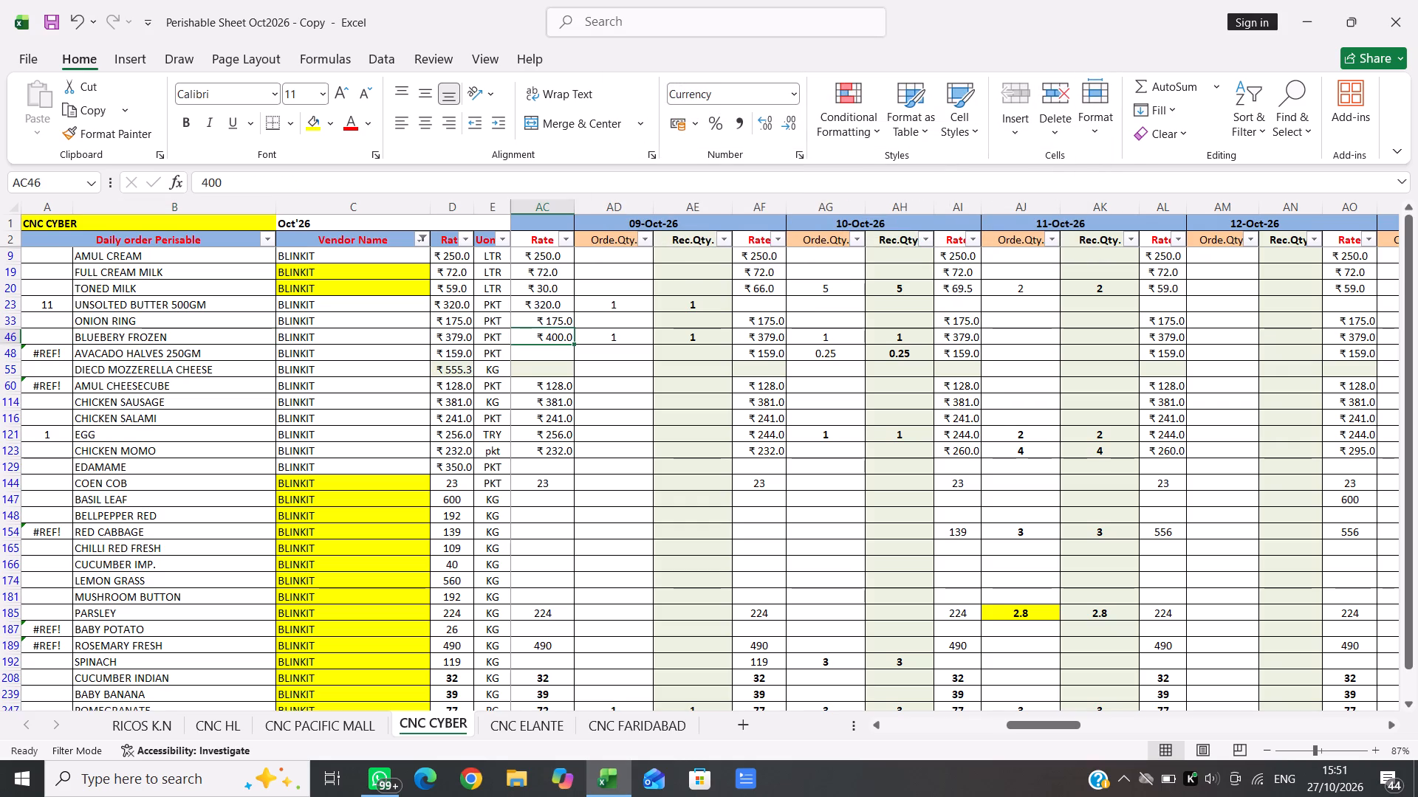
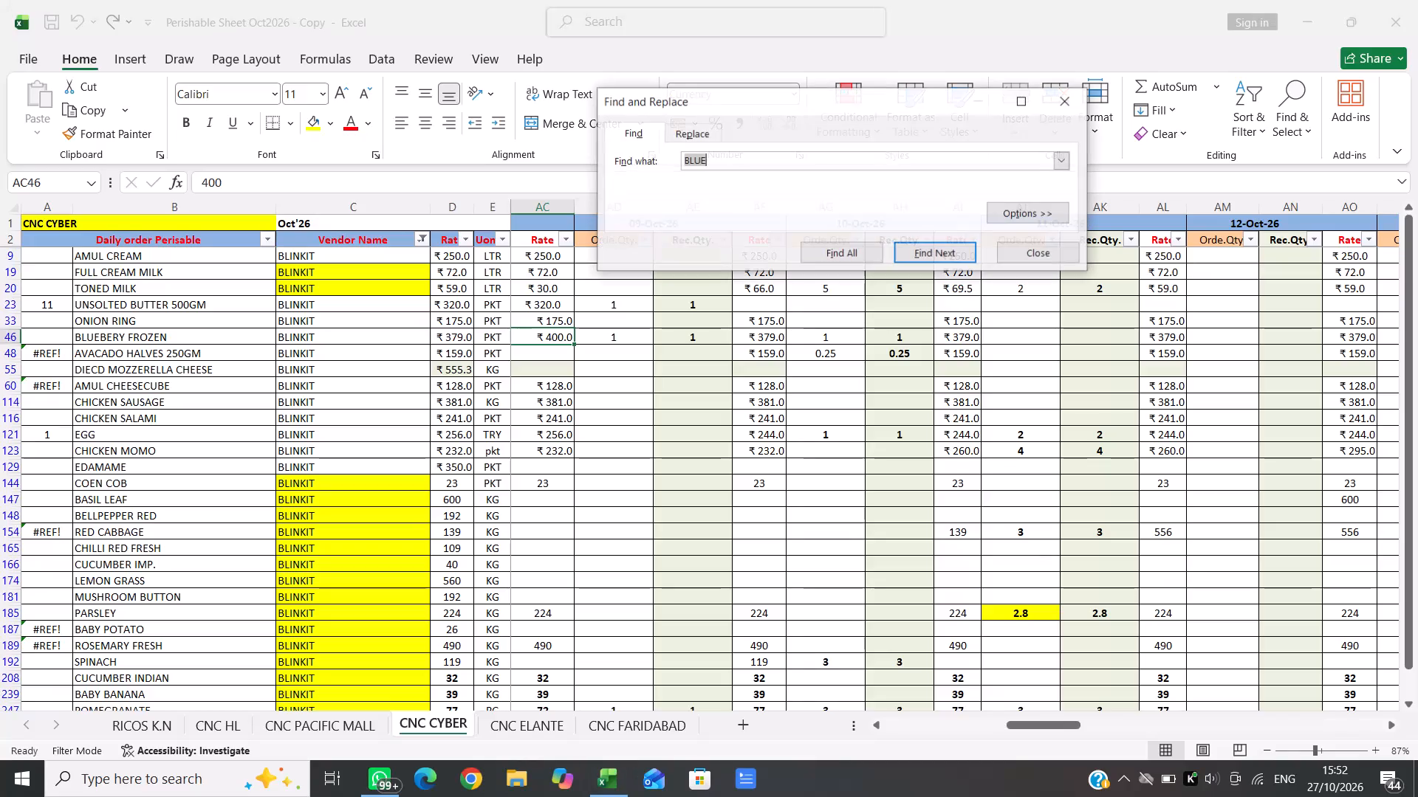
Search the sheet for "CUCU" and locate the Cucumber Indian row's rate and quantity cells around 09-Oct-26.
key("BackSpace")
key("BackSpace")
key("BackSpace")
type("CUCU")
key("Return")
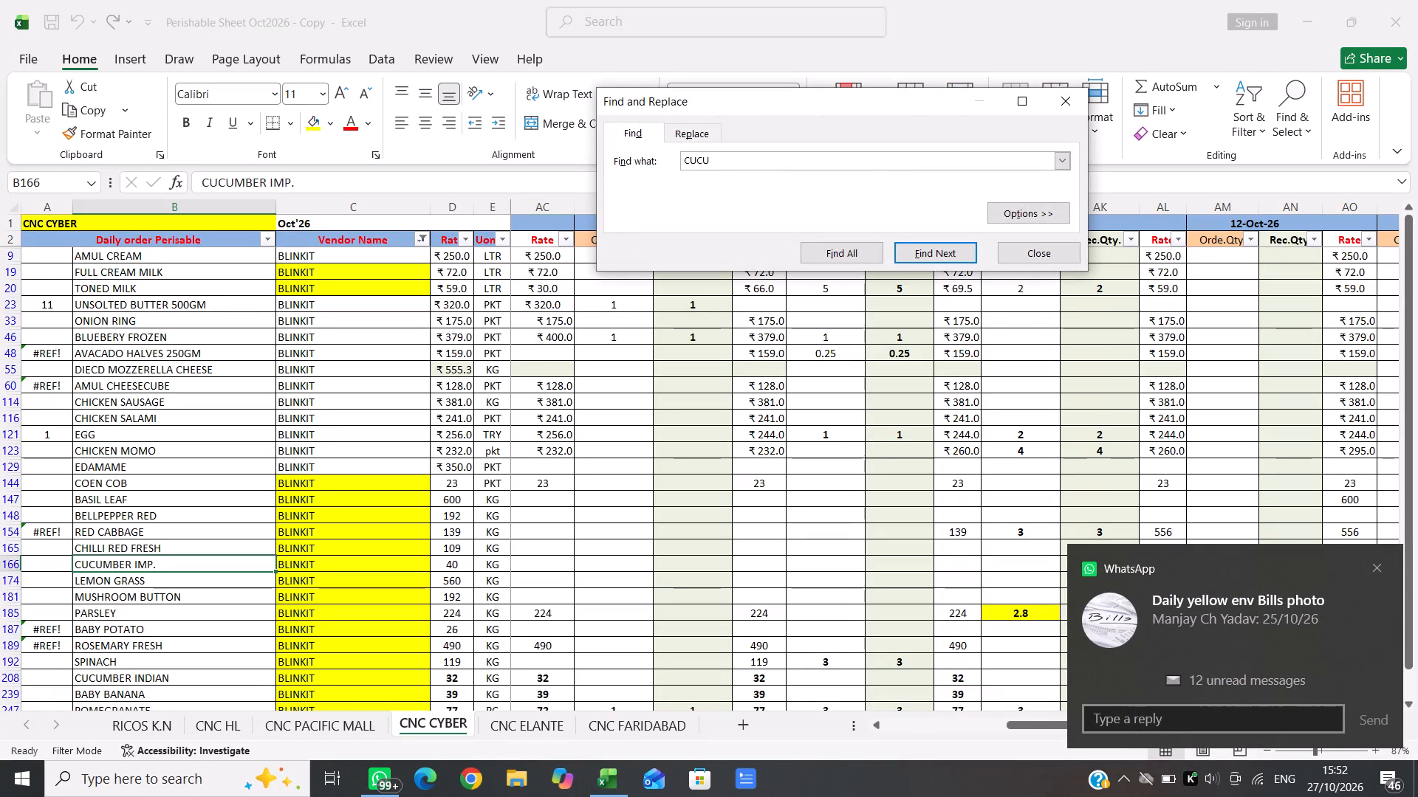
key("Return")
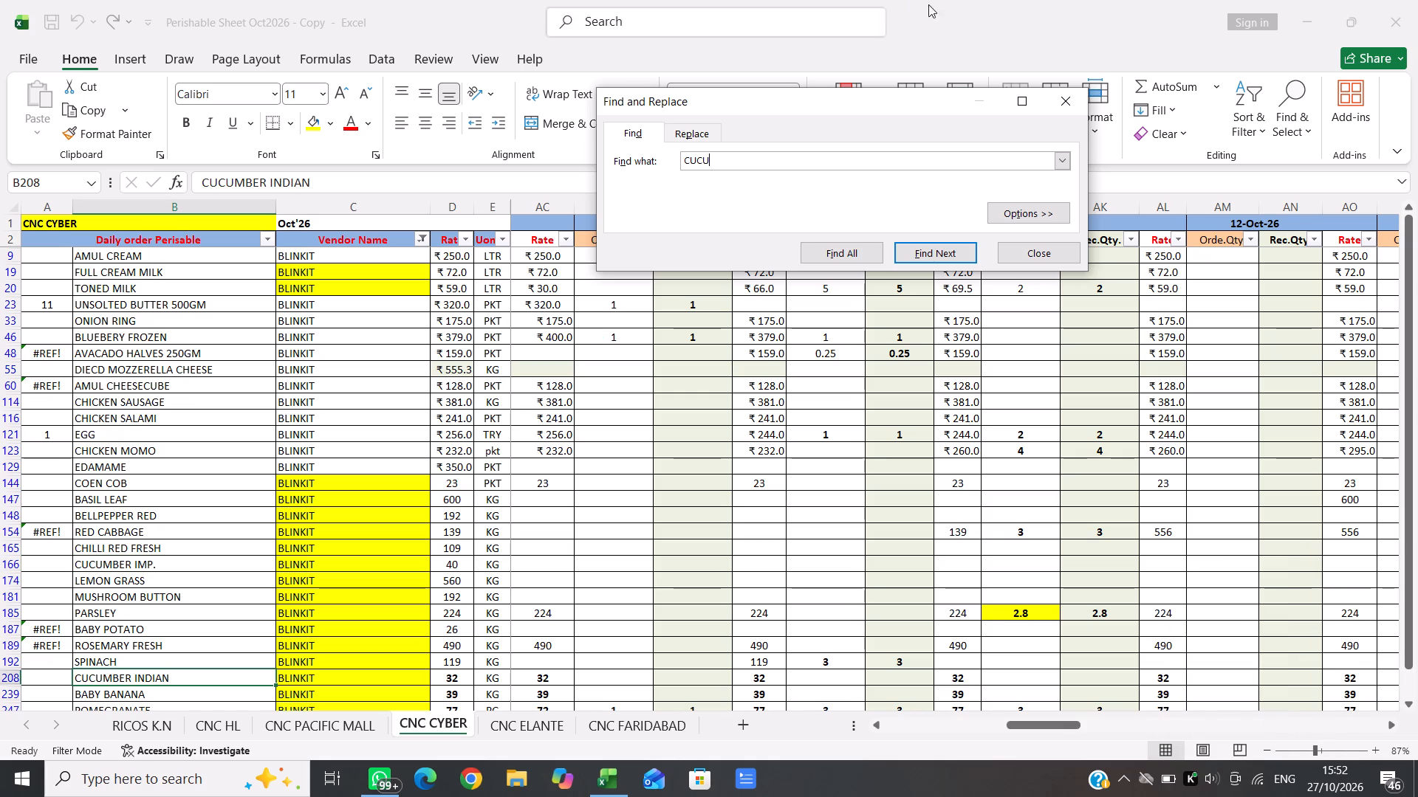
left_click(1057, 92)
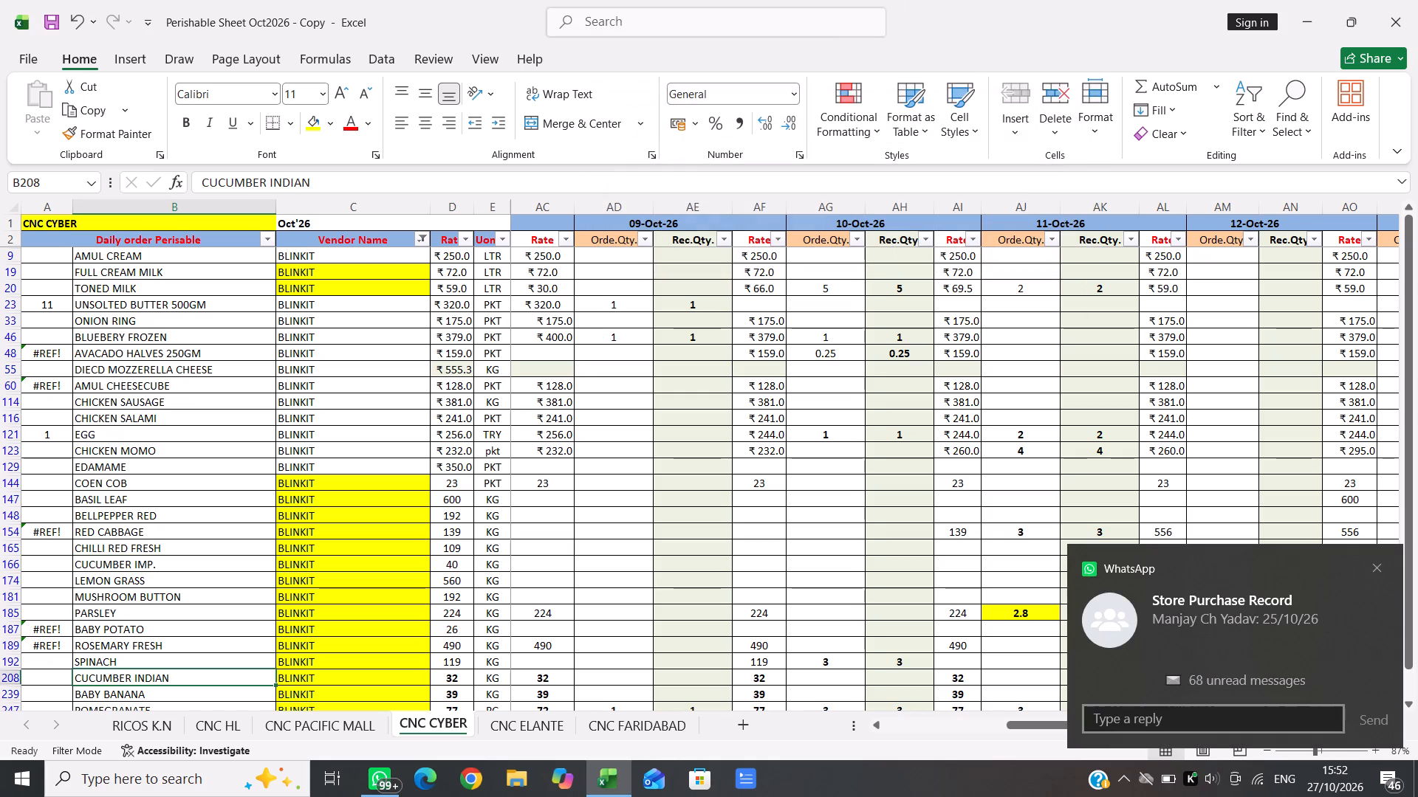
left_click(492, 672)
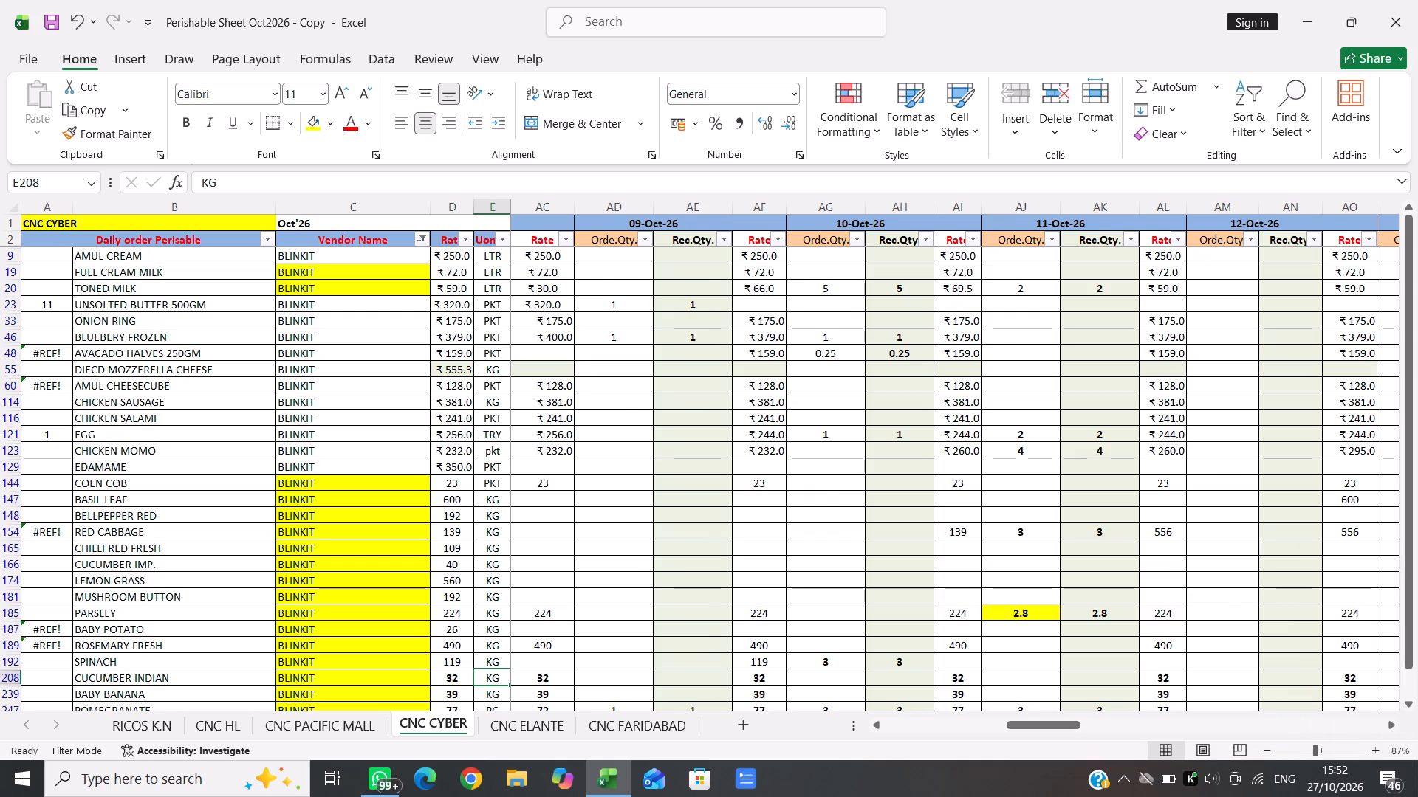
scroll(592, 654, "right", 4)
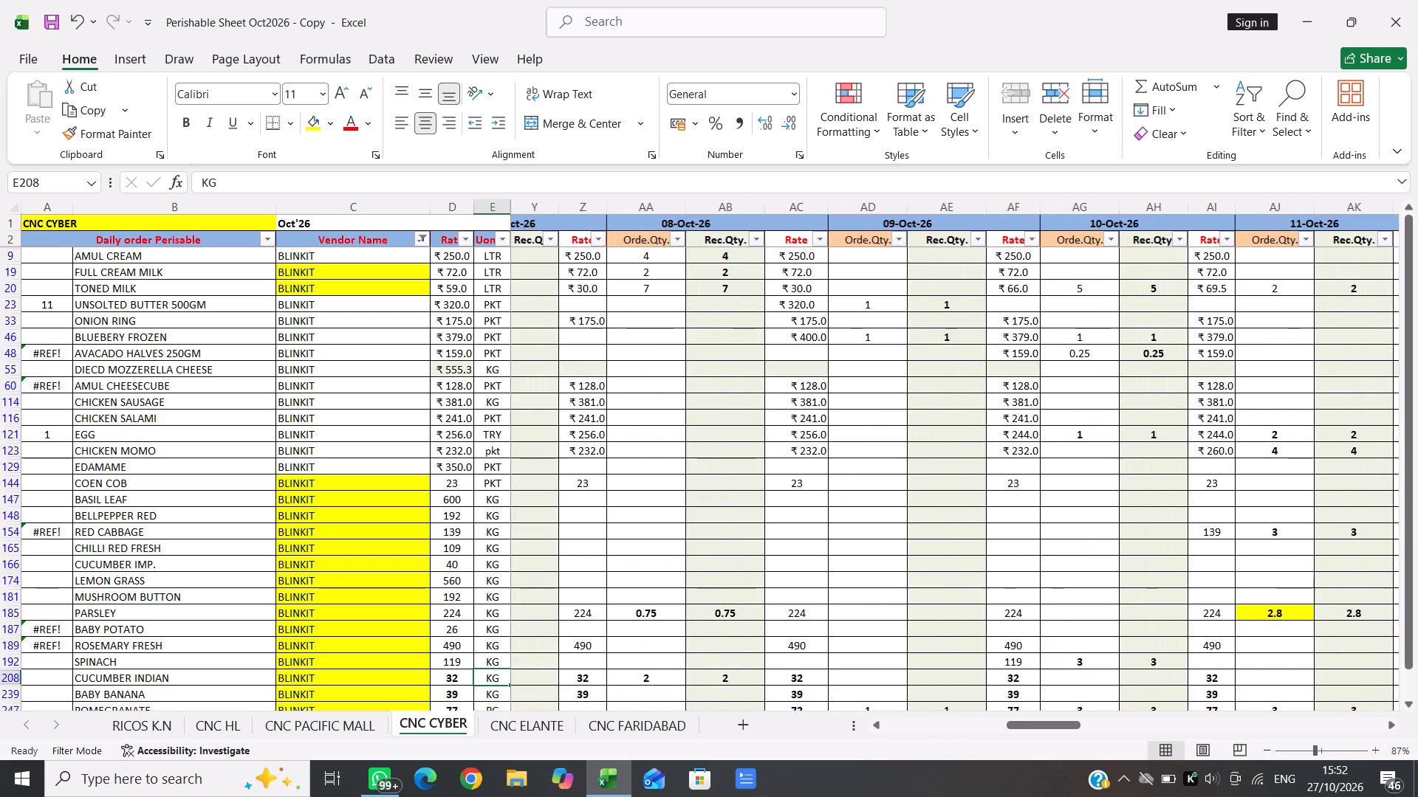
scroll(592, 654, "right", 1)
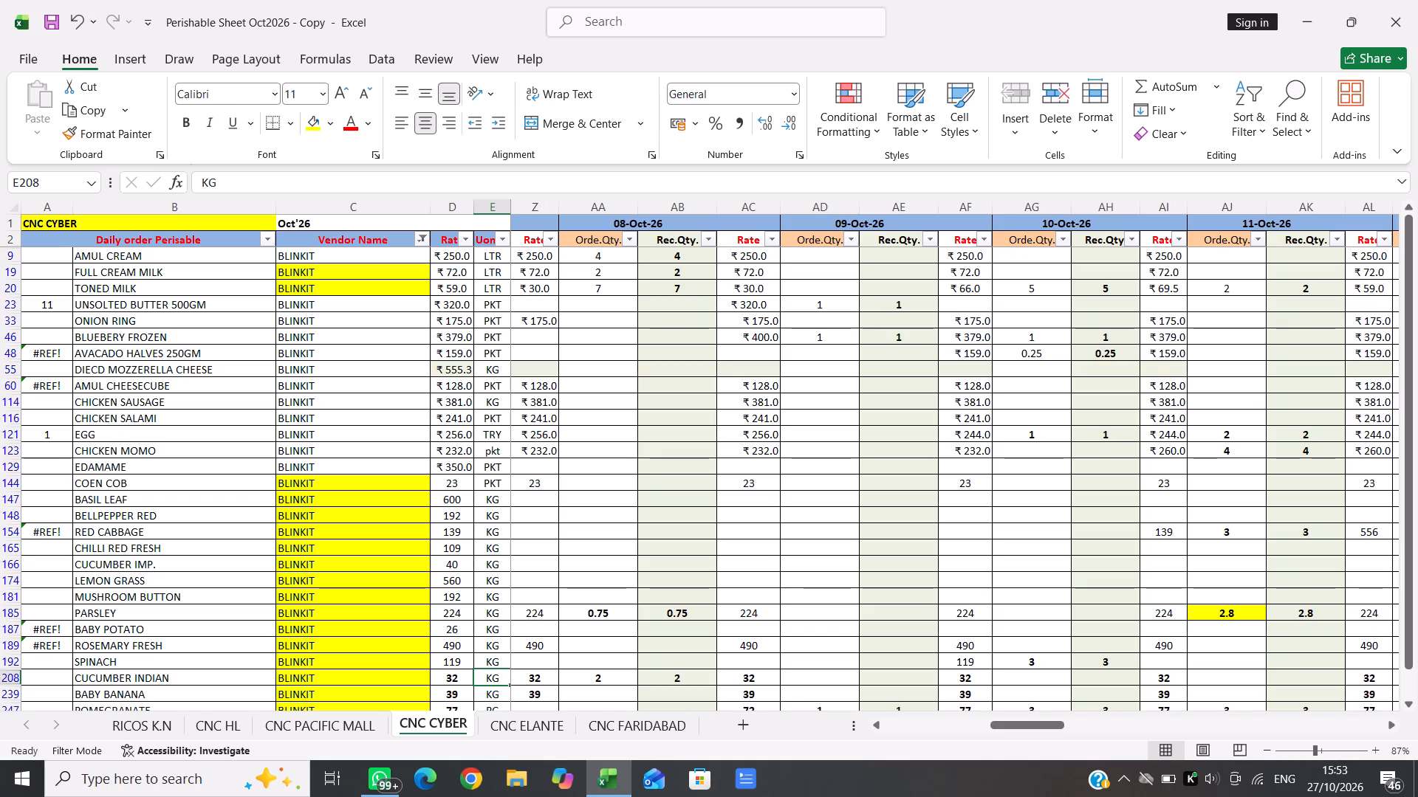
Check the 08-Oct-26 ordered quantities of Full Cream Milk and Amul Cream.
scroll(592, 654, "up", 1)
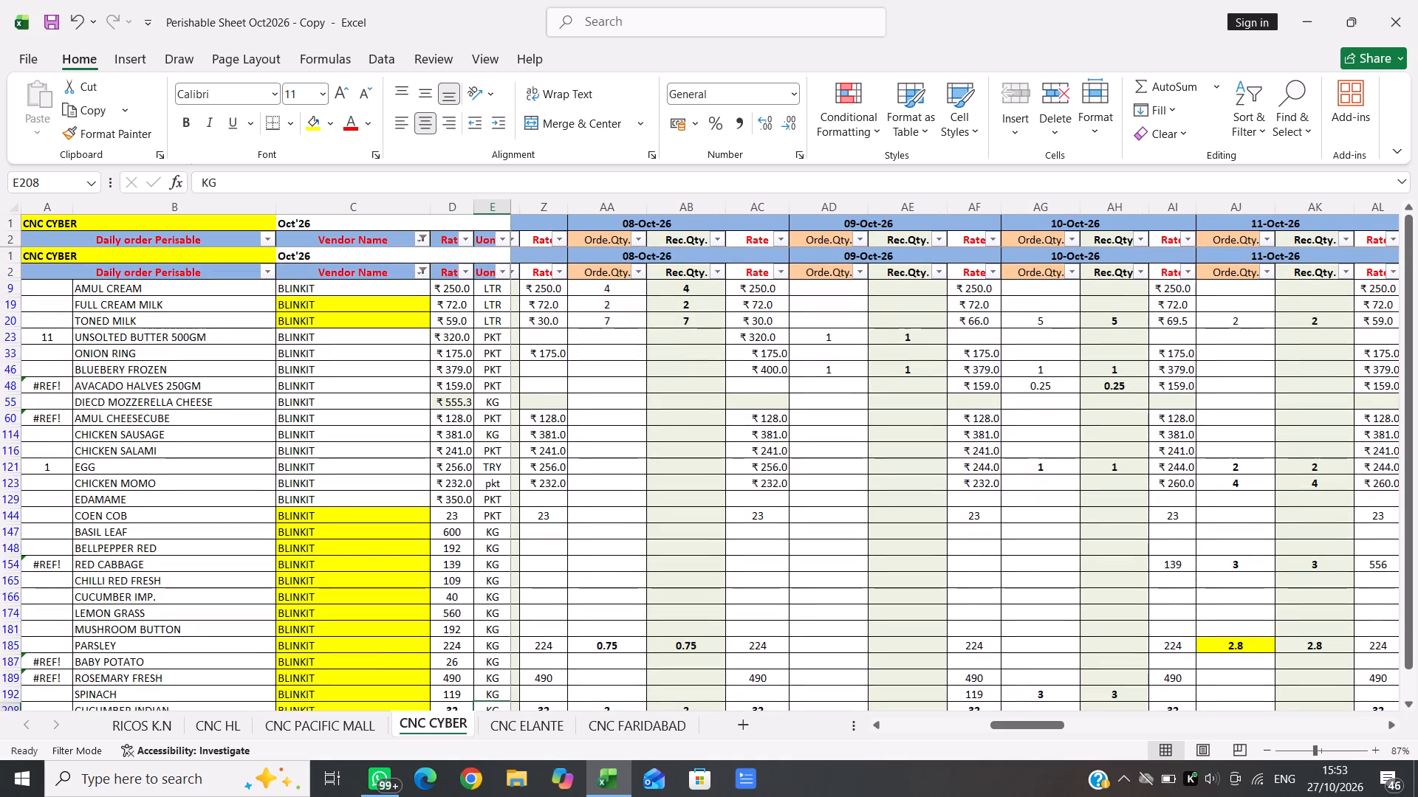
left_click(614, 271)
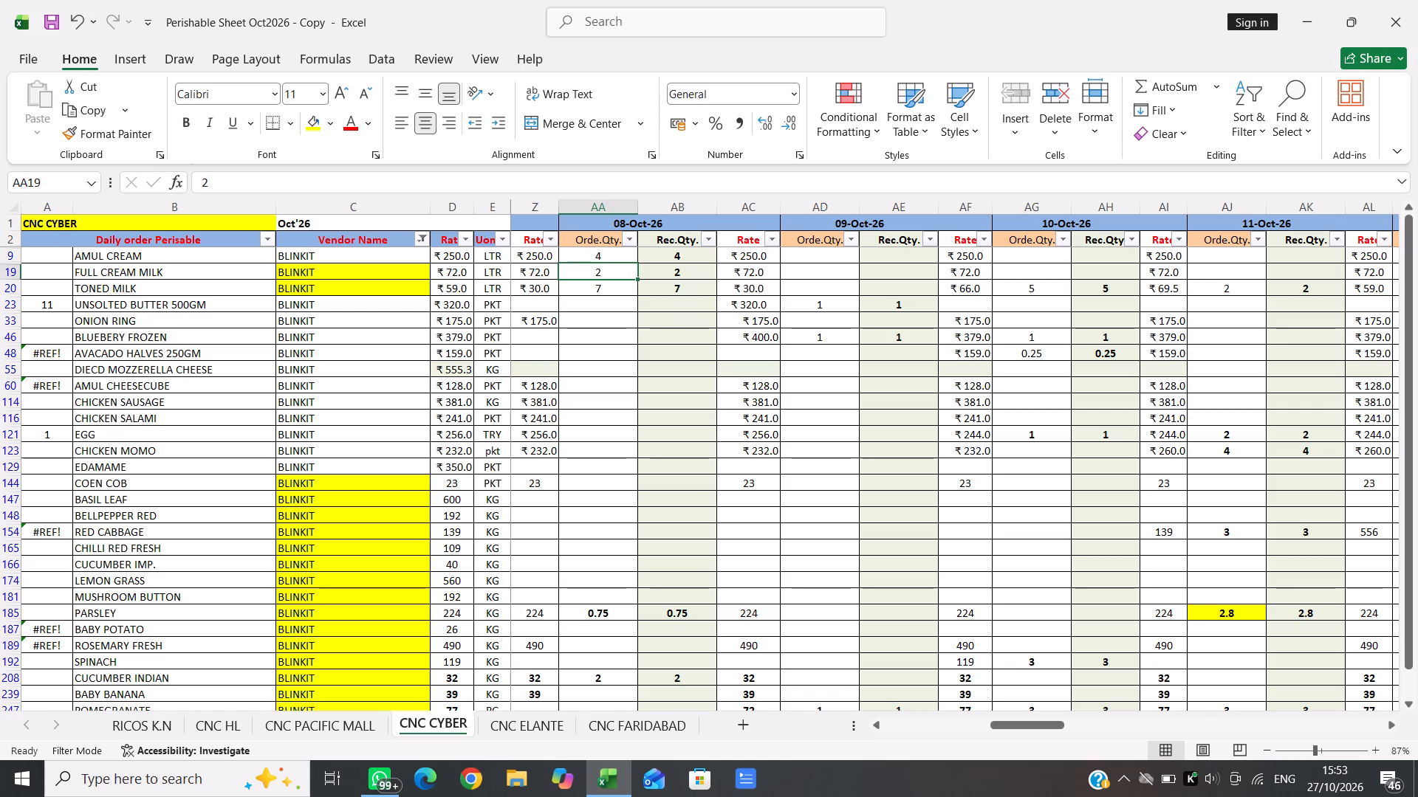
left_click(617, 252)
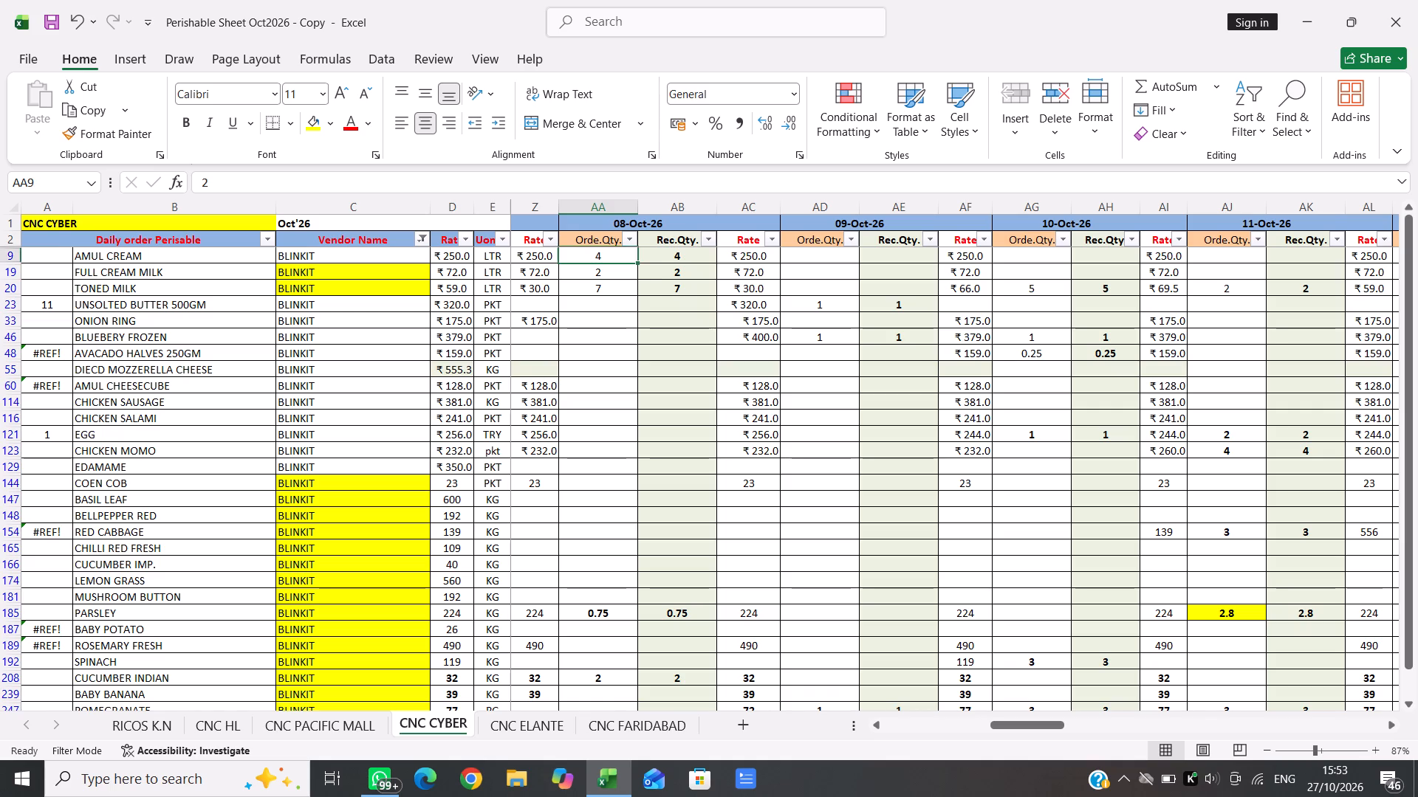
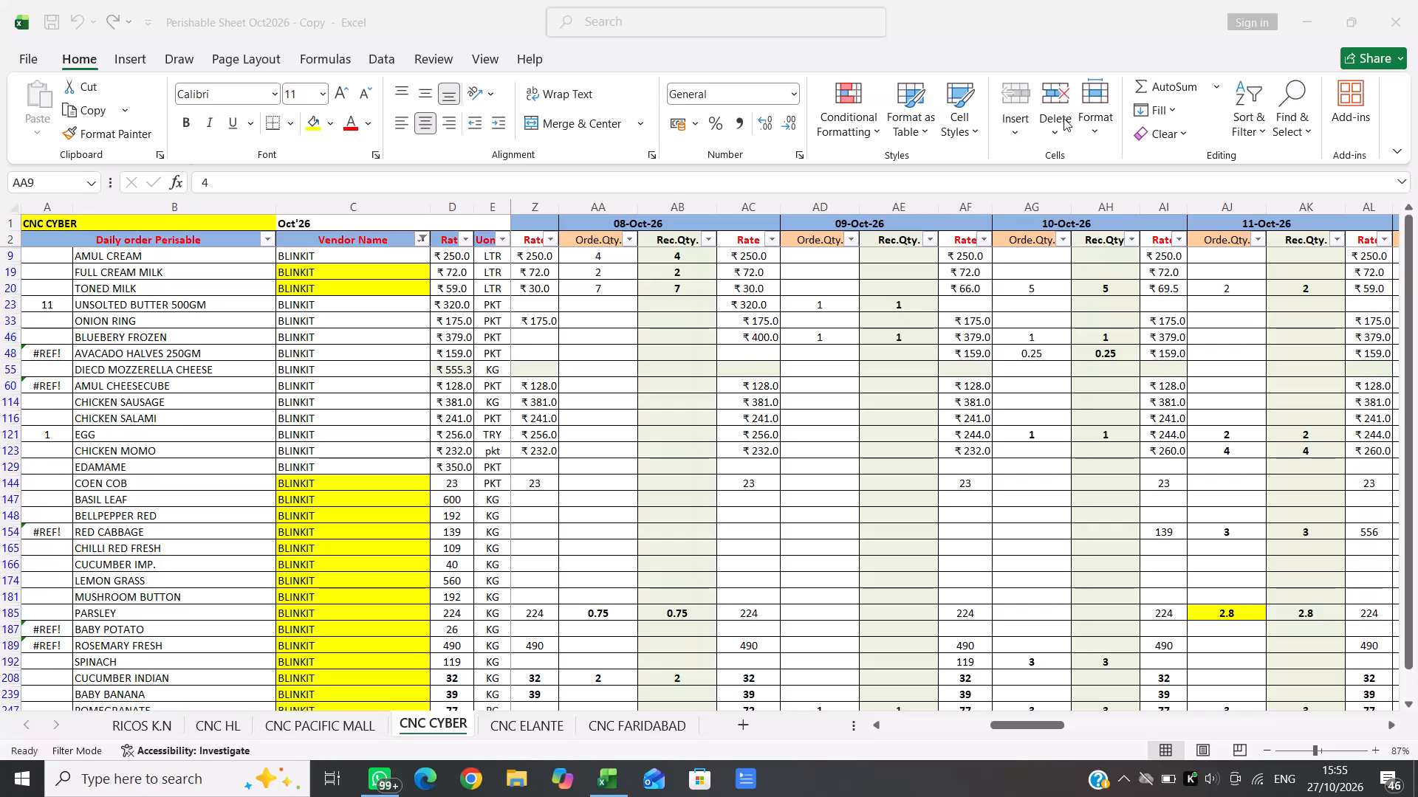
Search the CNC CYBER sheet for PARS to locate the Parsley row.
key("ctrl+f")
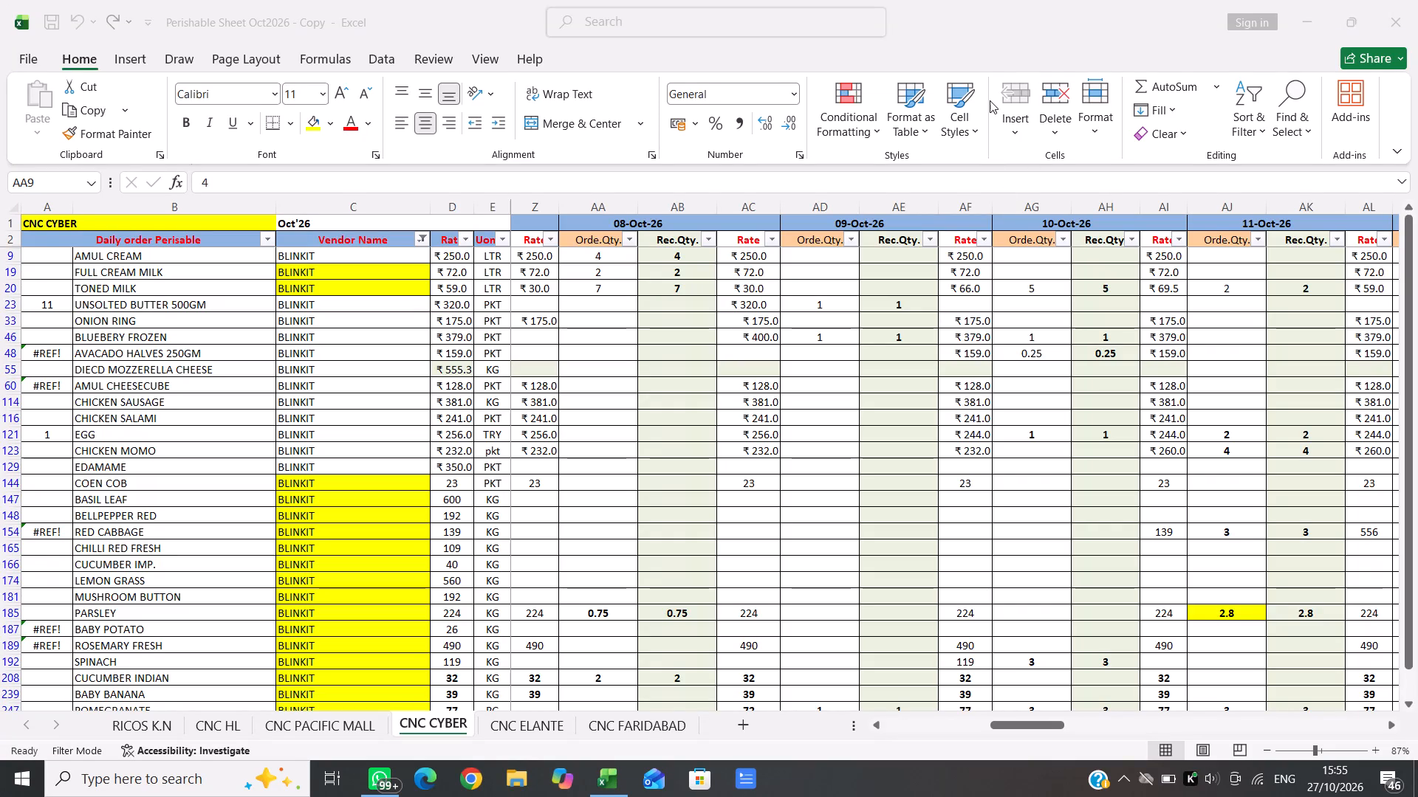
key("ctrl+f")
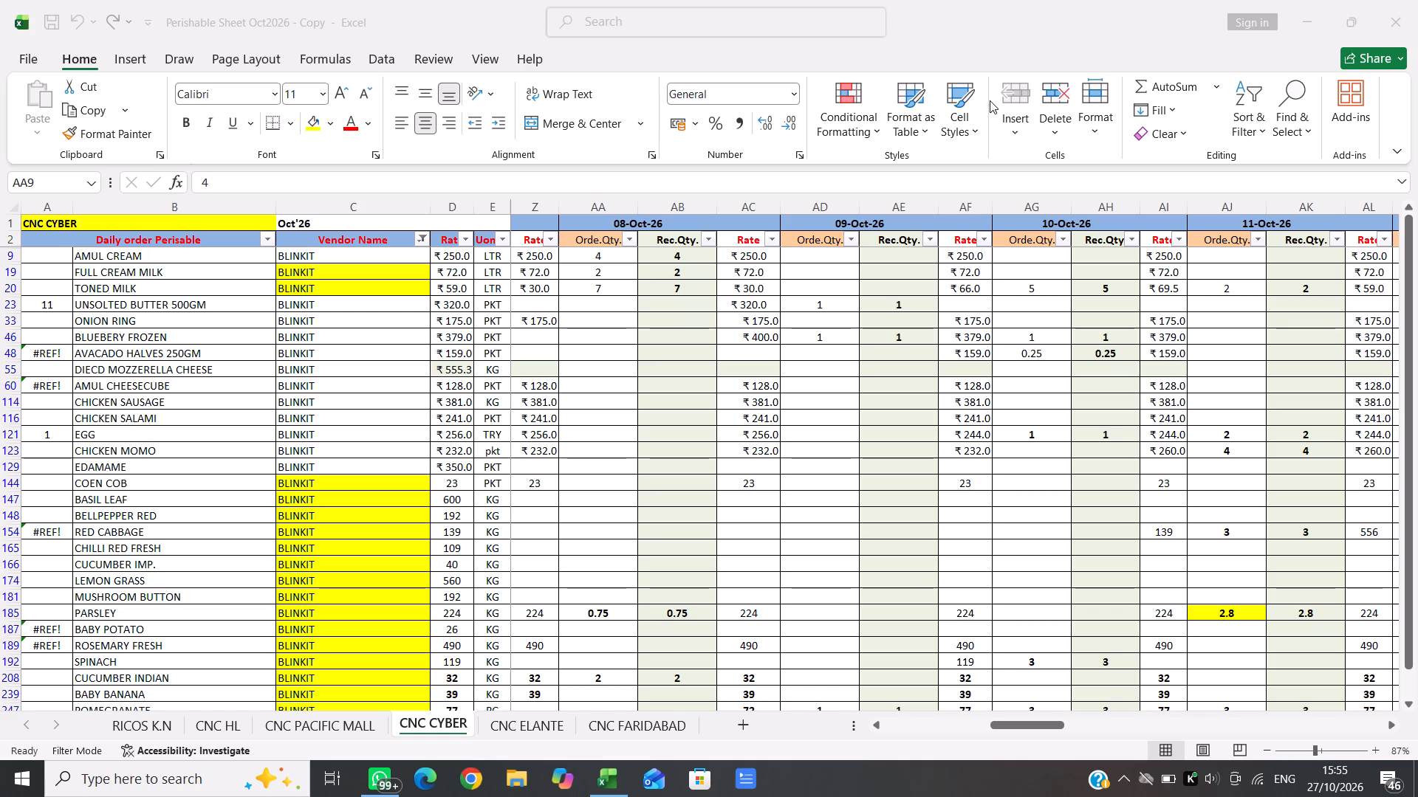
key("ctrl+f")
left_click(571, 441)
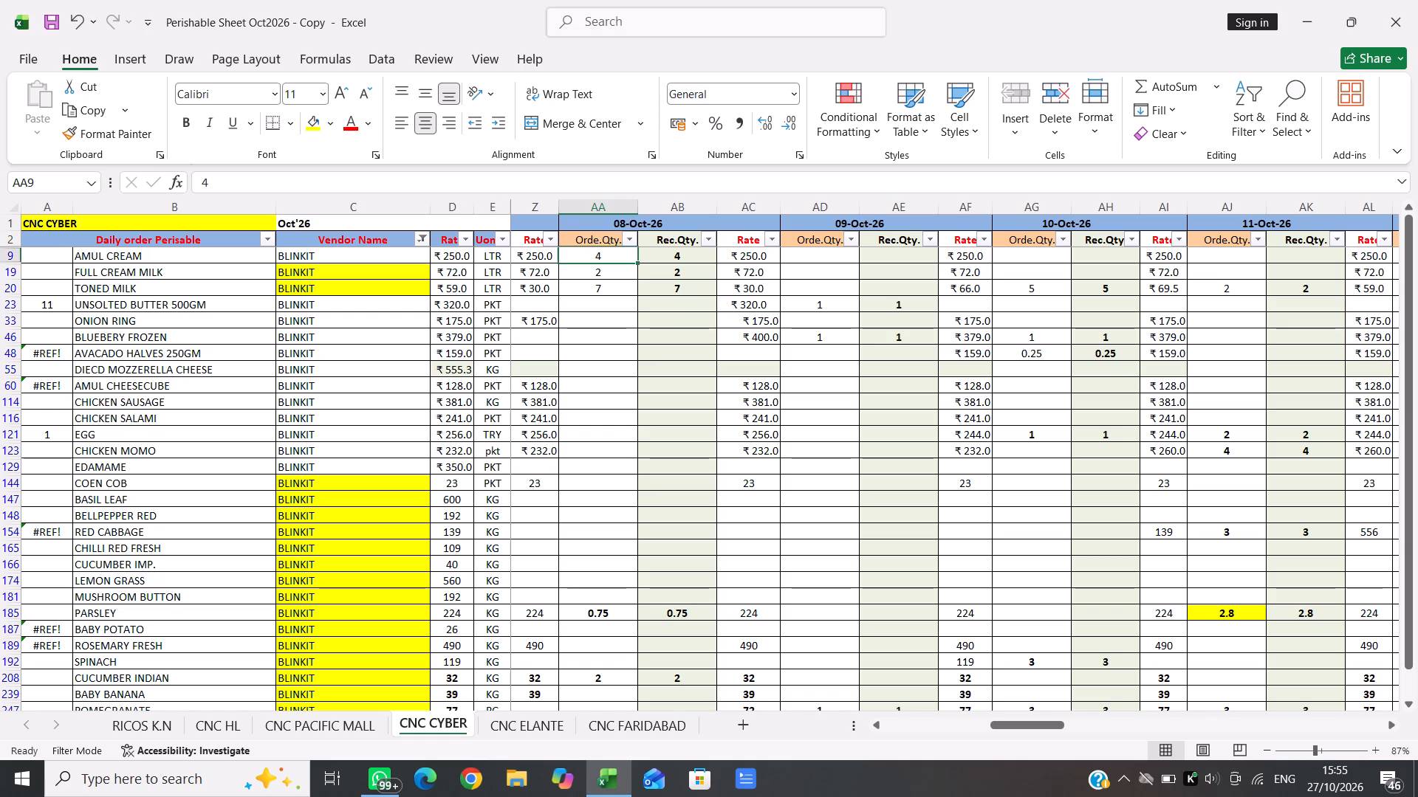
left_click(620, 339)
key("ctrl+f")
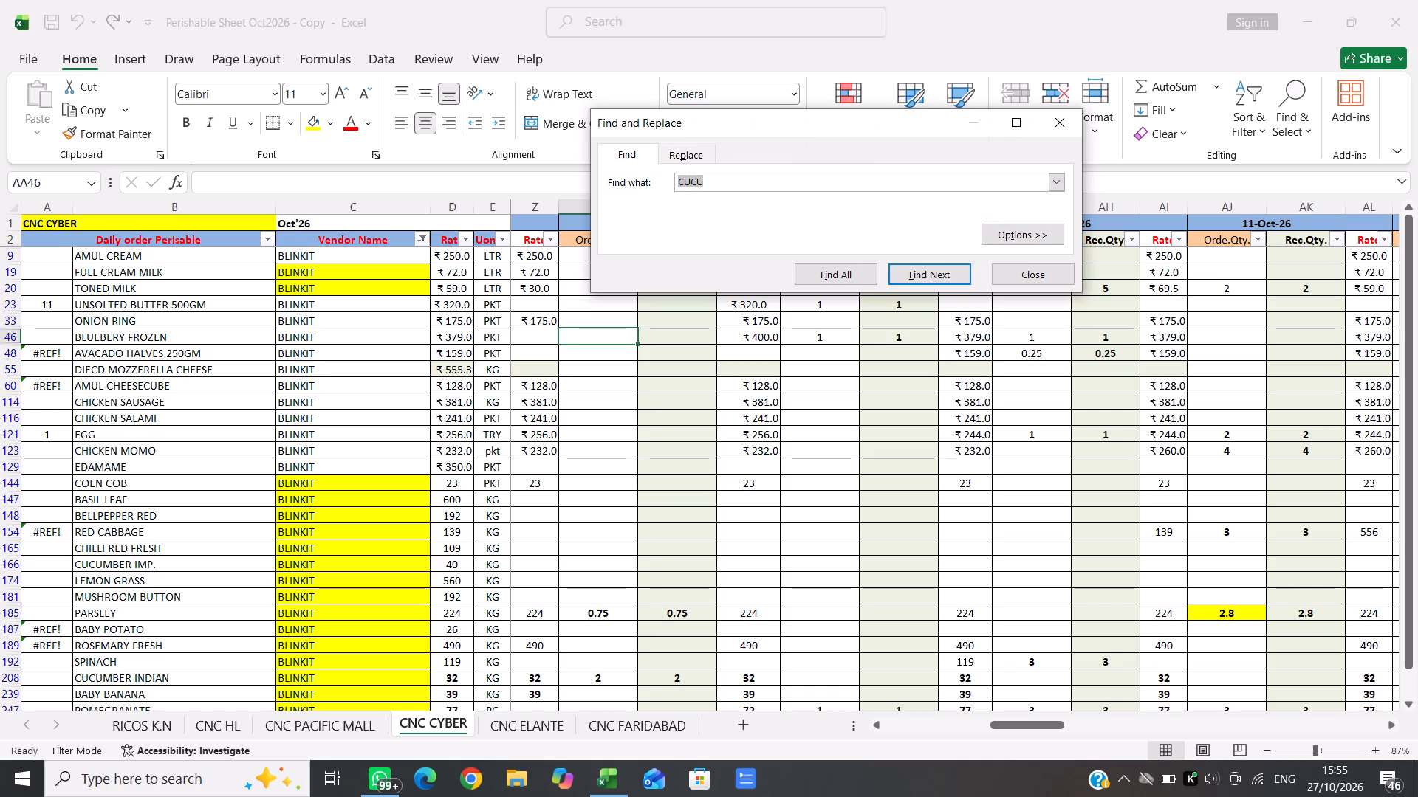
key("BackSpace")
key("BackSpace")
type("PARS")
key("Return")
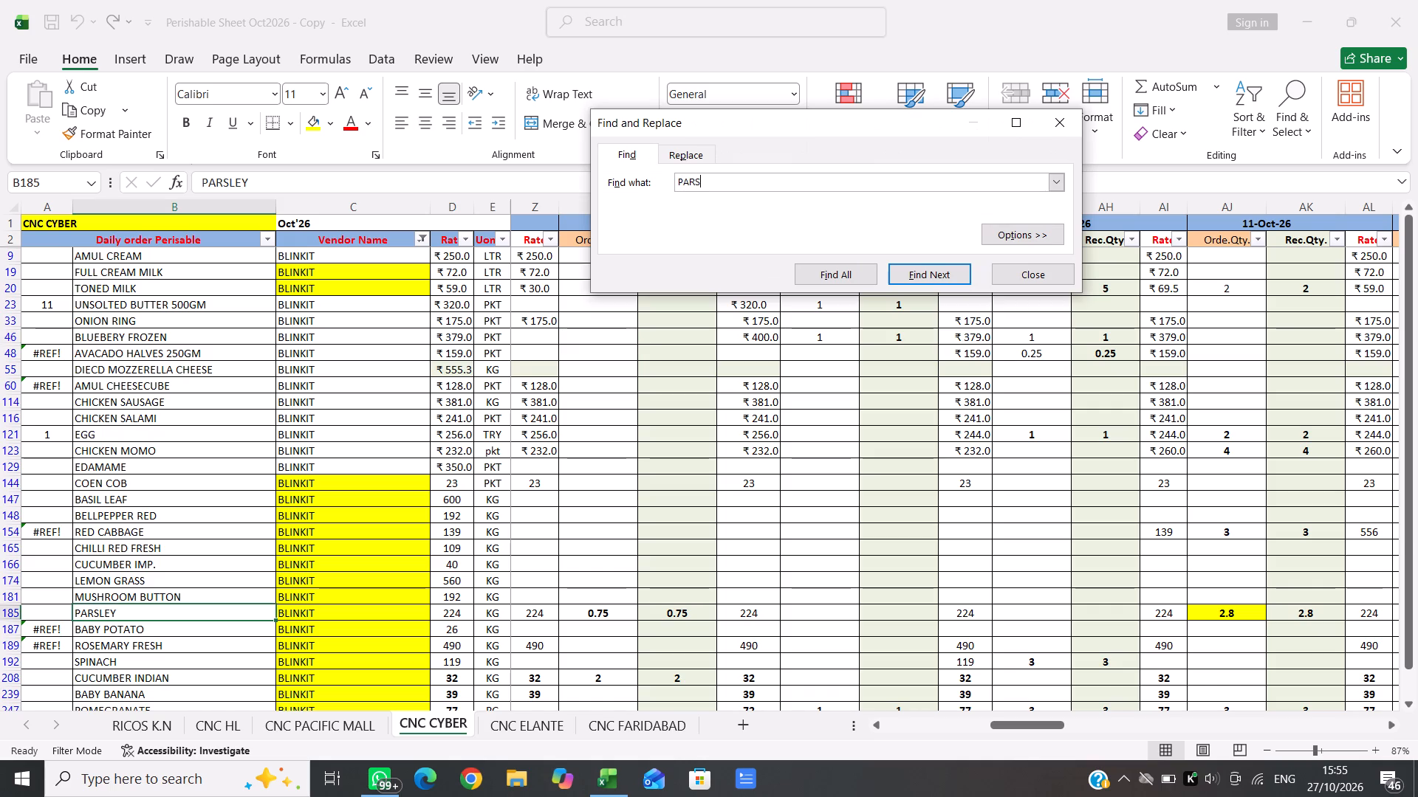
left_click(1052, 119)
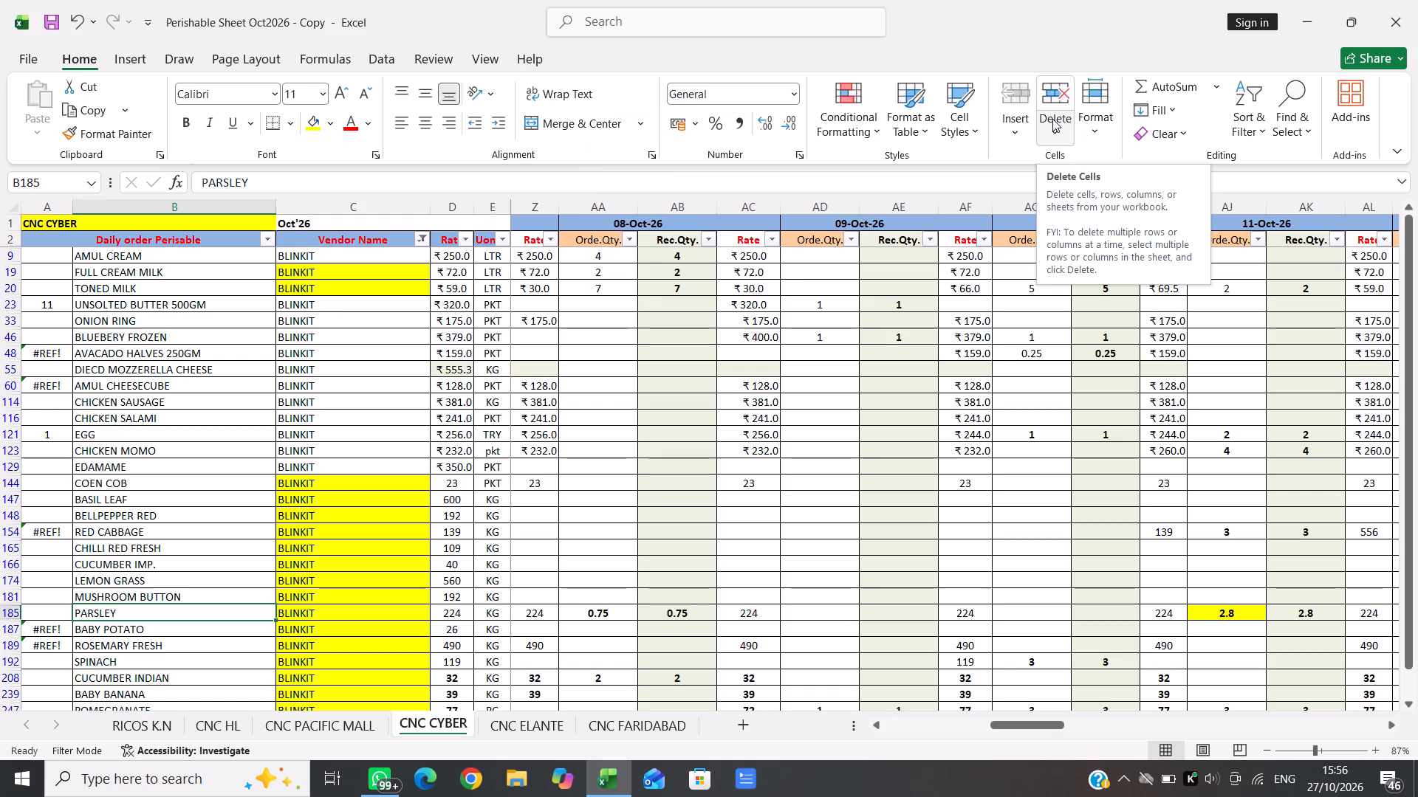
Look along the Parsley row across the October dates for its ordered and received quantities.
key("Right")
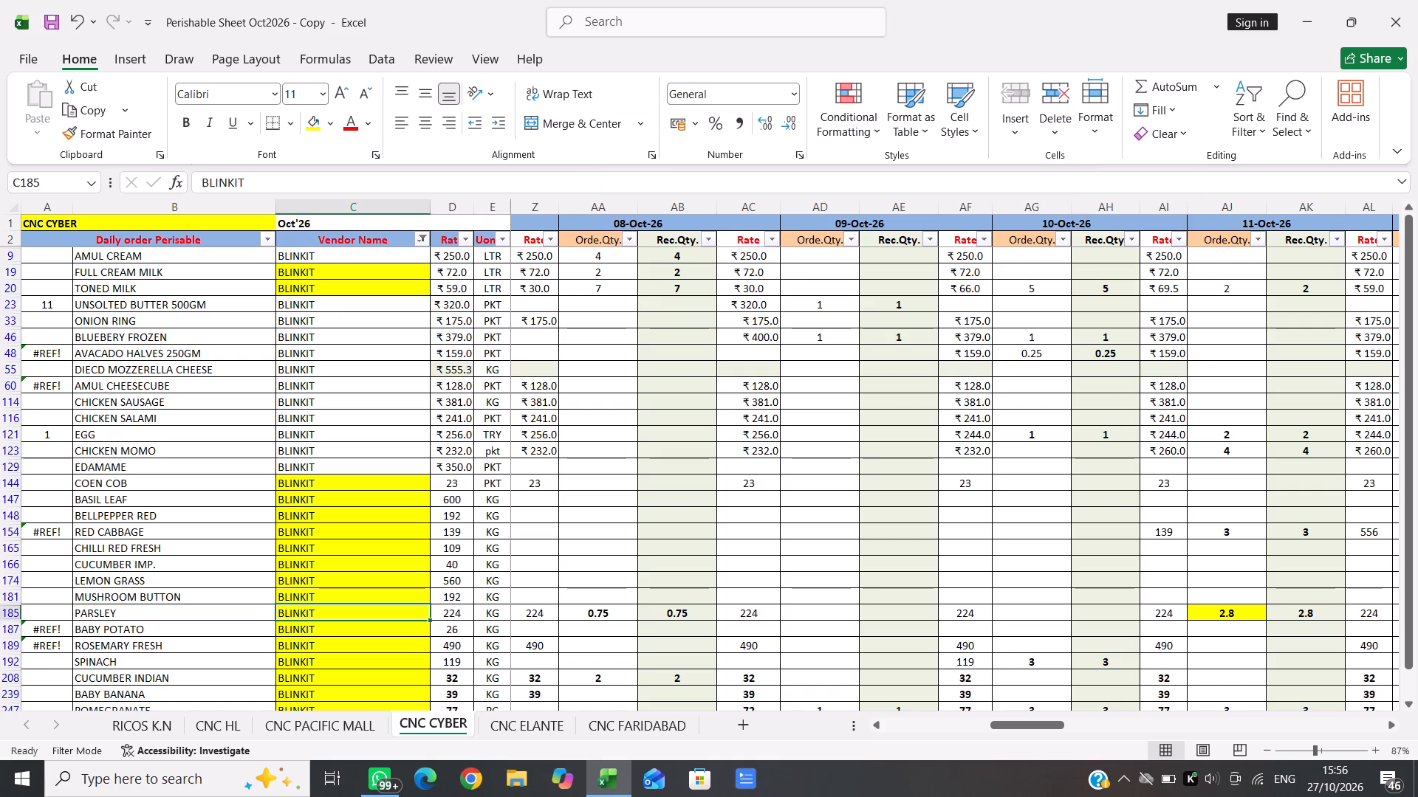
key("Right")
key("Right")
key("Right")
key("Right")
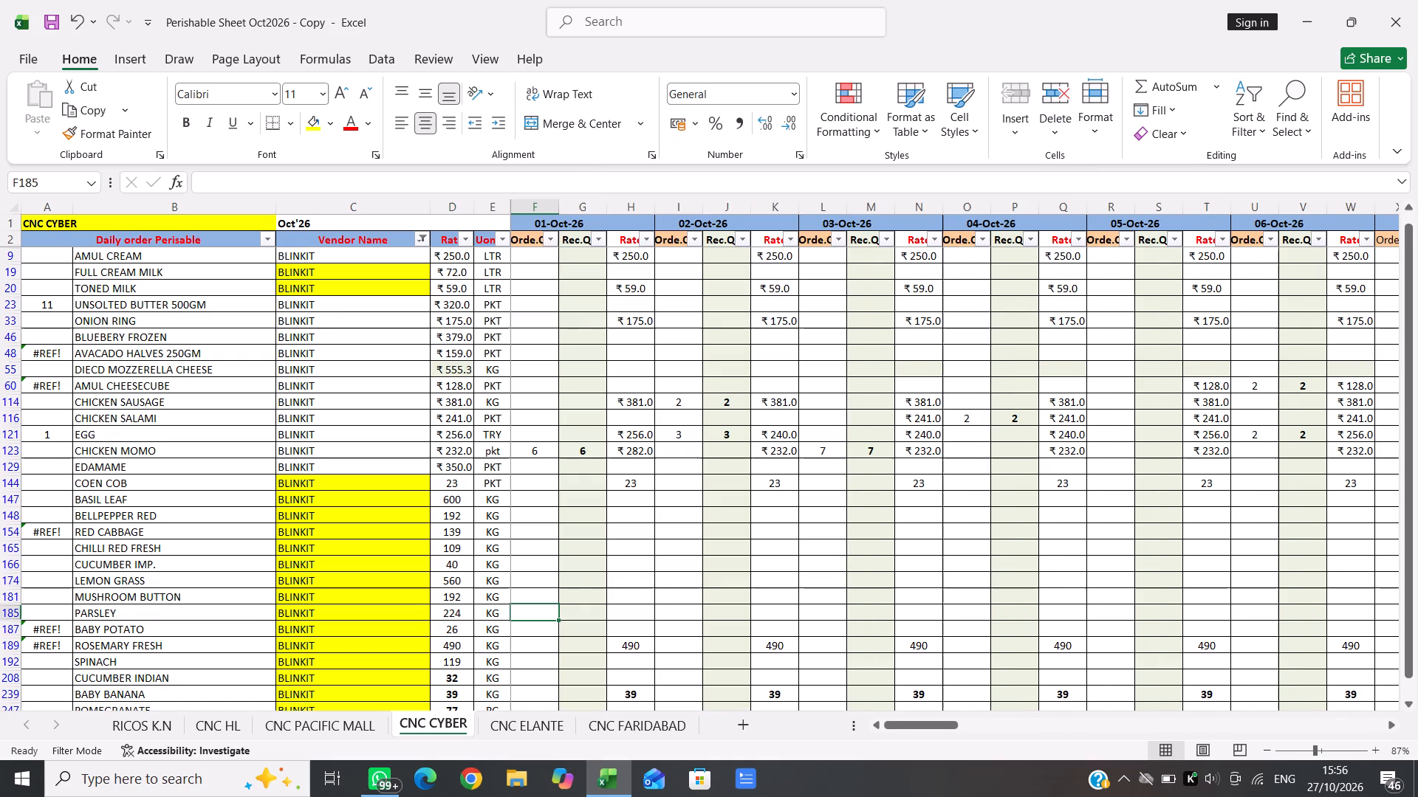
scroll(723, 423, "left", 7)
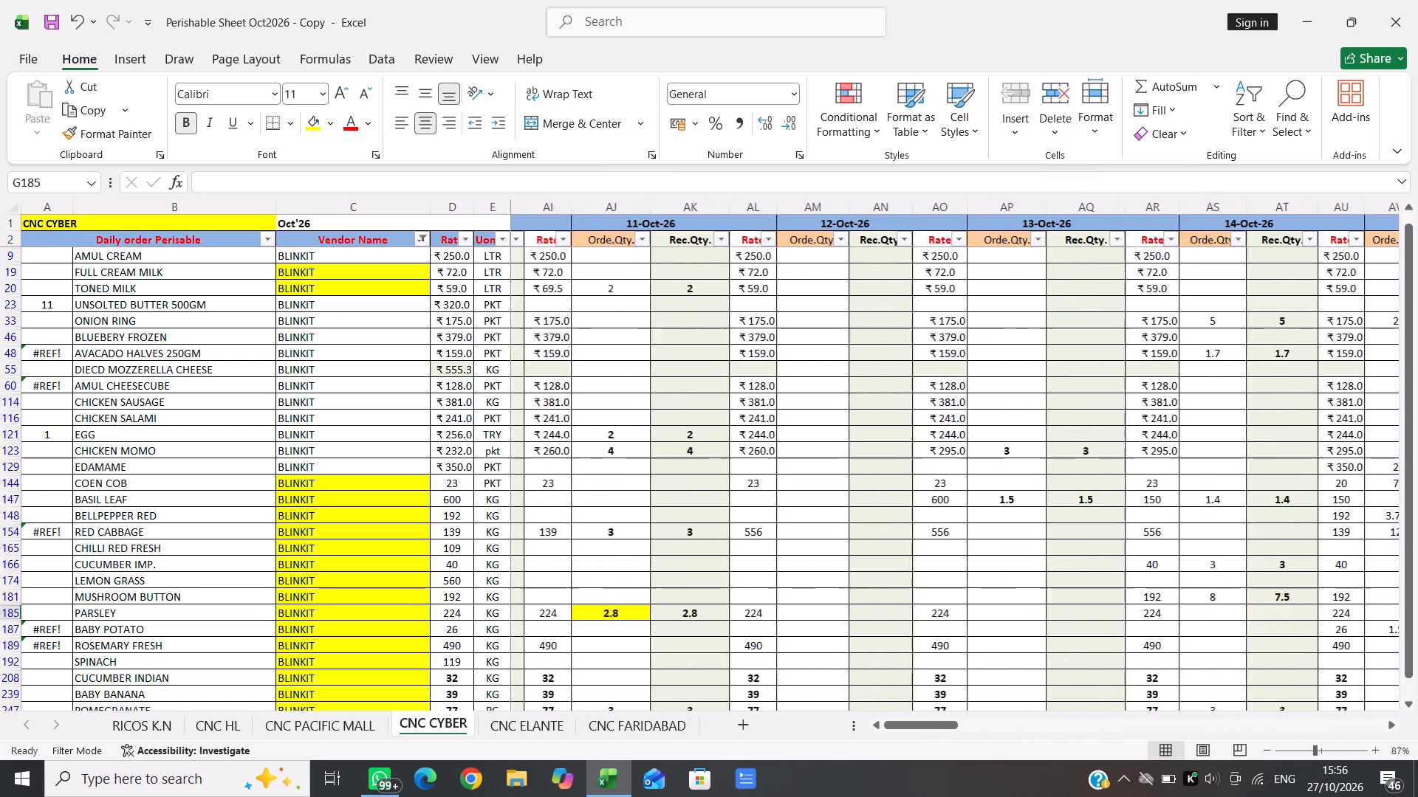
scroll(723, 423, "right", 5)
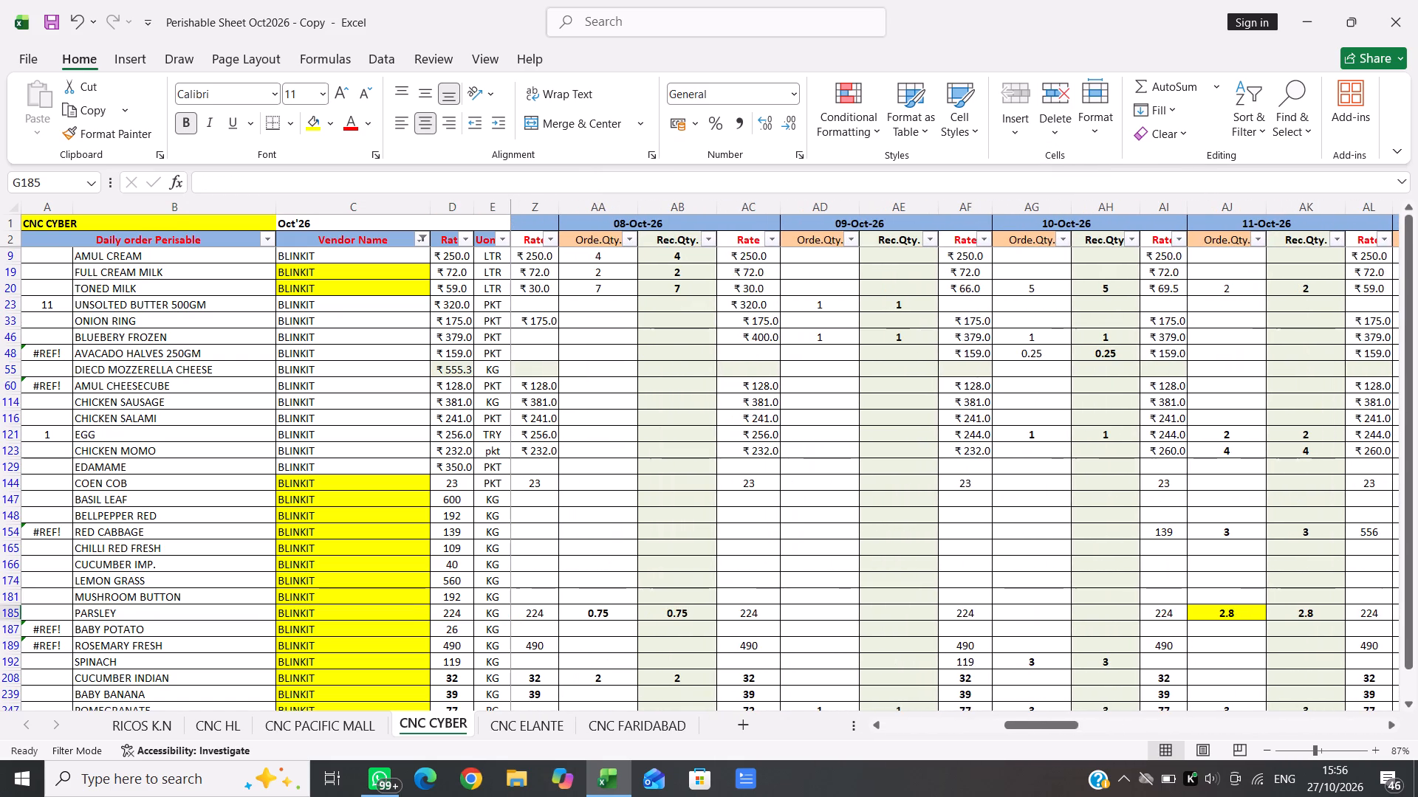
Repeat the search for PARS through the CNC CYBER sheet to check for further Parsley entries.
key("ctrl+f")
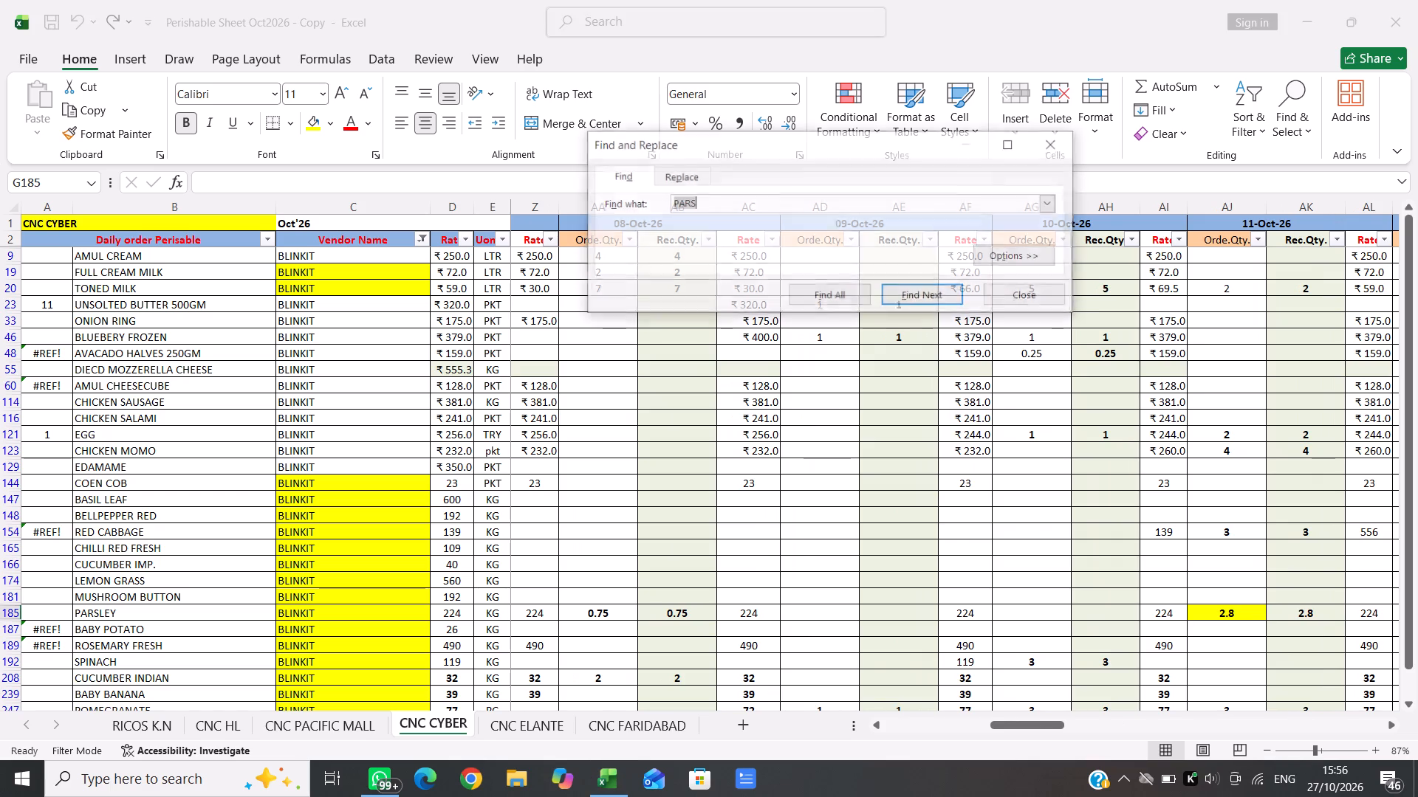
key("Return")
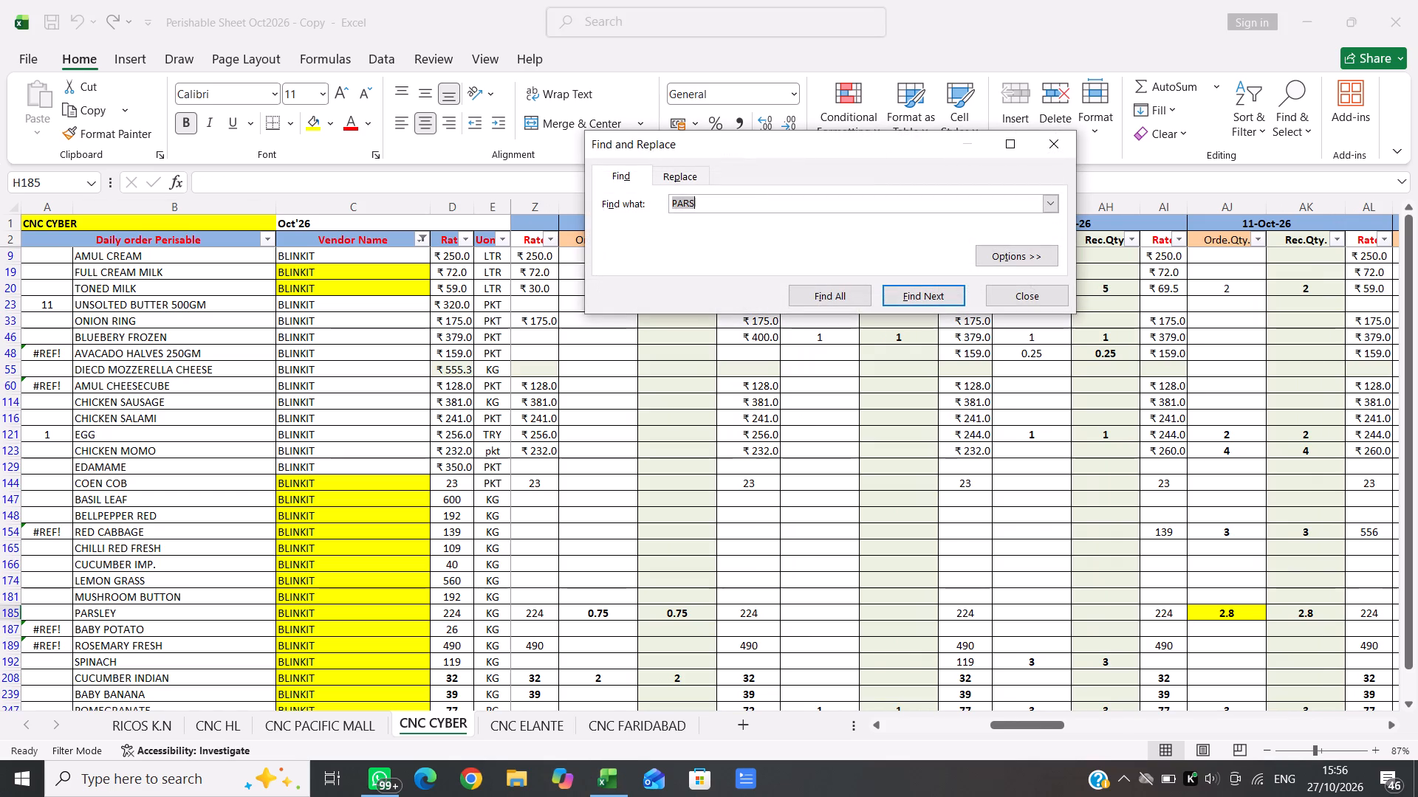
key("Return")
key("Return")
key("Return")
key("Return")
key("Return")
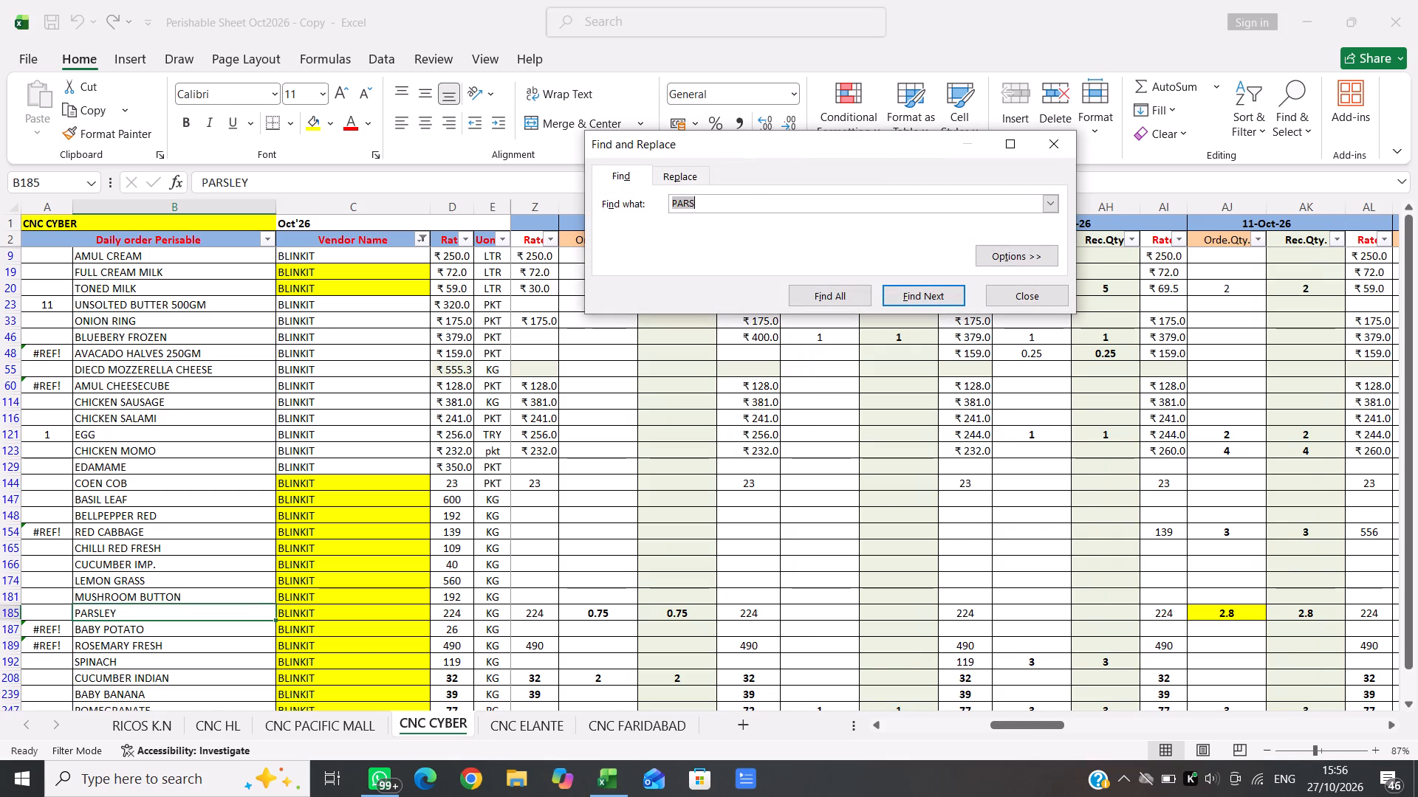
key("Return")
left_click(1044, 139)
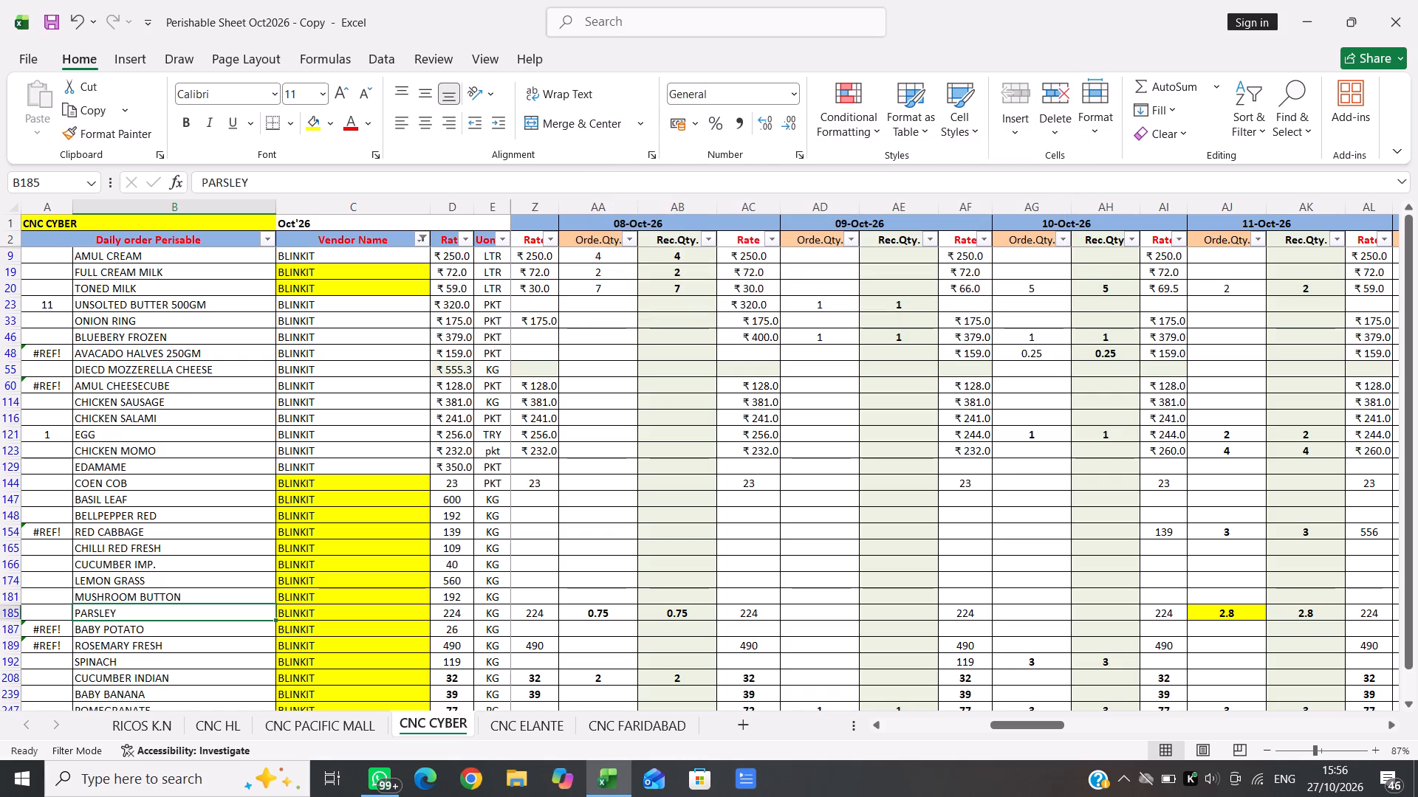
Check Parsley's rate in the column just before its 08-Oct-26 quantities.
left_click(594, 624)
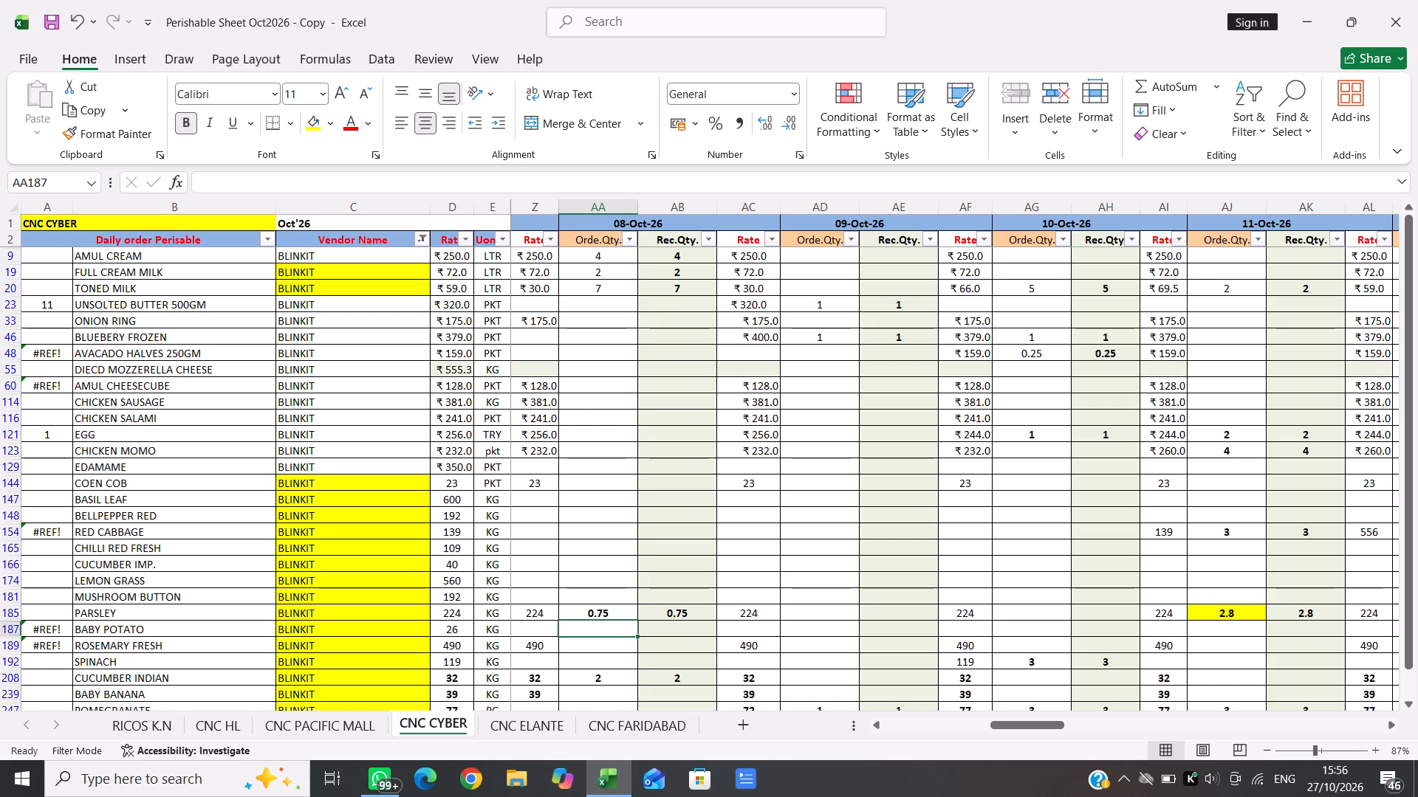
scroll(631, 622, "right", 2)
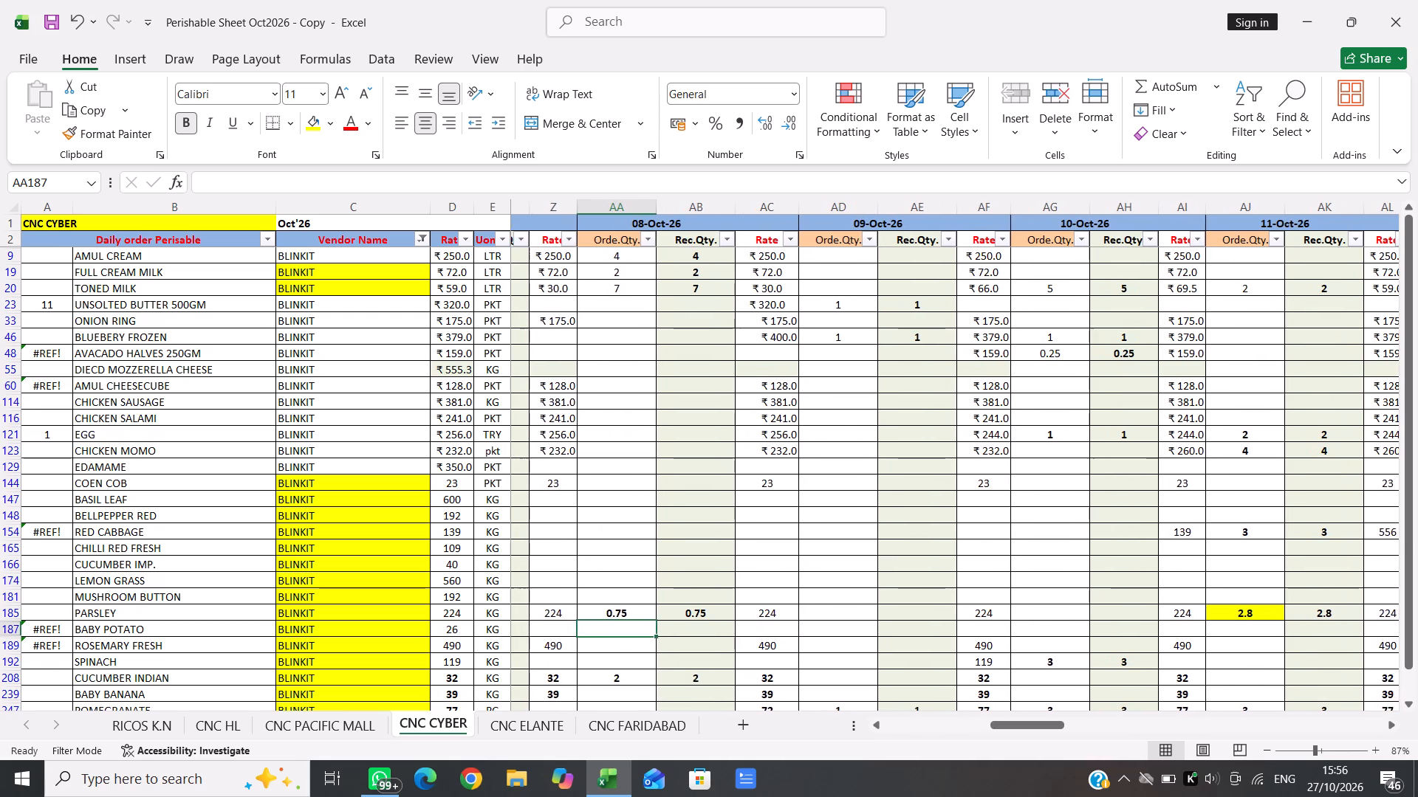
scroll(631, 622, "right", 1)
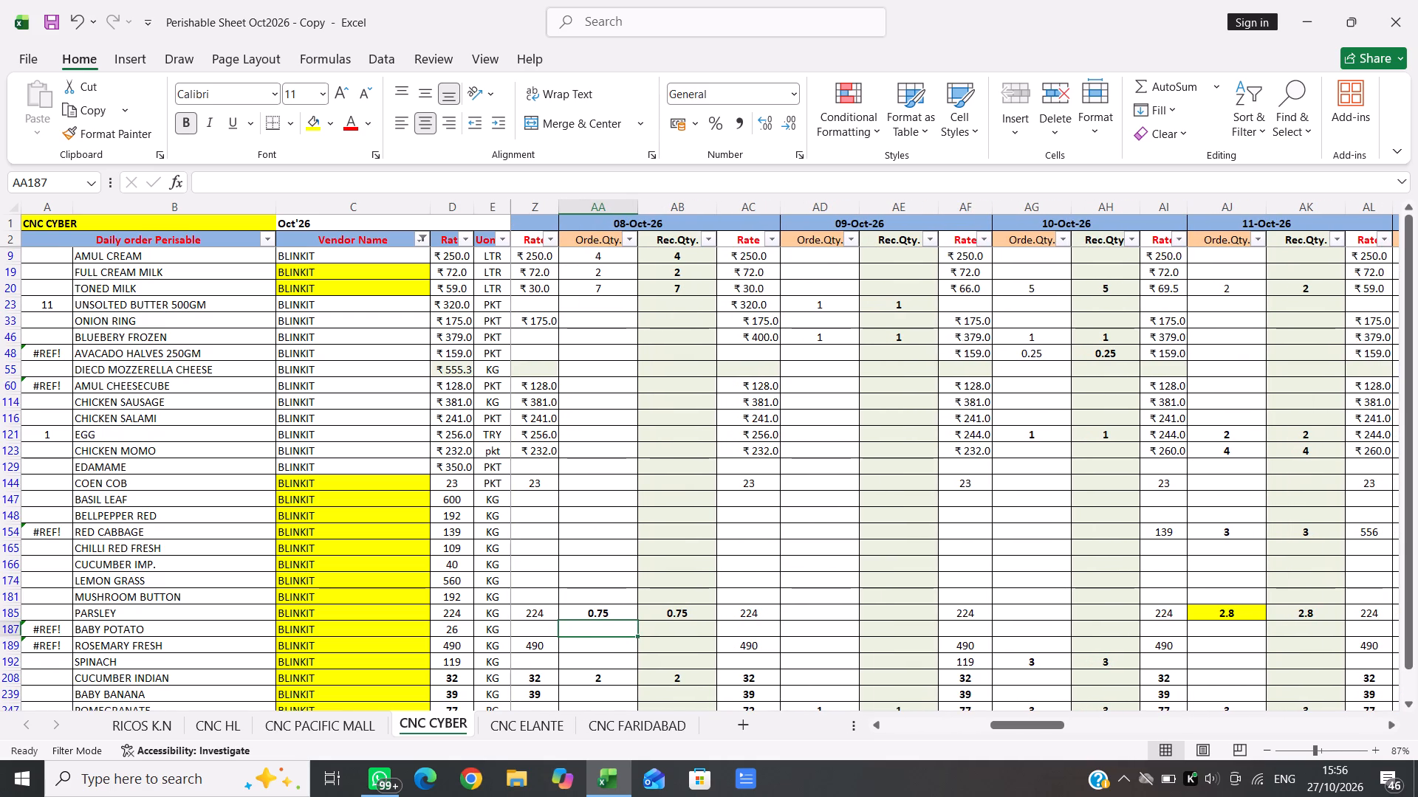
left_click(551, 608)
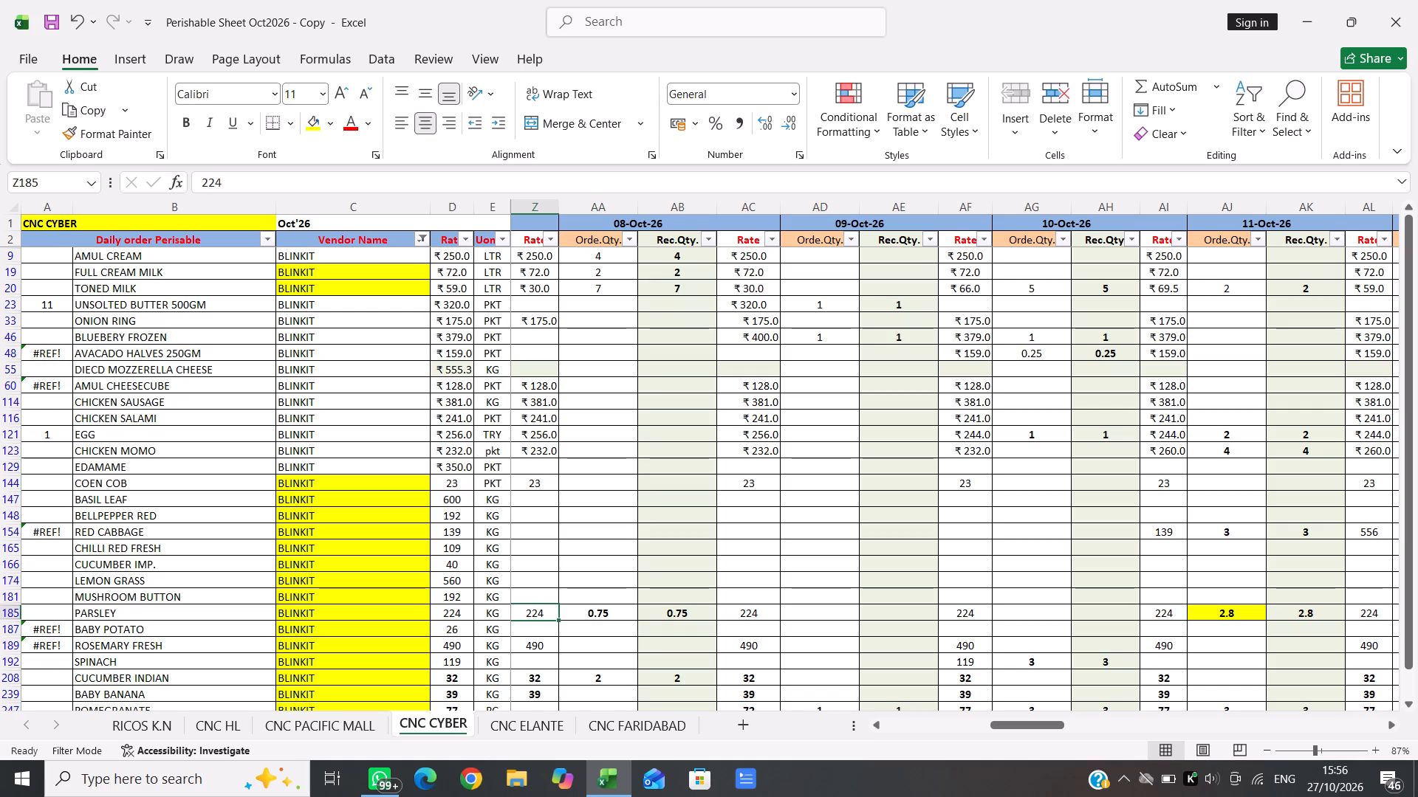
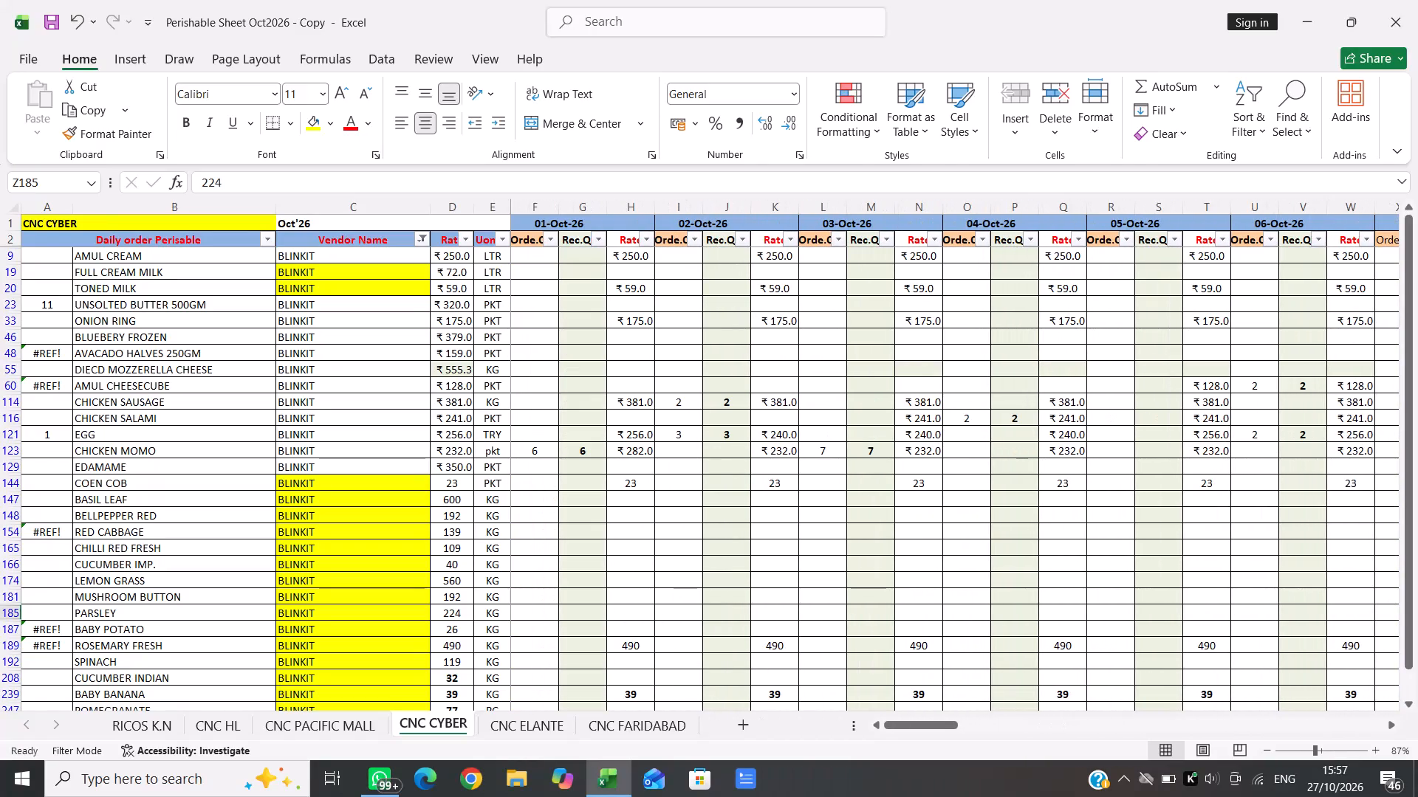
Look over the Blinkit item list and search the CNC CYBER sheet for PORK.
scroll(551, 608, "left", 6)
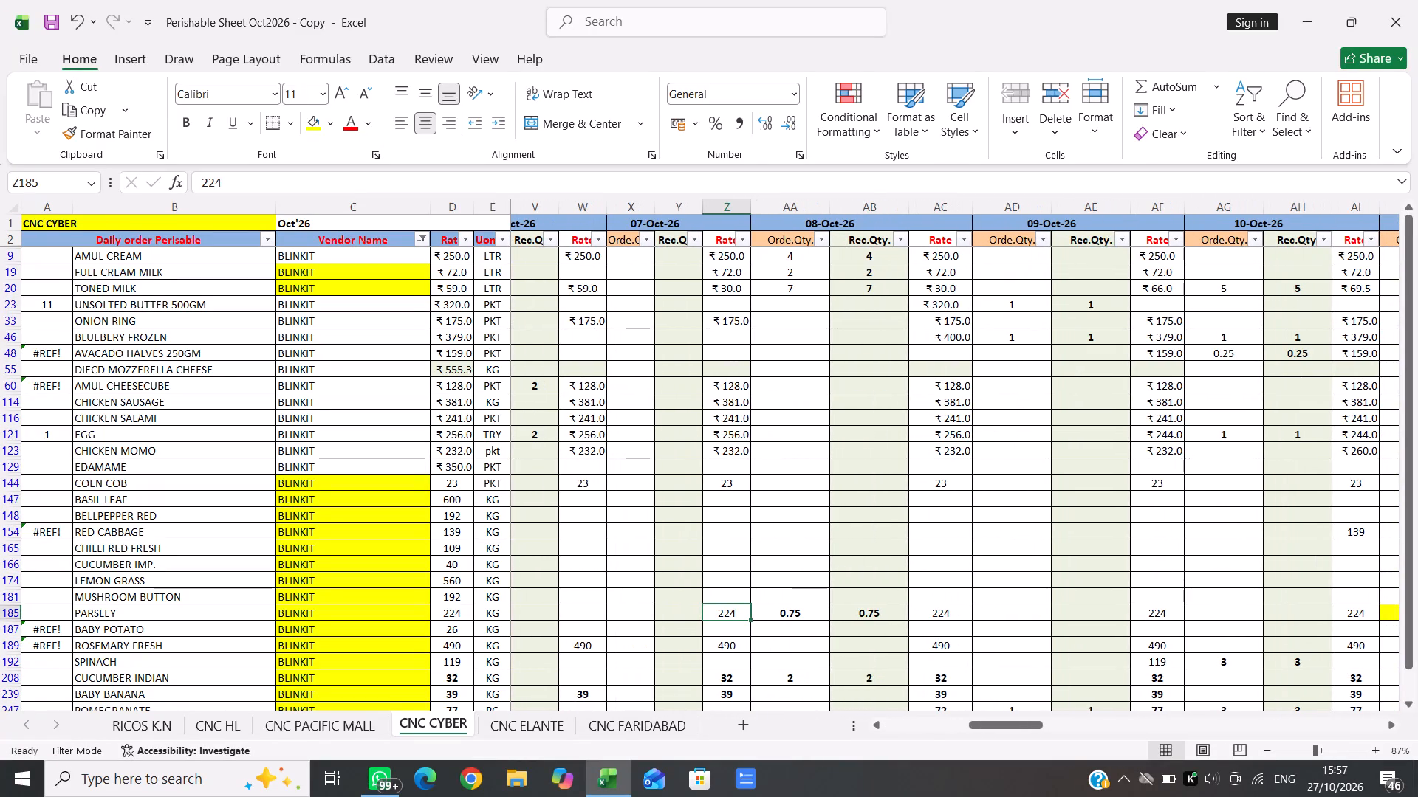
scroll(551, 608, "right", 1)
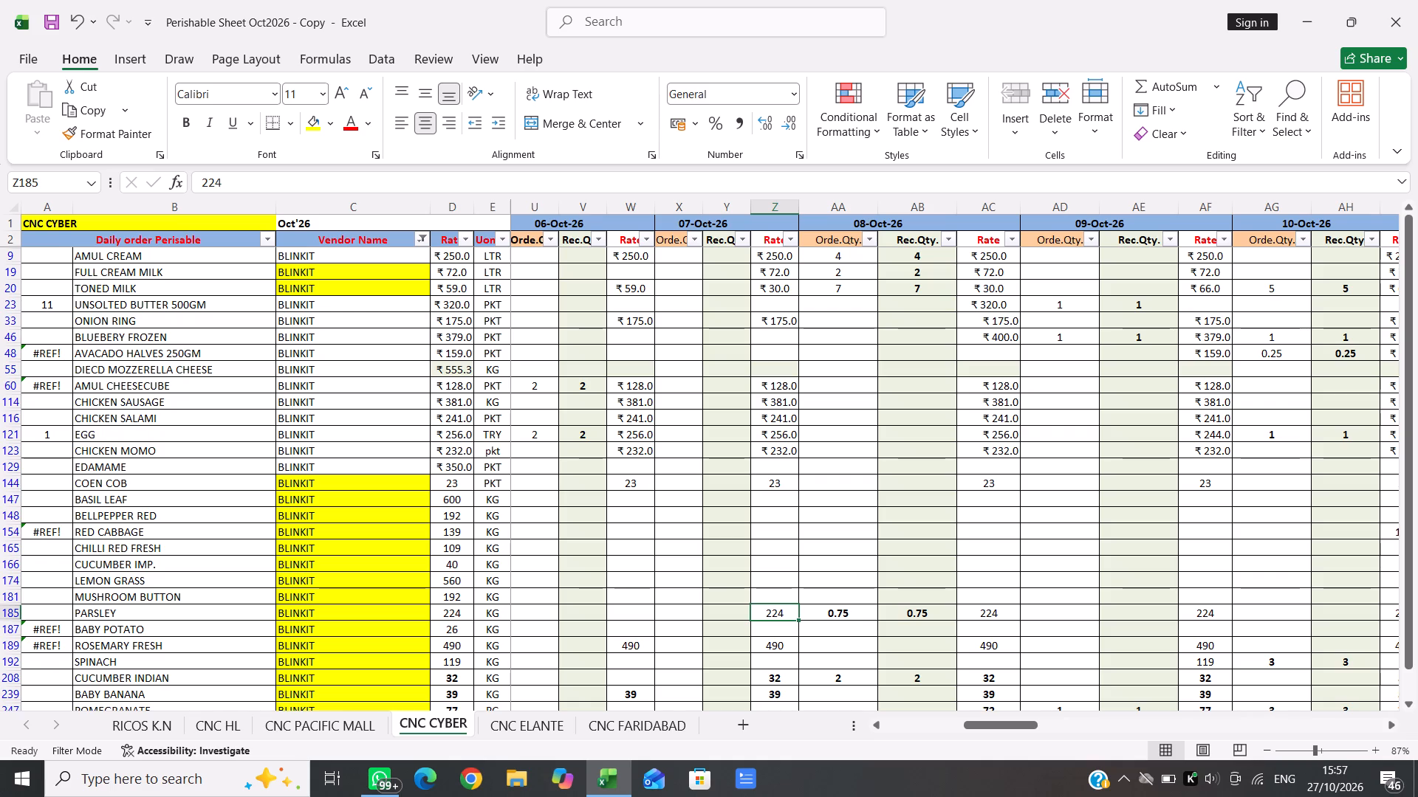
scroll(547, 455, "down", 1)
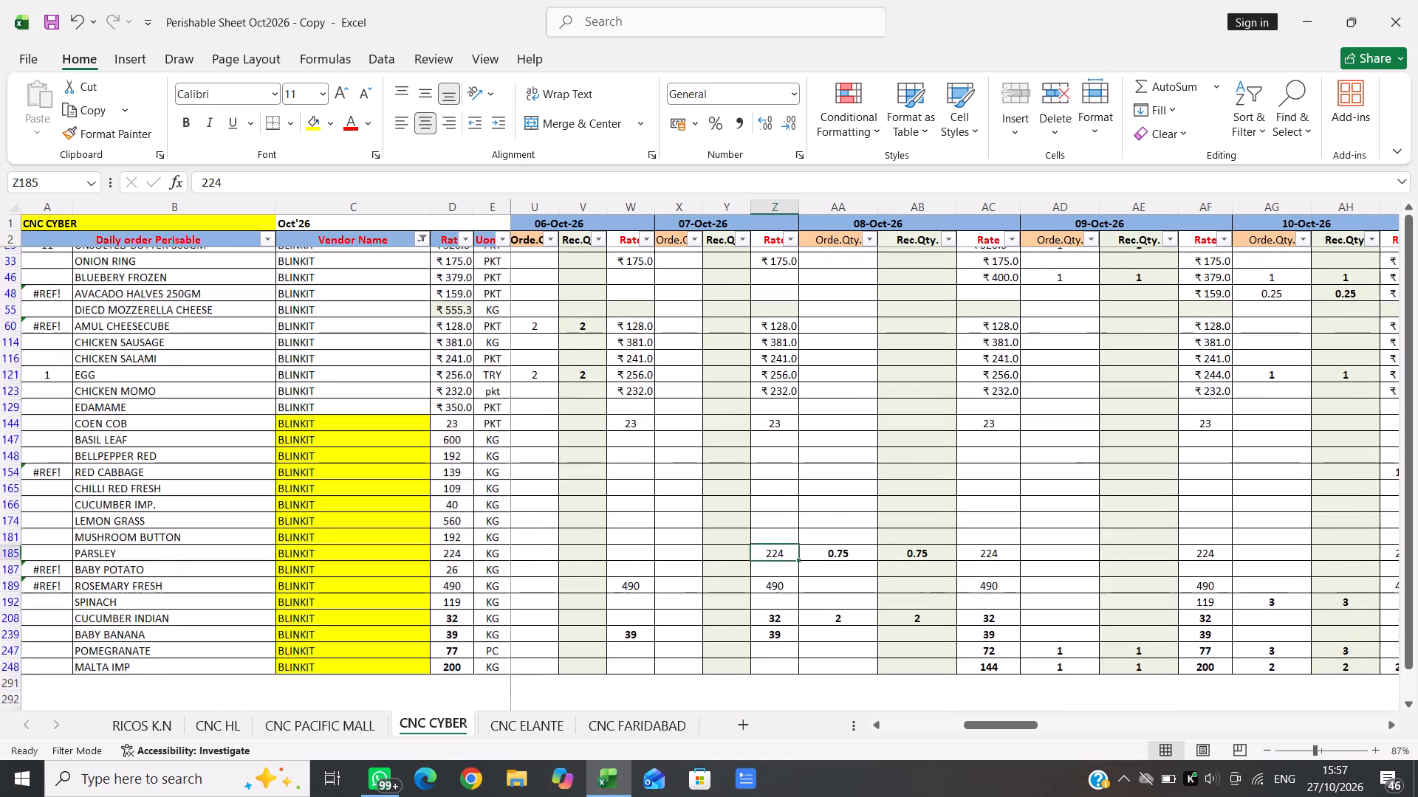
scroll(547, 455, "down", 1)
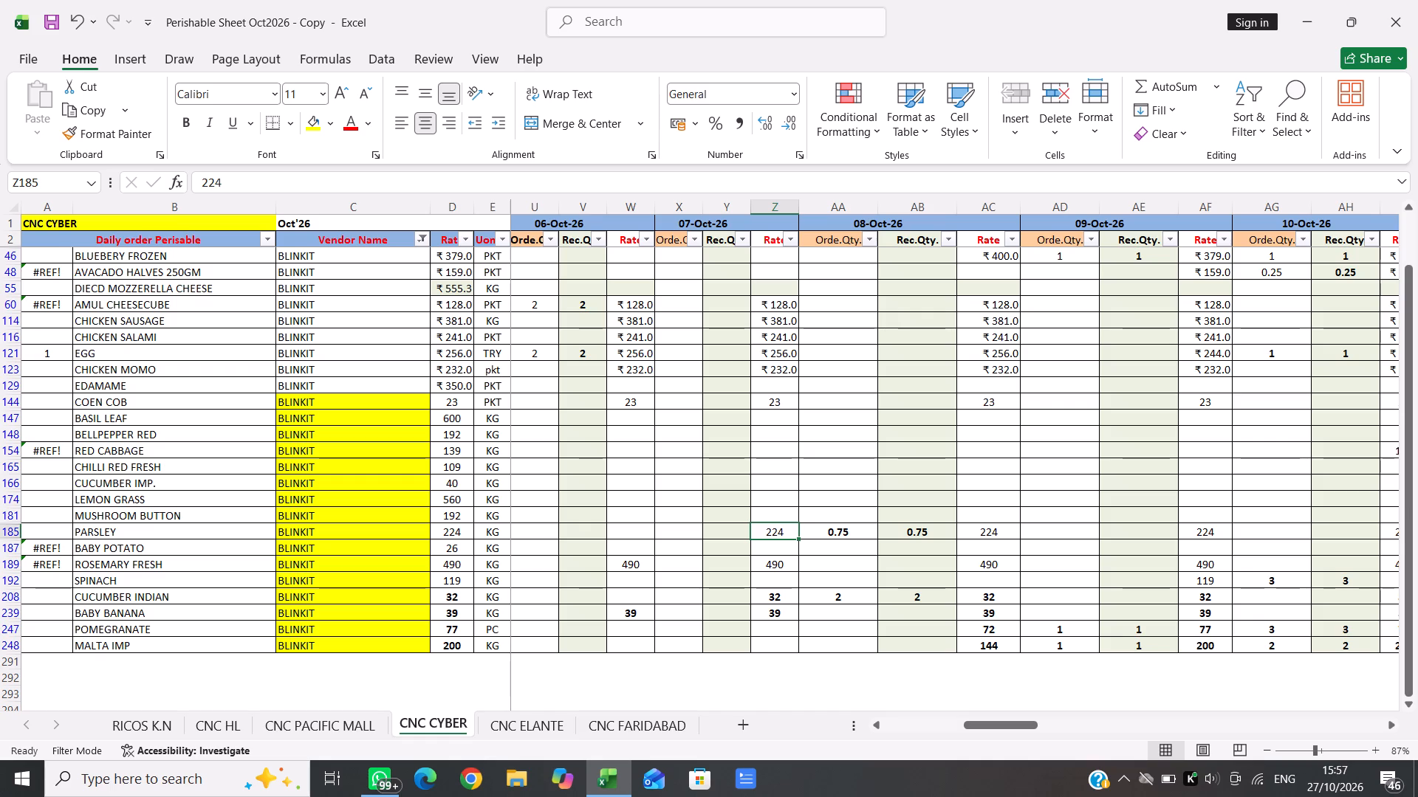
scroll(547, 455, "up", 3)
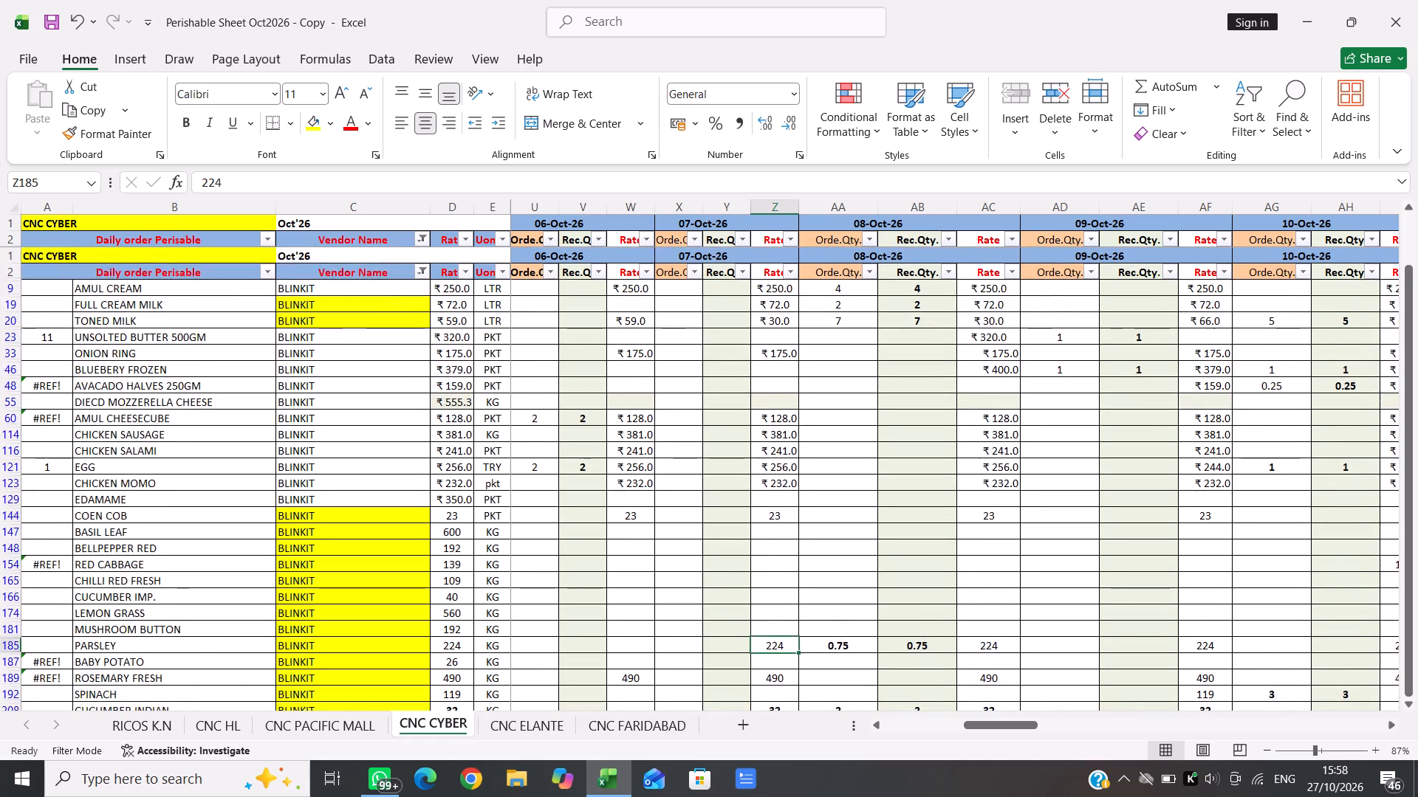
key("ctrl+f")
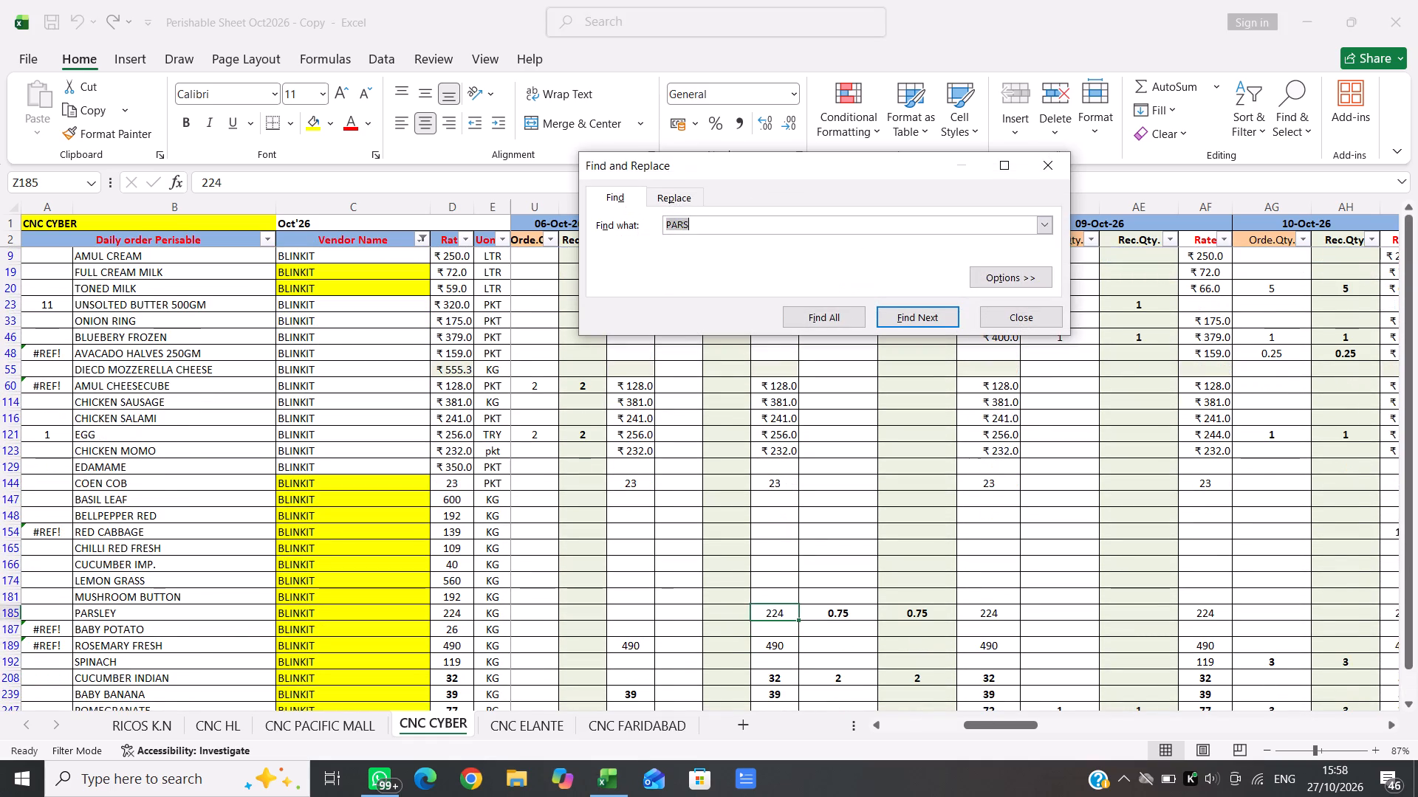
key("BackSpace")
key("BackSpace")
key("BackSpace")
type("PORK")
key("Return")
key("Return")
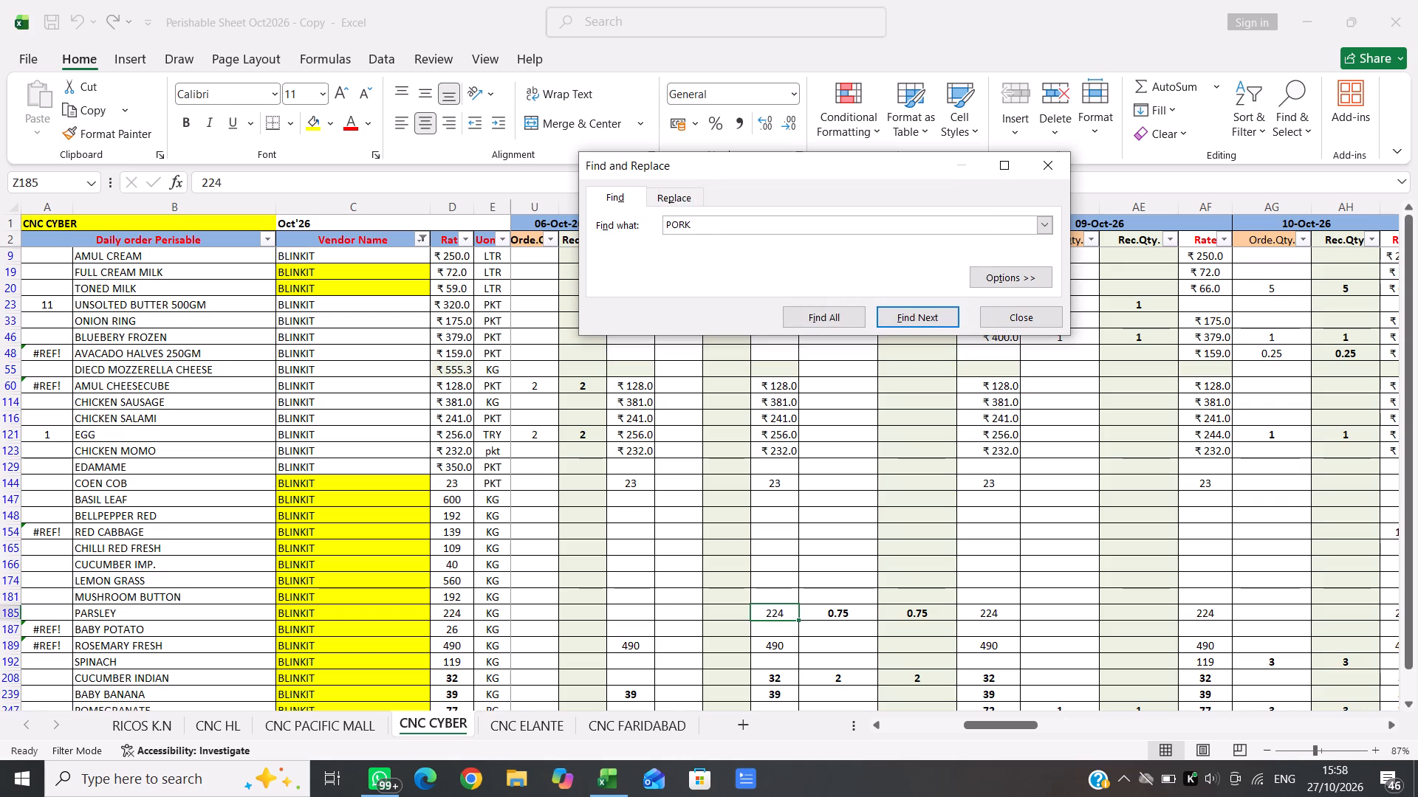
left_click(1050, 166)
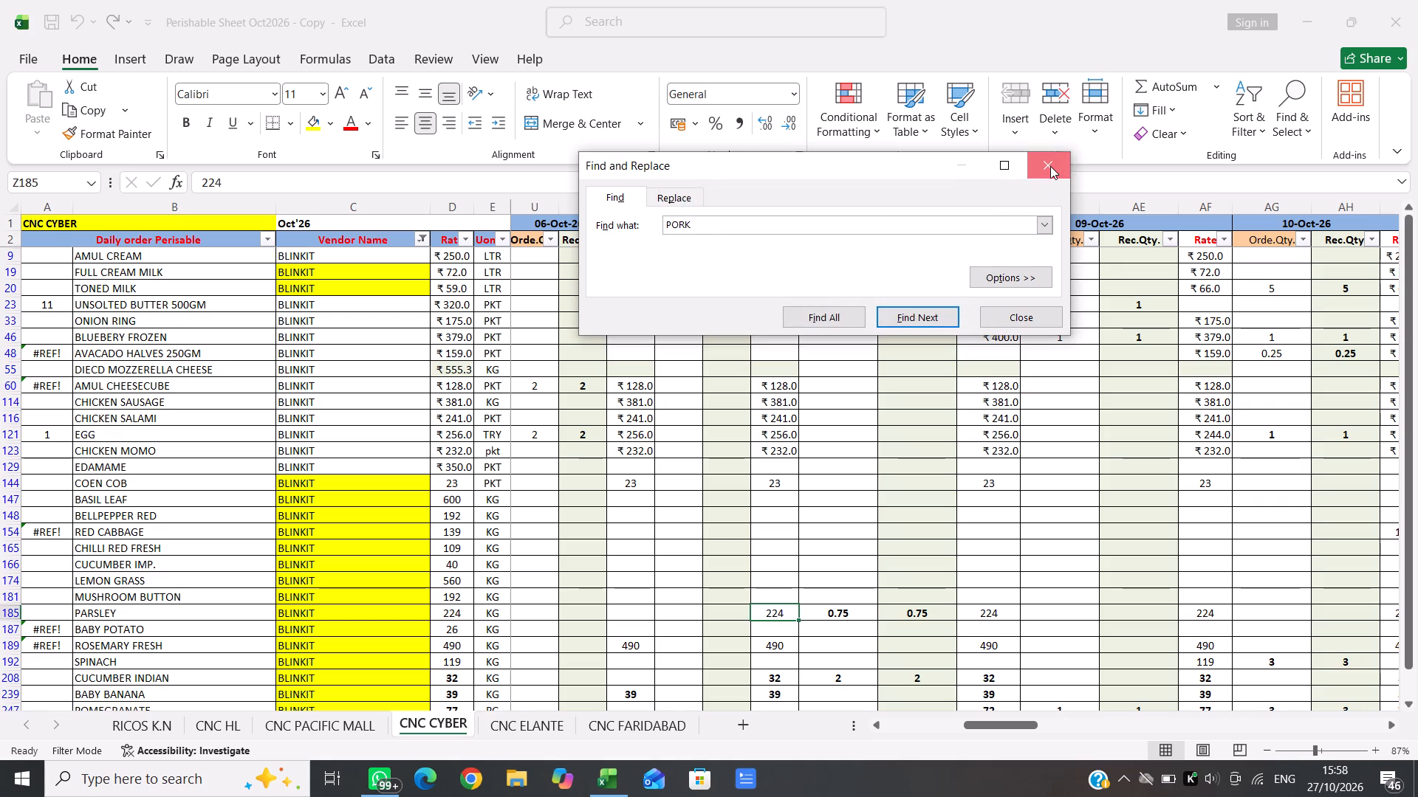
Insert a new row between EGG and CHICKEN MOMO and enter PORK PEPPERONI as its item name.
scroll(568, 680, "up", 1)
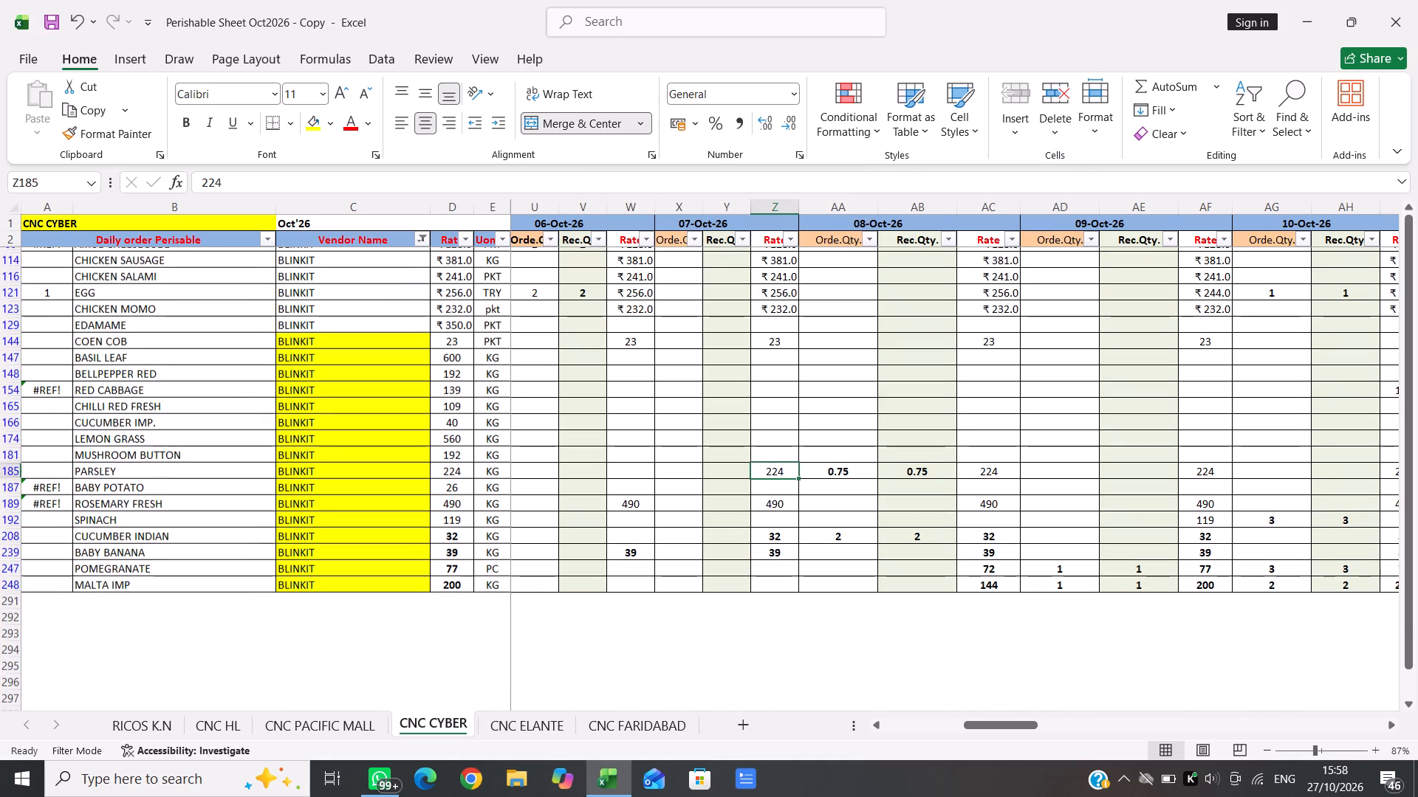
scroll(568, 680, "up", 1)
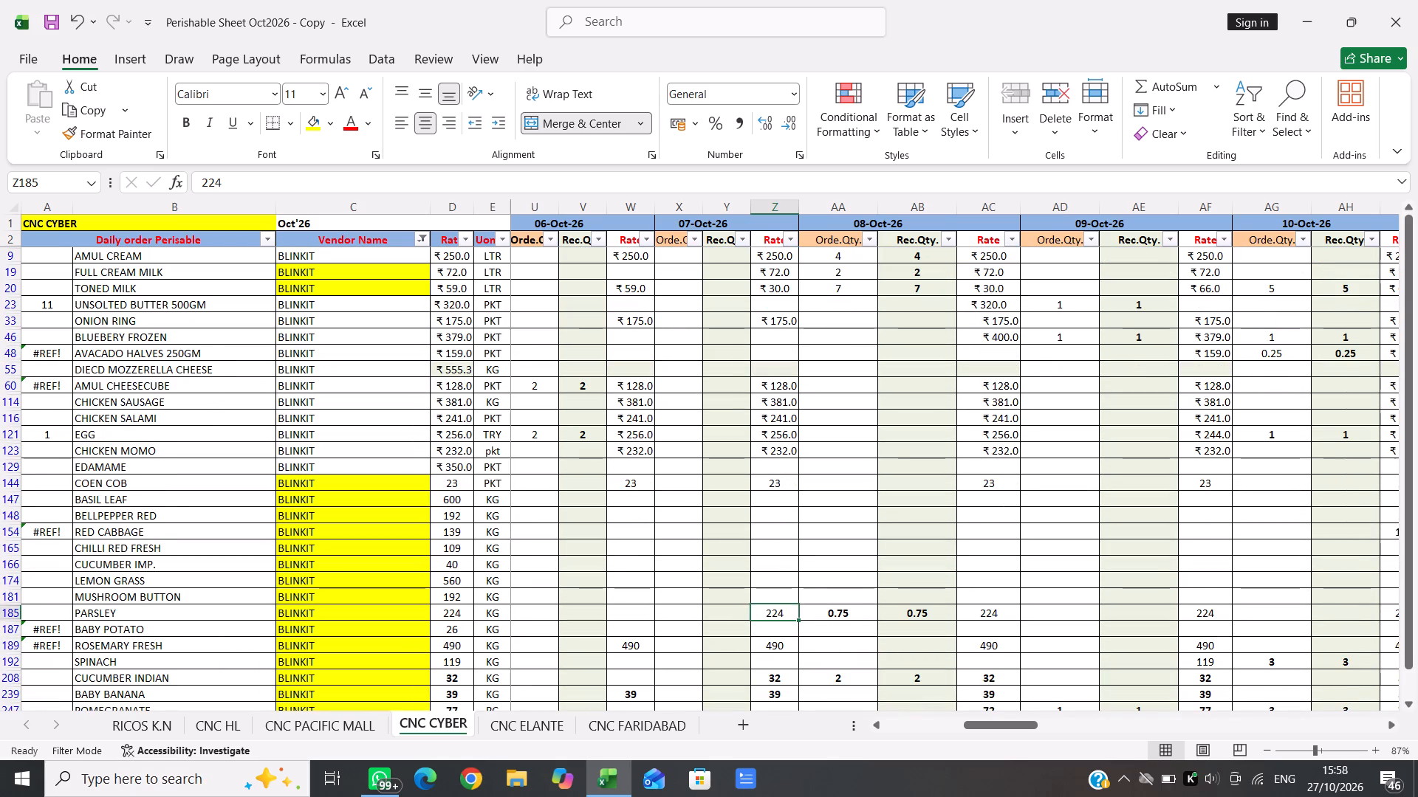
scroll(321, 598, "down", 2)
scroll(321, 598, "up", 1)
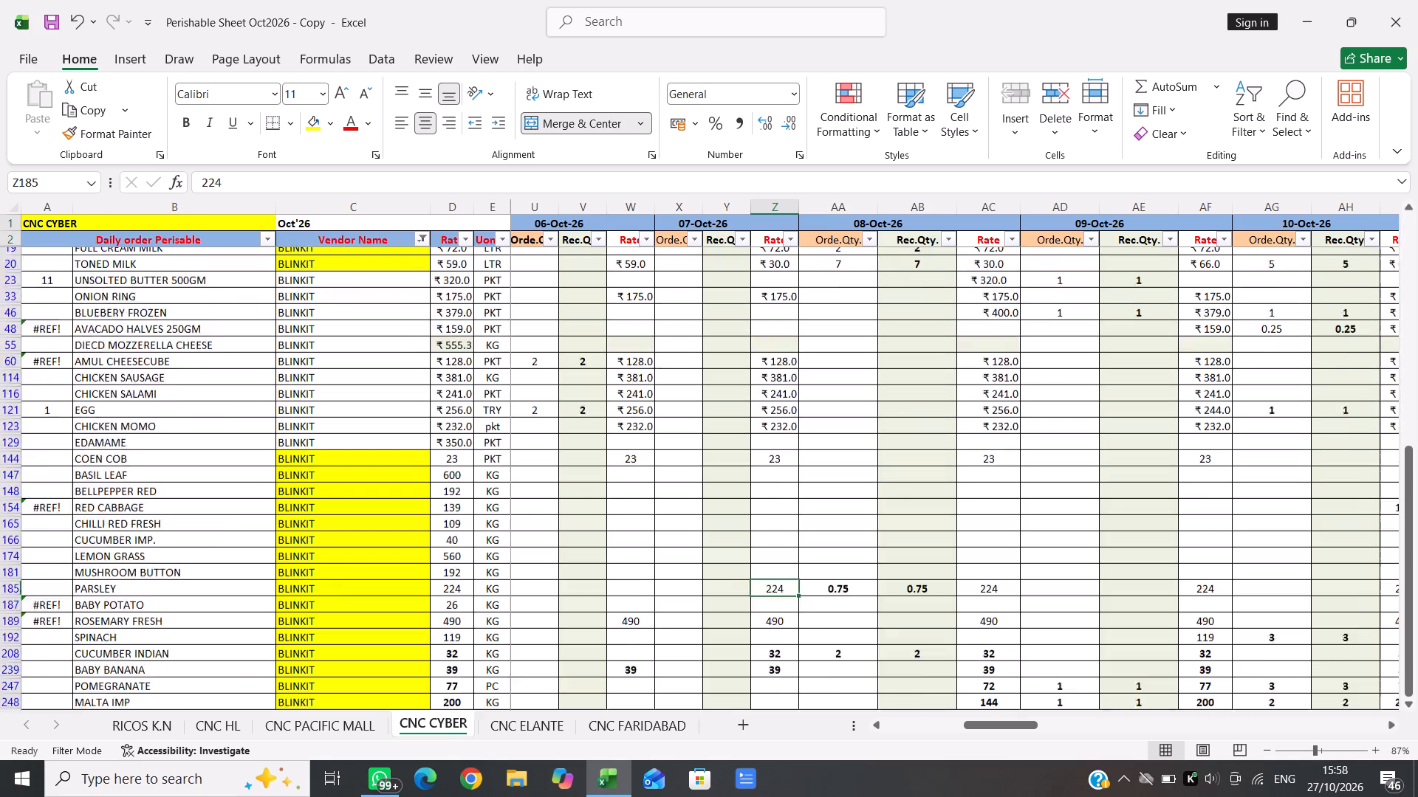
scroll(321, 598, "up", 2)
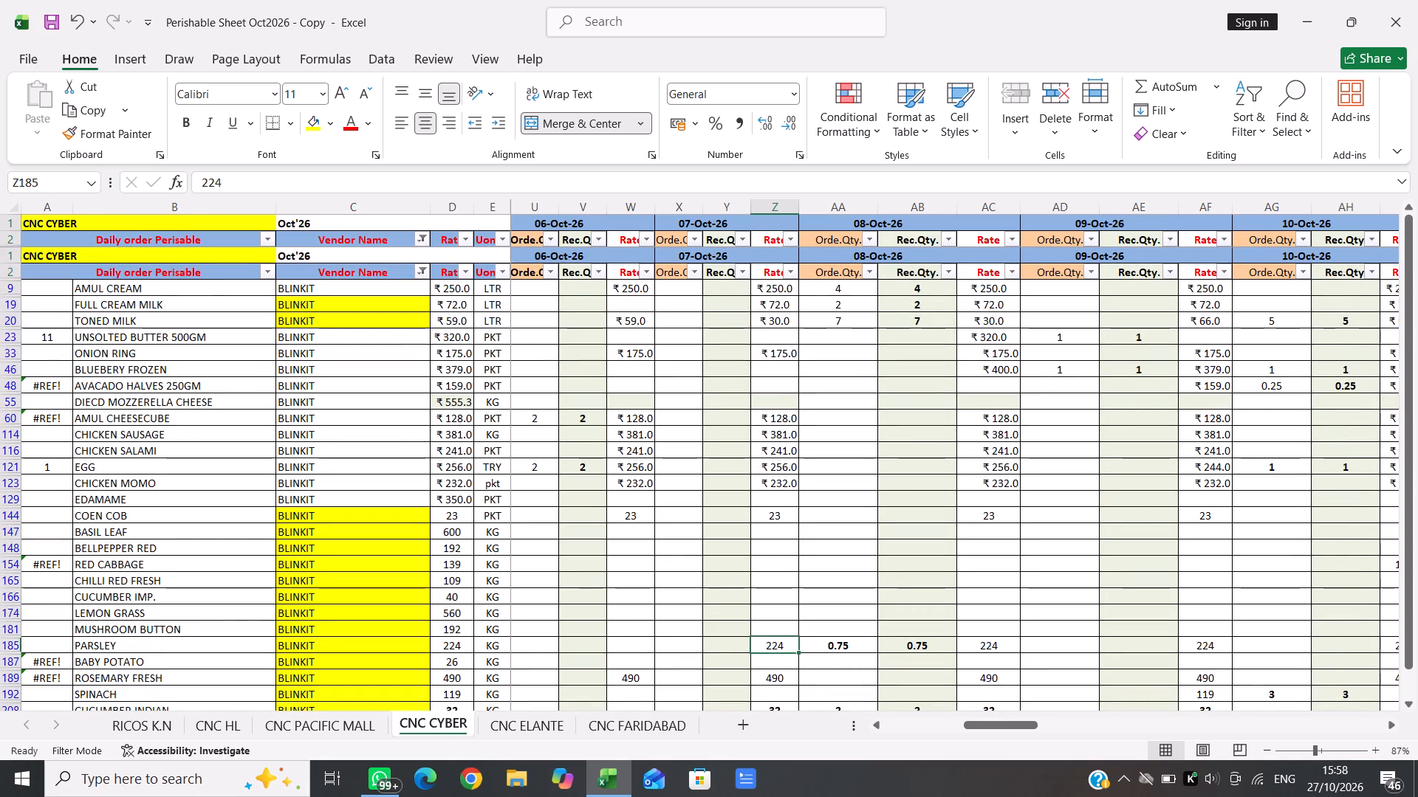
left_click(48, 452)
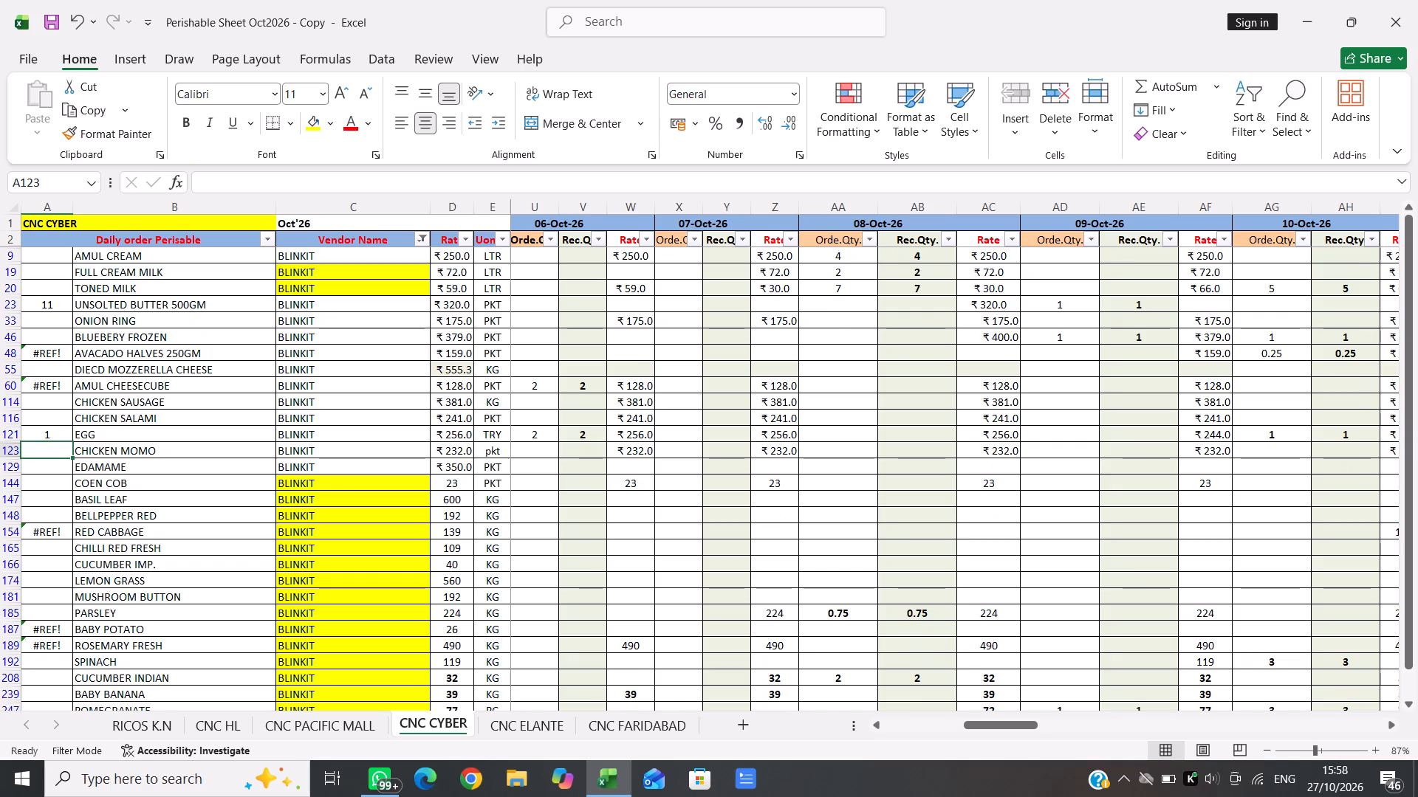
key("shift+space")
key("ctrl+shift+equal")
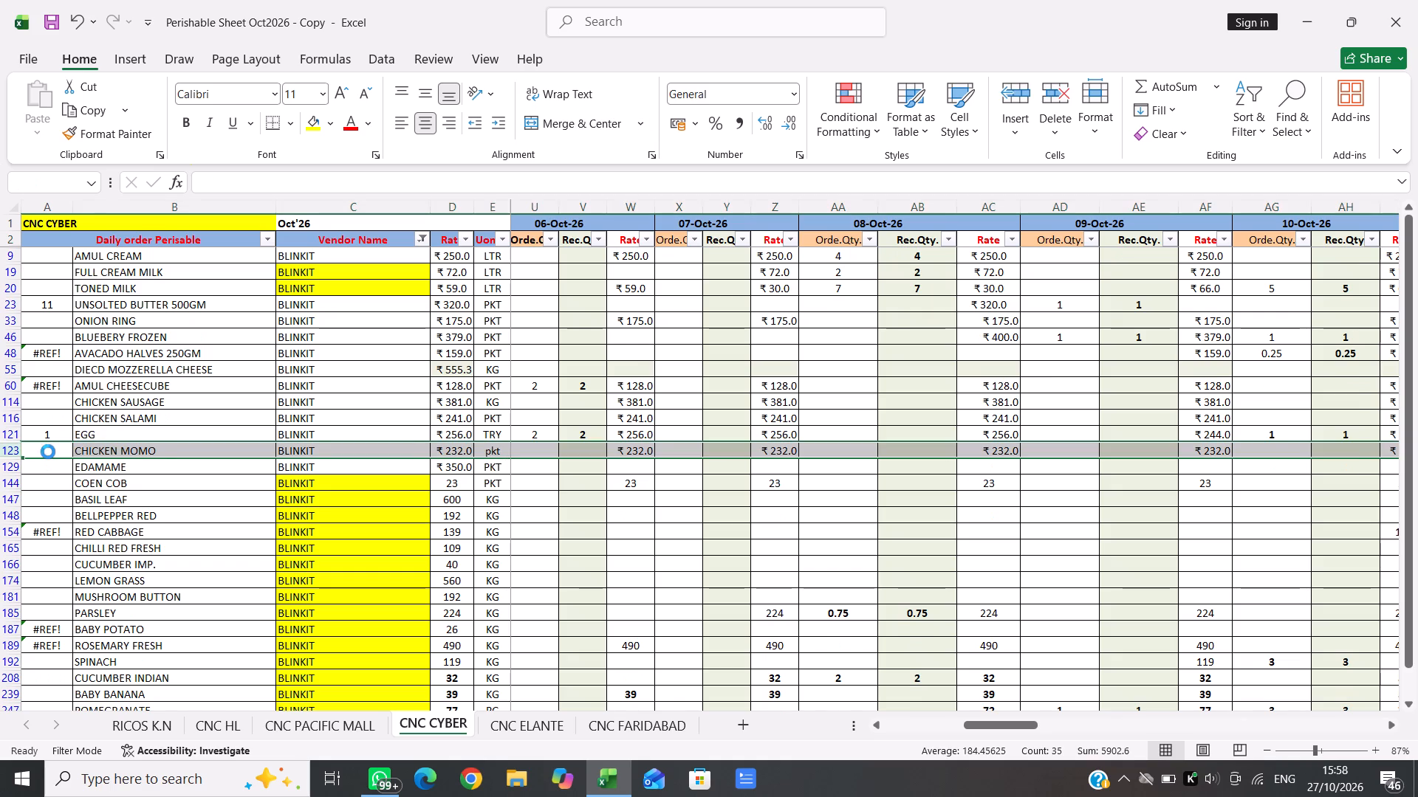
left_click(87, 452)
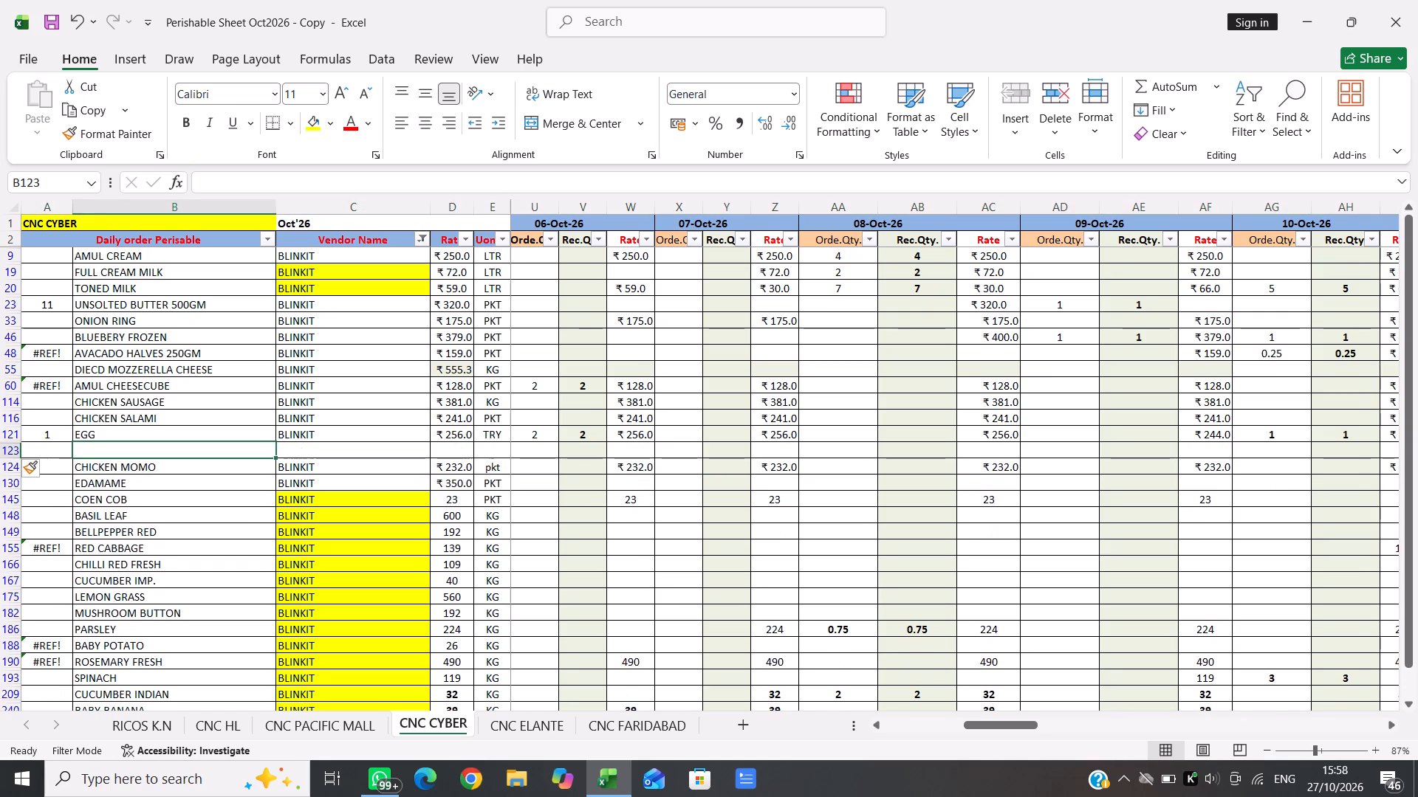
type("PORK")
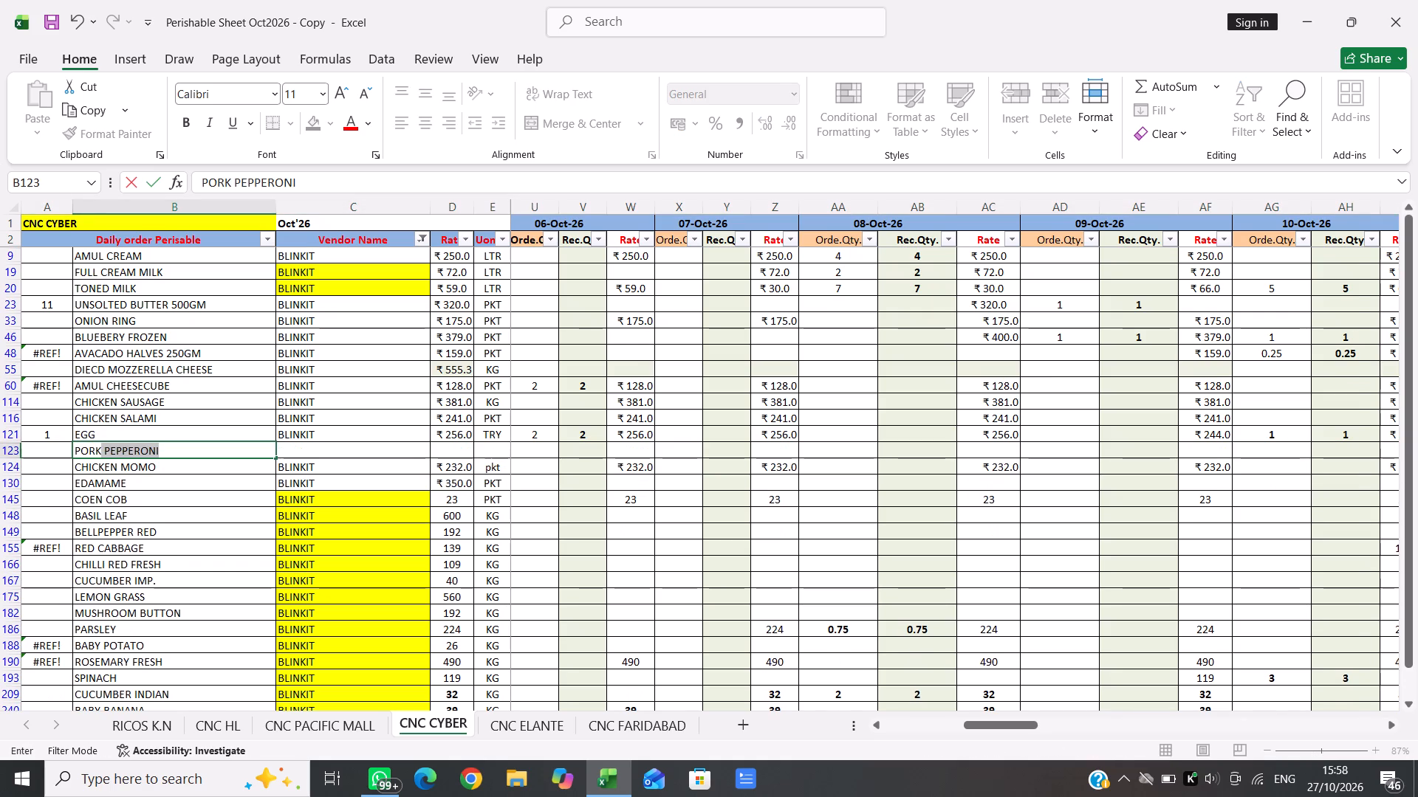
key("Right")
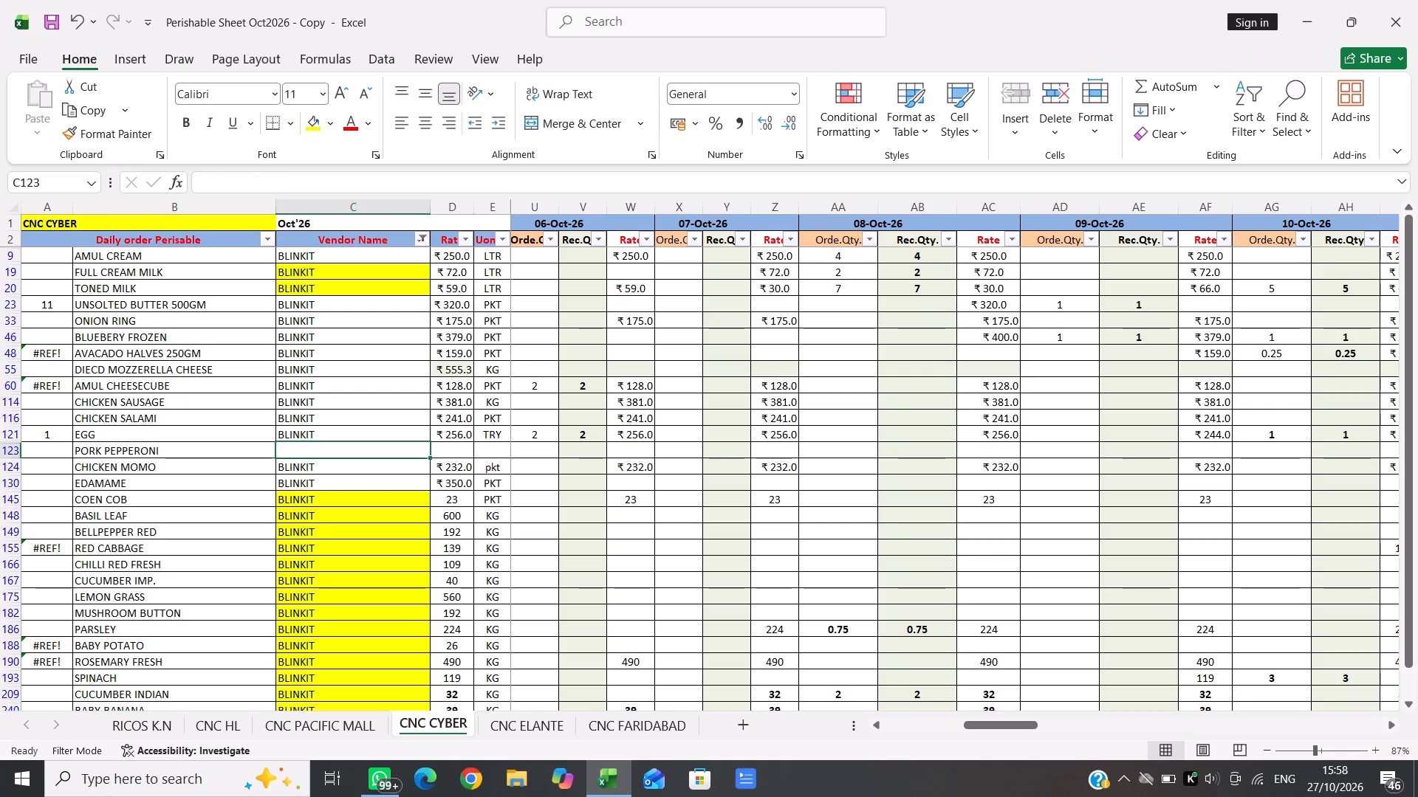
Copy the vendor name BLINKIT from the EGG row into the PORK PEPPERONI row.
left_click(87, 452)
key("Up")
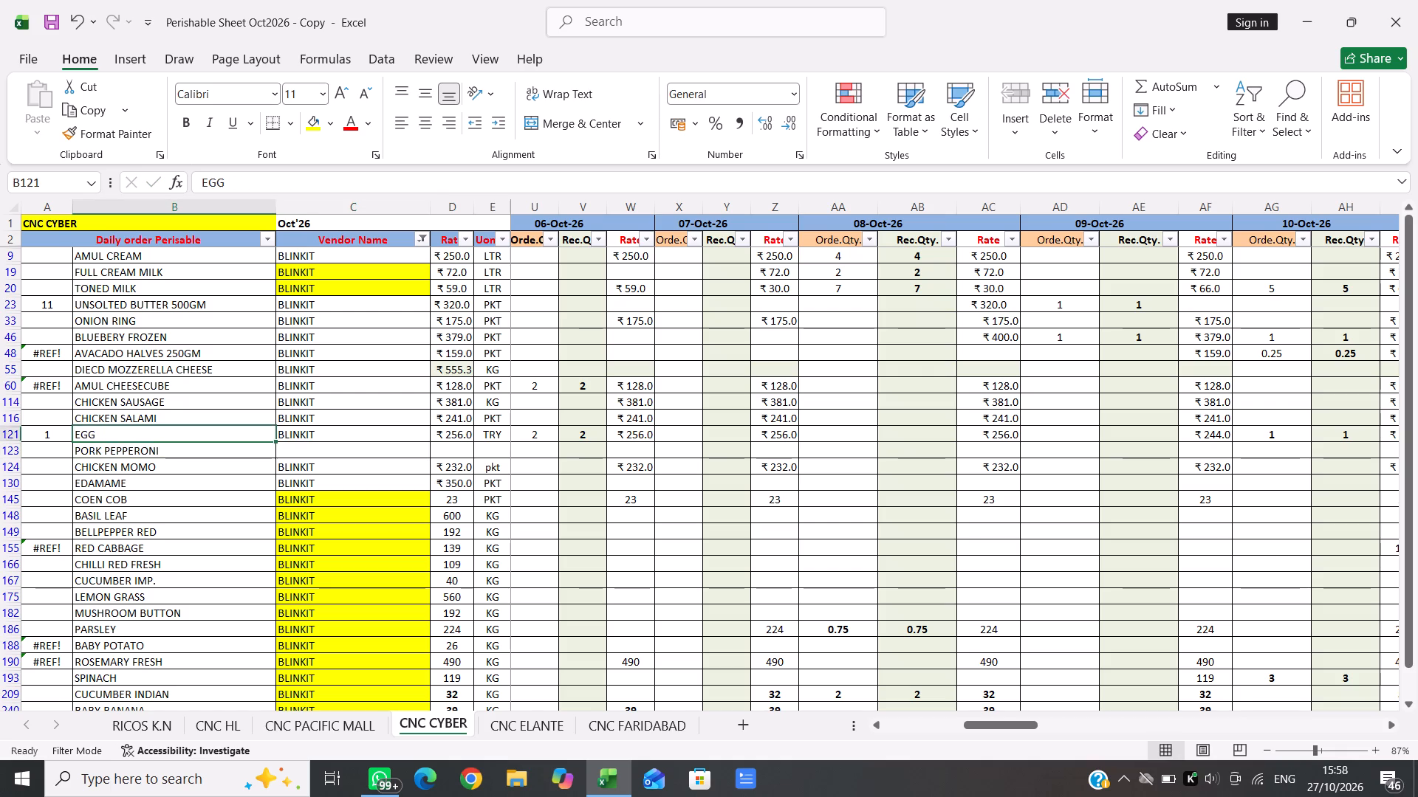
key("Right")
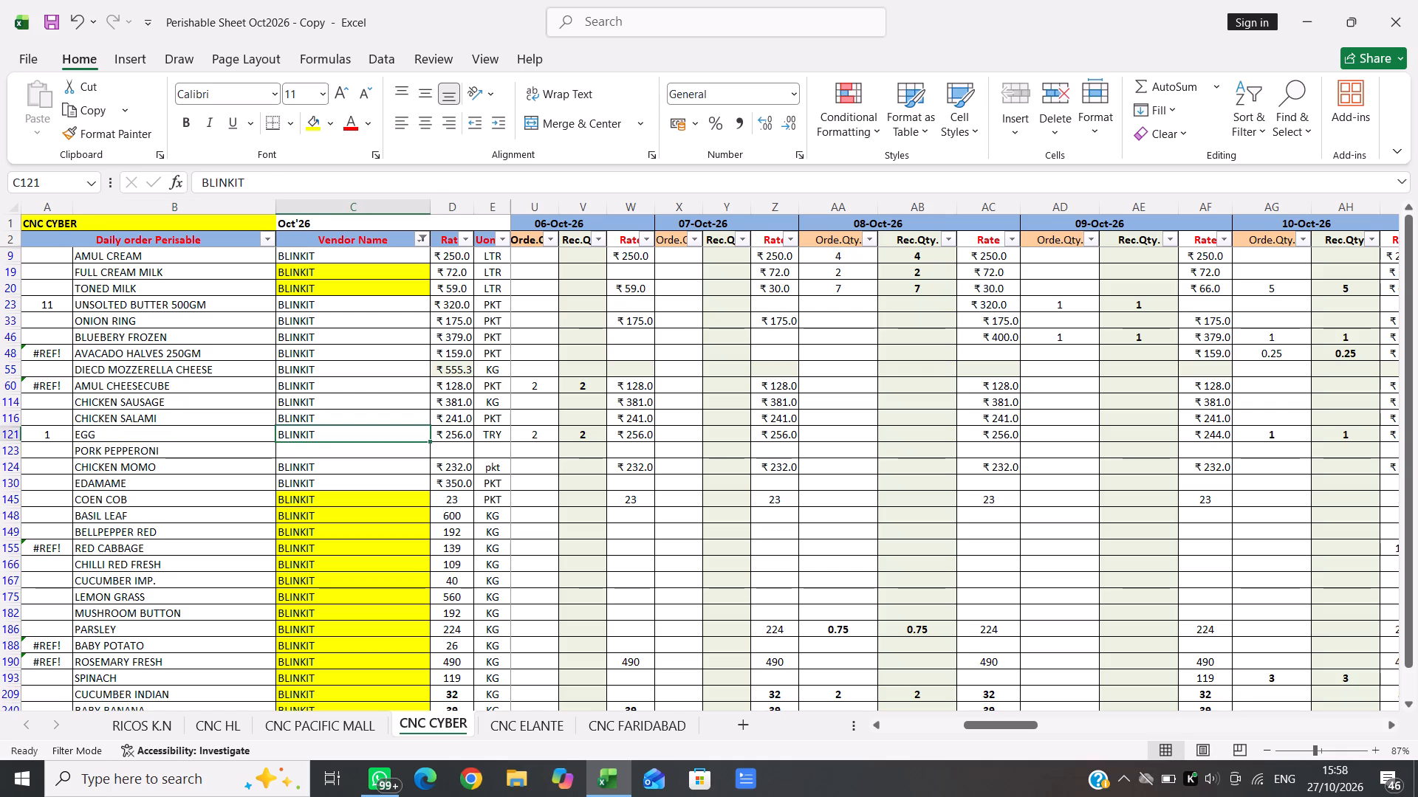
key("ctrl+c")
key("Down")
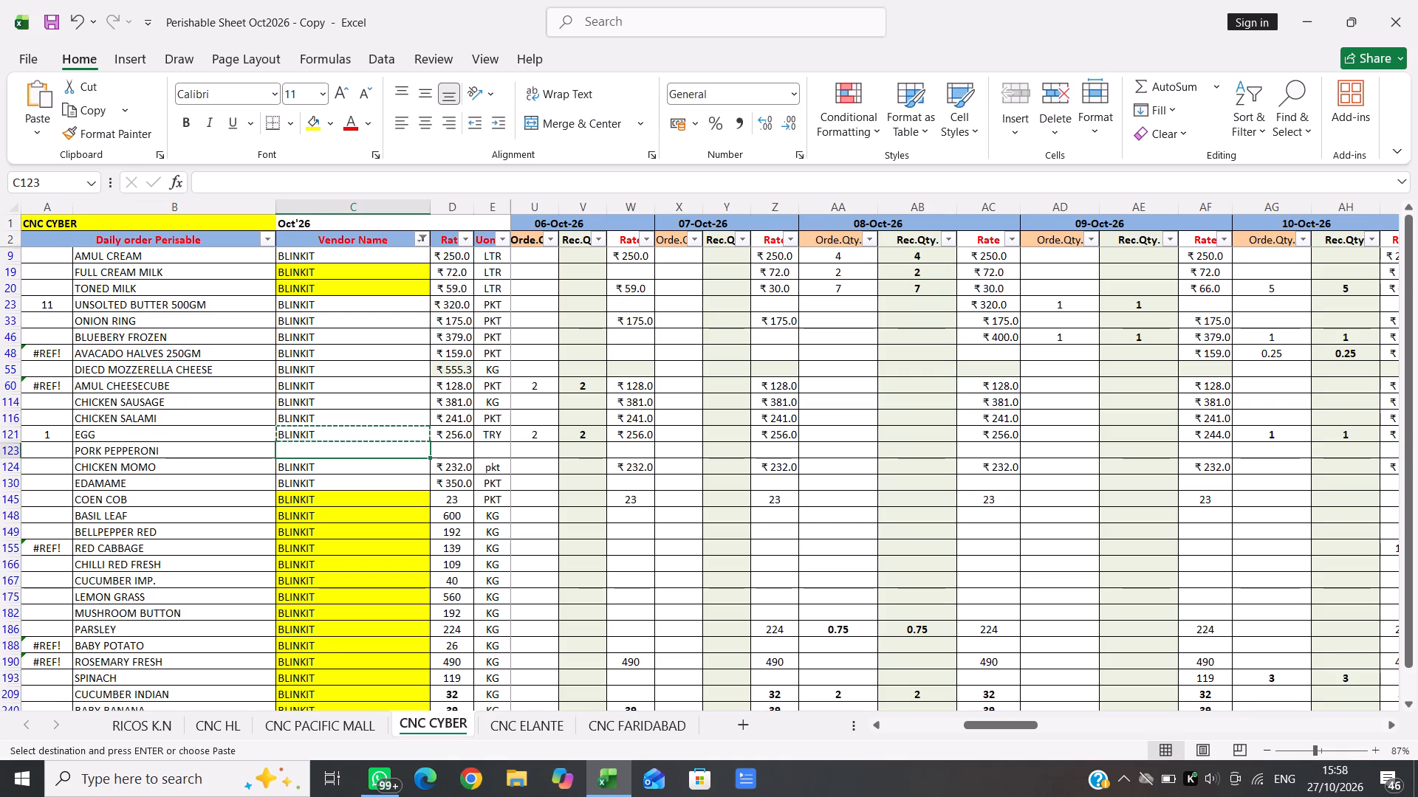
key("Return")
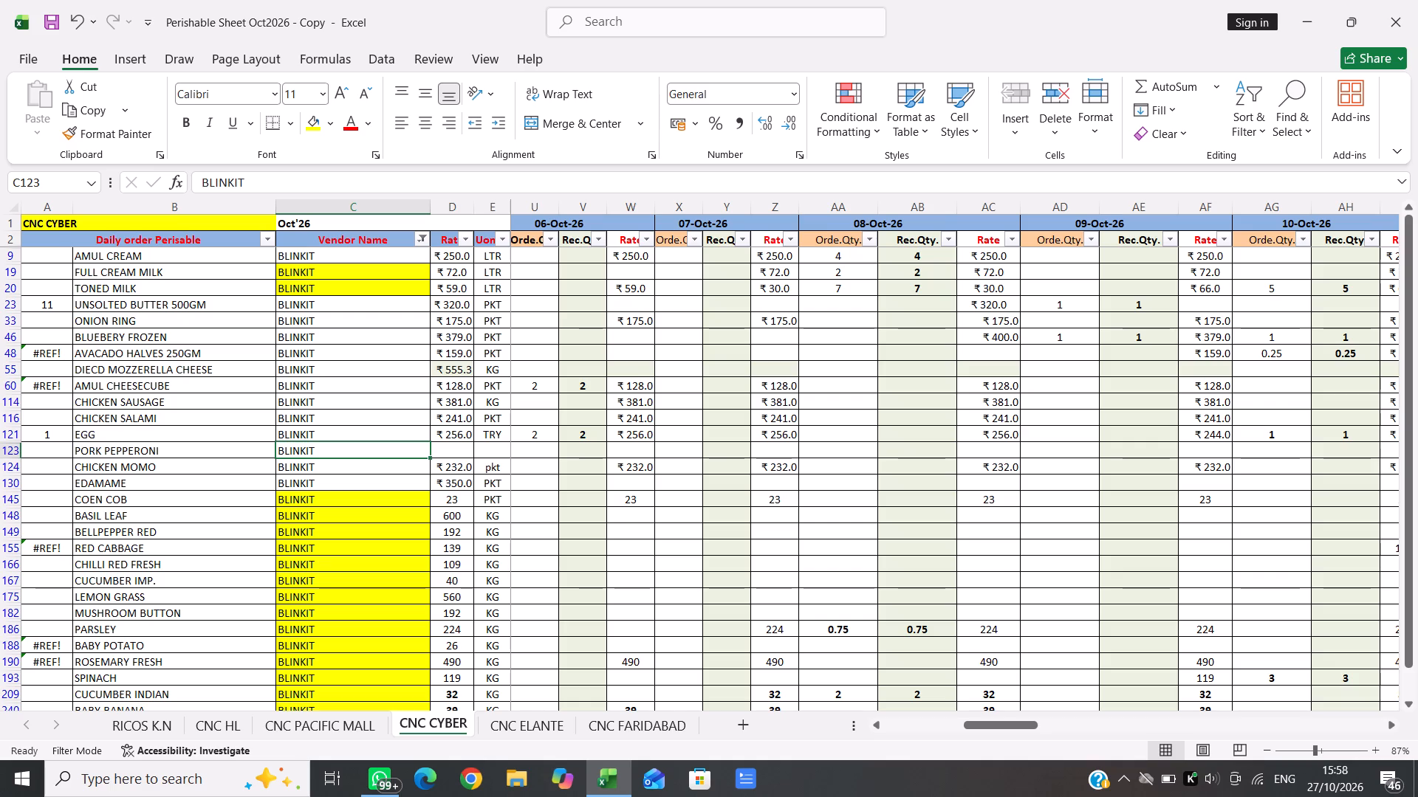
Set the main rate of PORK PEPPERONI, beside its vendor name, to 482.
left_click(459, 451)
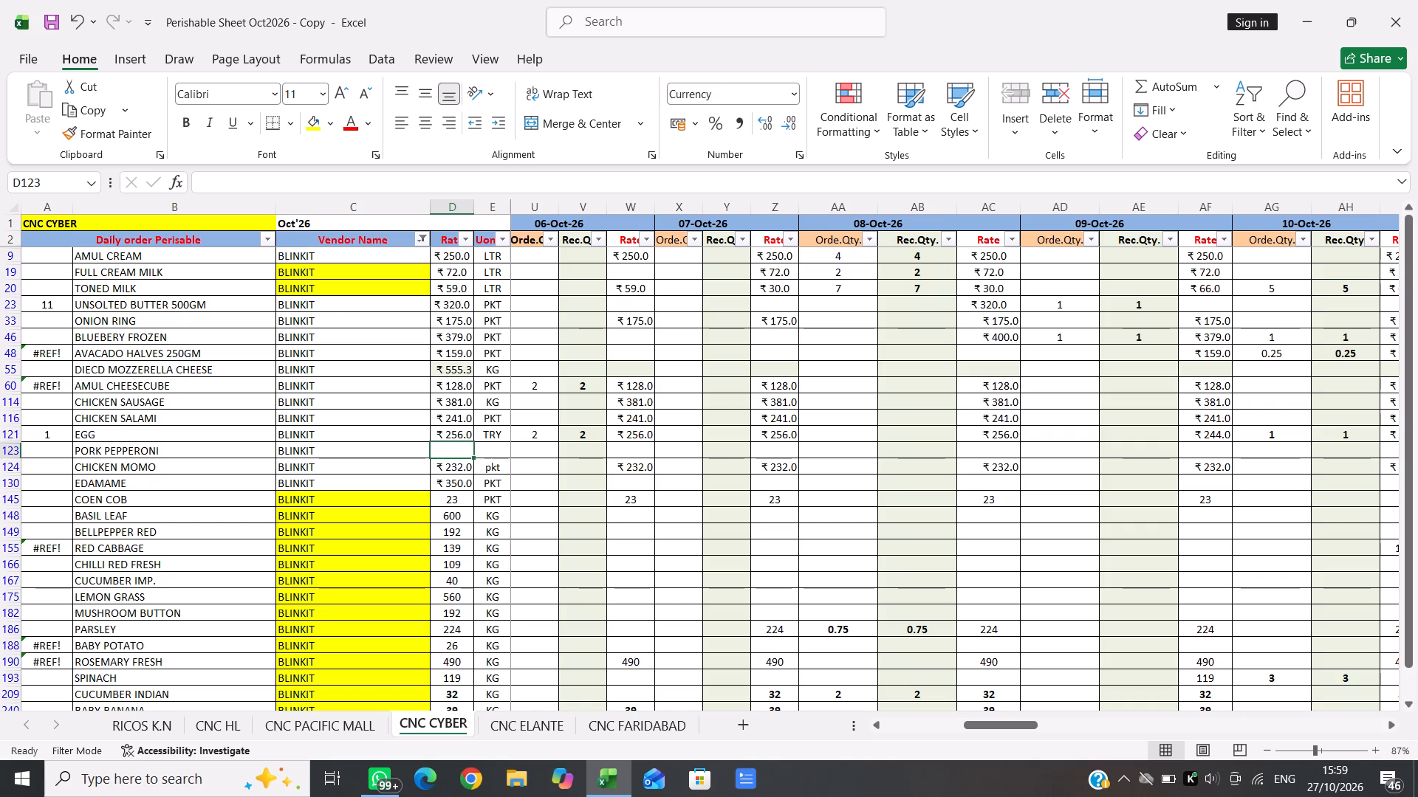
type("482")
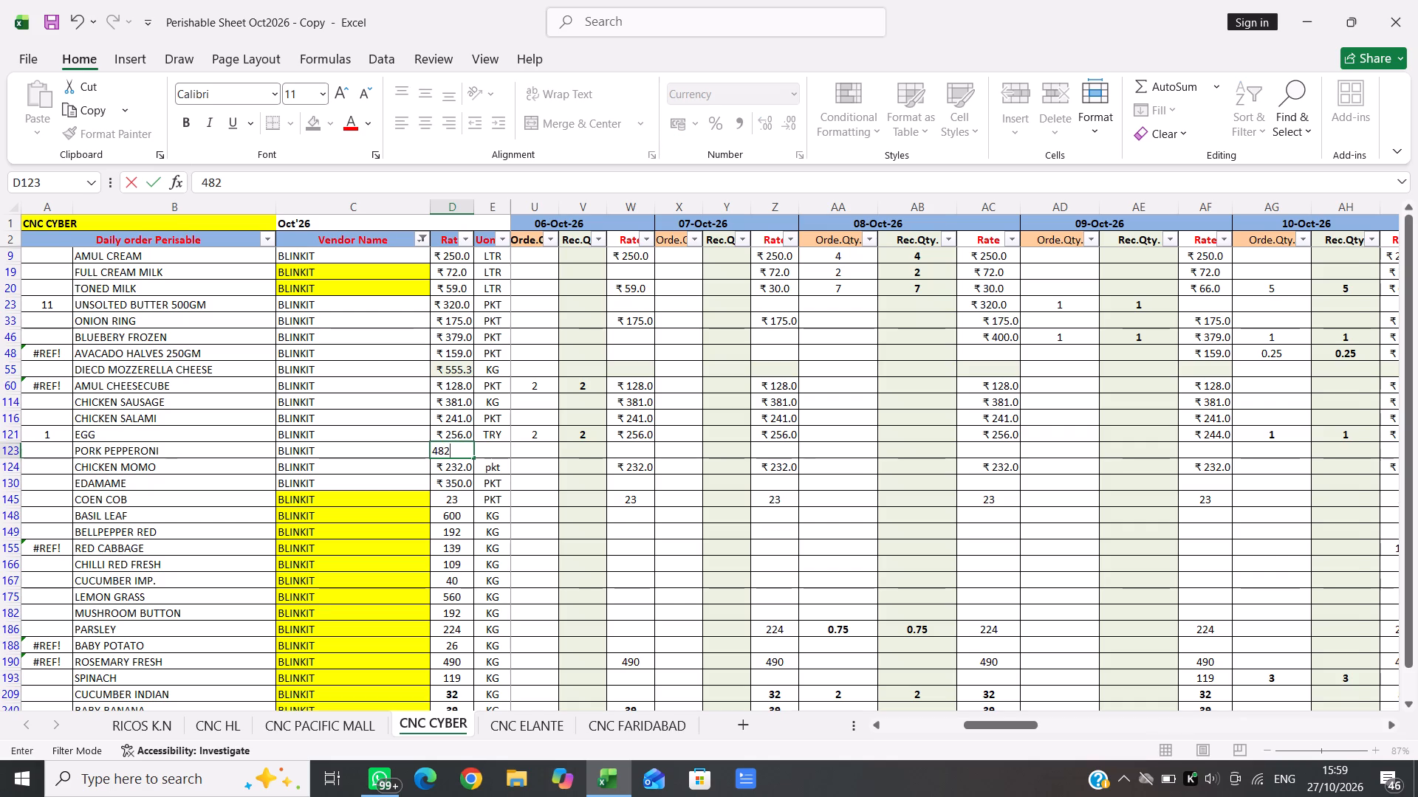
left_click(535, 449)
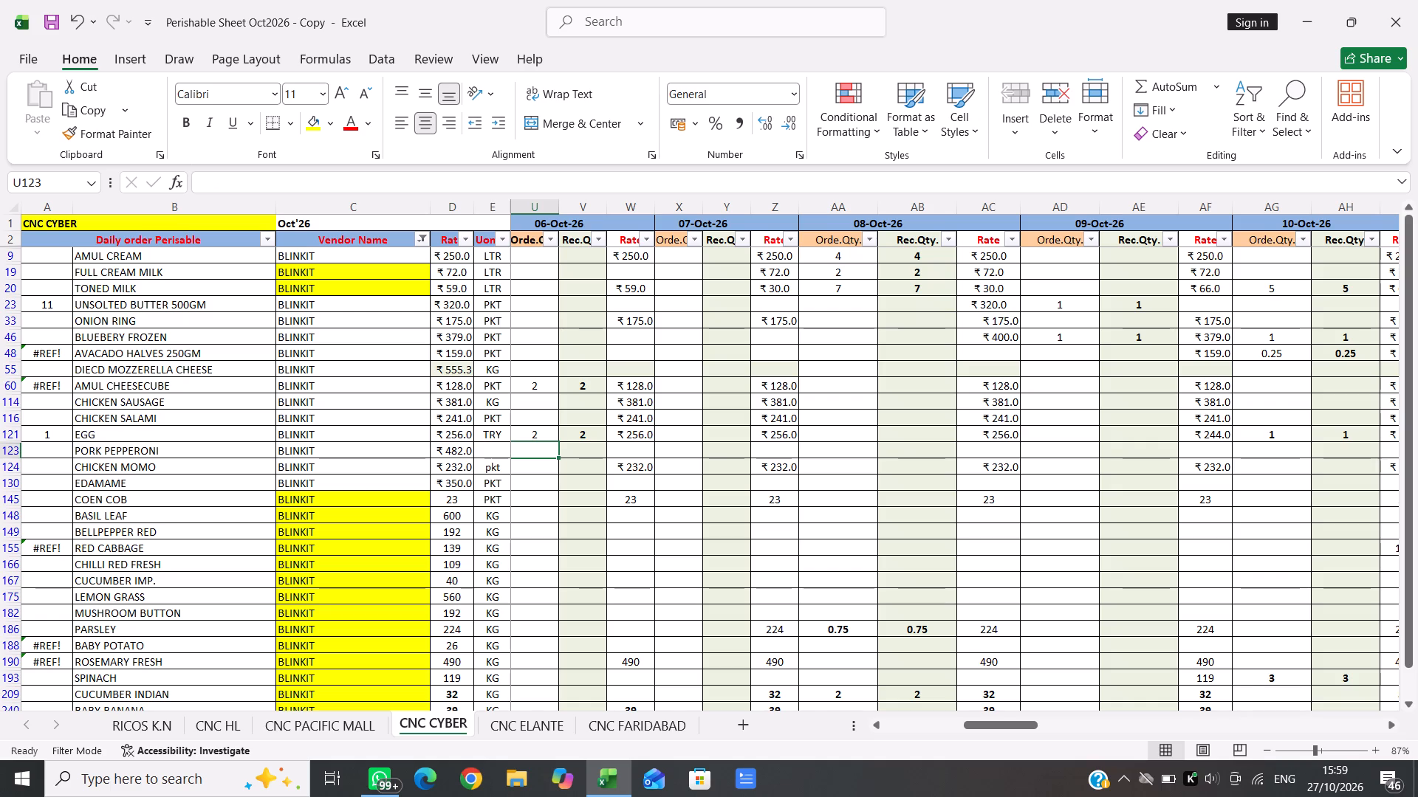
For PORK PEPPERONI, enter rate 482 just before the 06-Oct-26 columns and 1 as that date's ordered and received quantities.
scroll(535, 449, "right", 1)
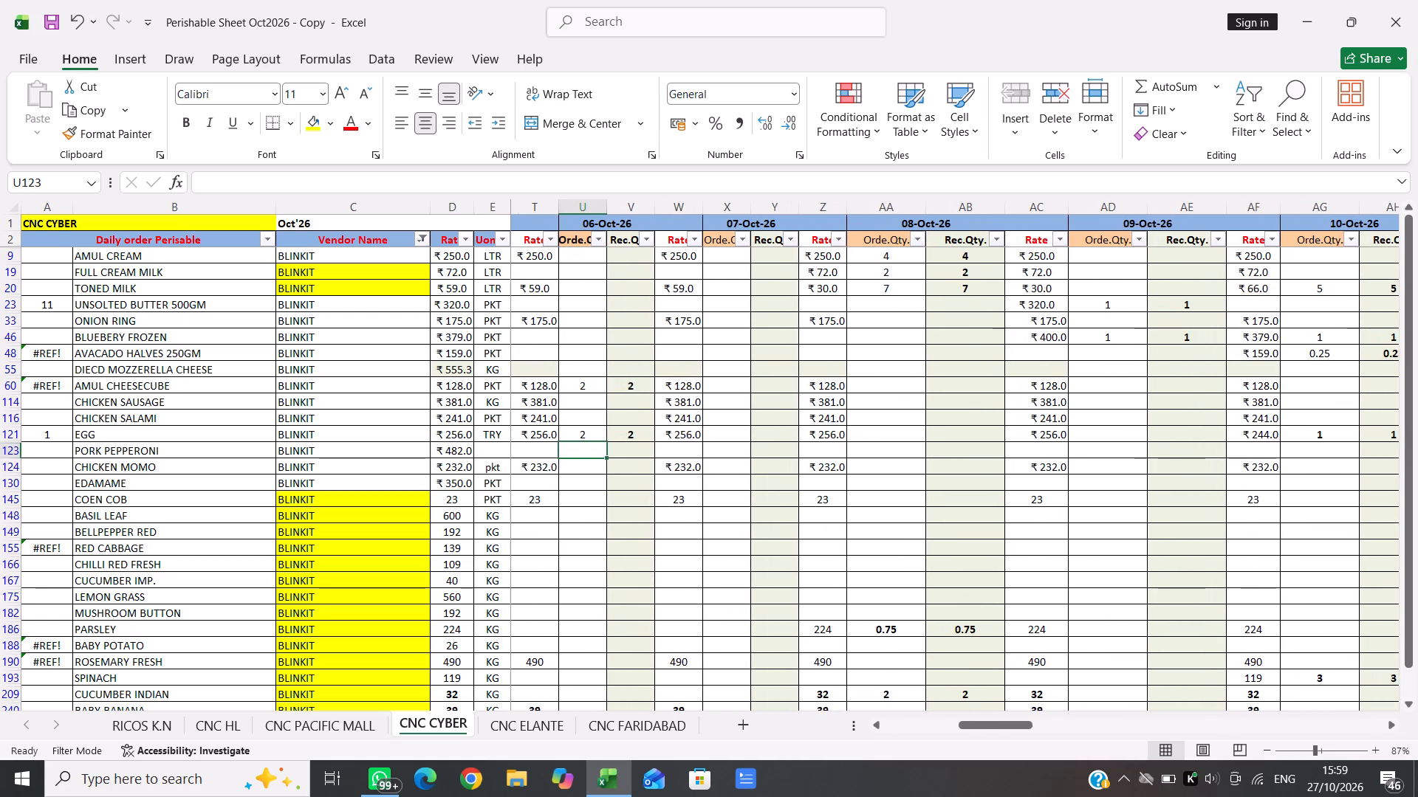
left_click(538, 449)
type("482")
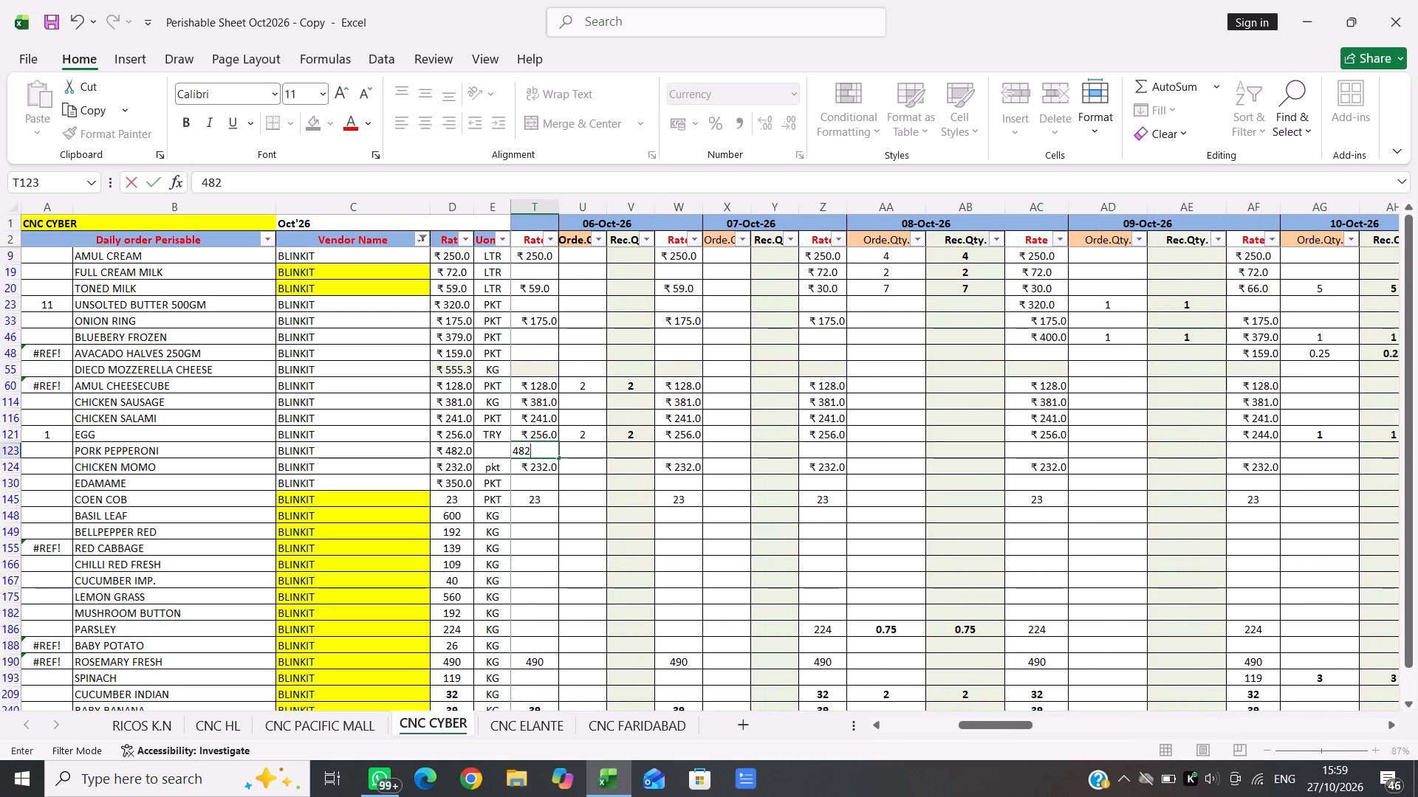
left_click(595, 451)
key("1")
key("Right")
key("1")
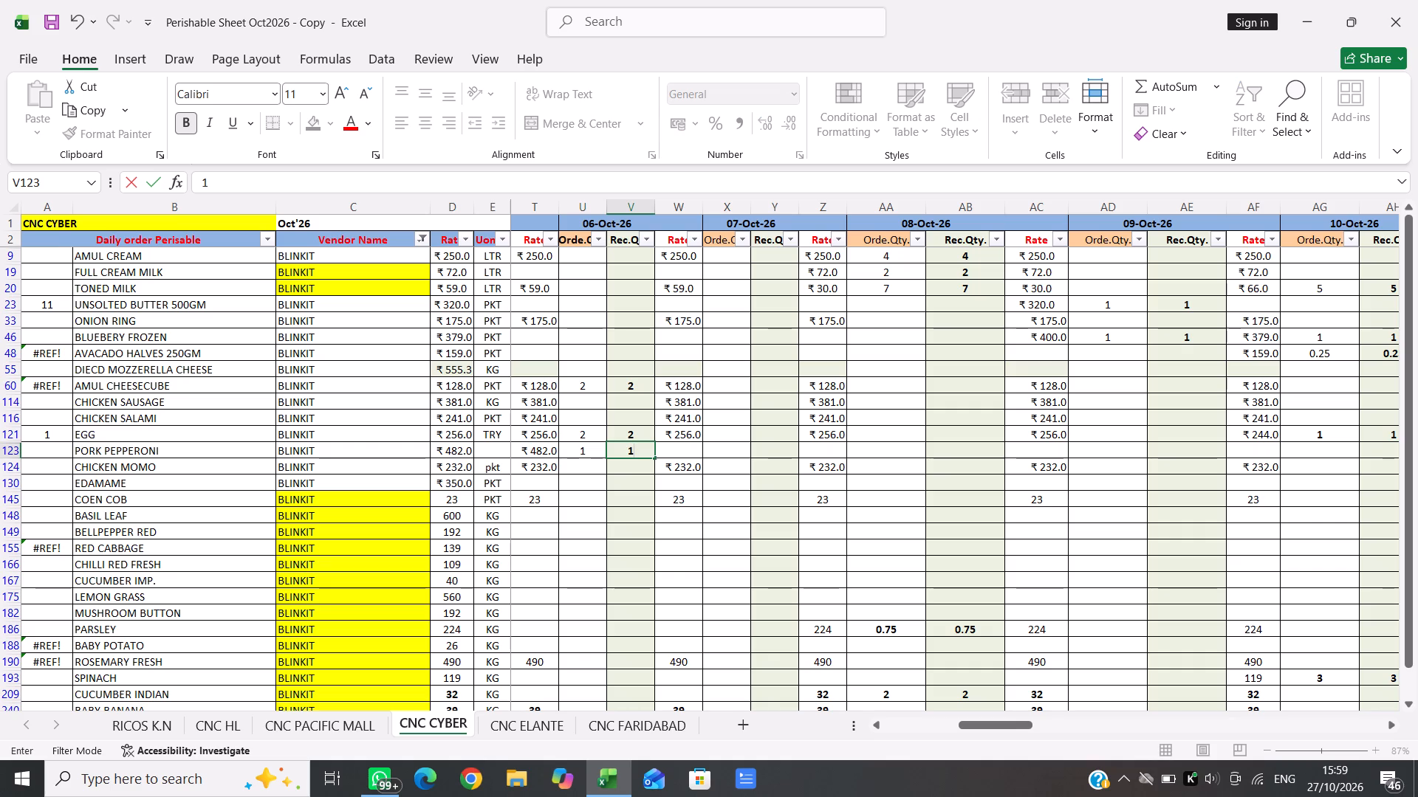
Set the unit of measure for PORK PEPPERONI to PKT.
left_click(487, 454)
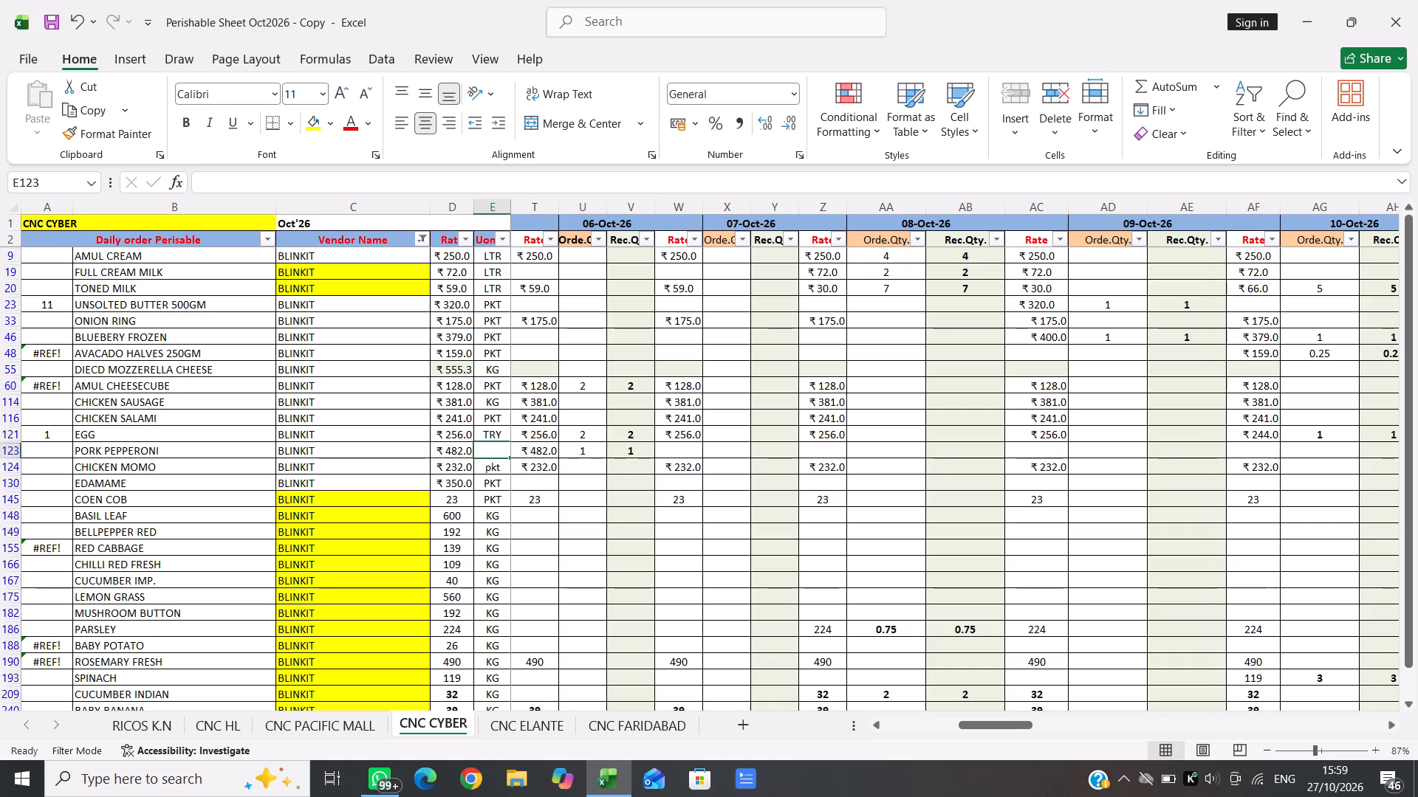
type("PKT")
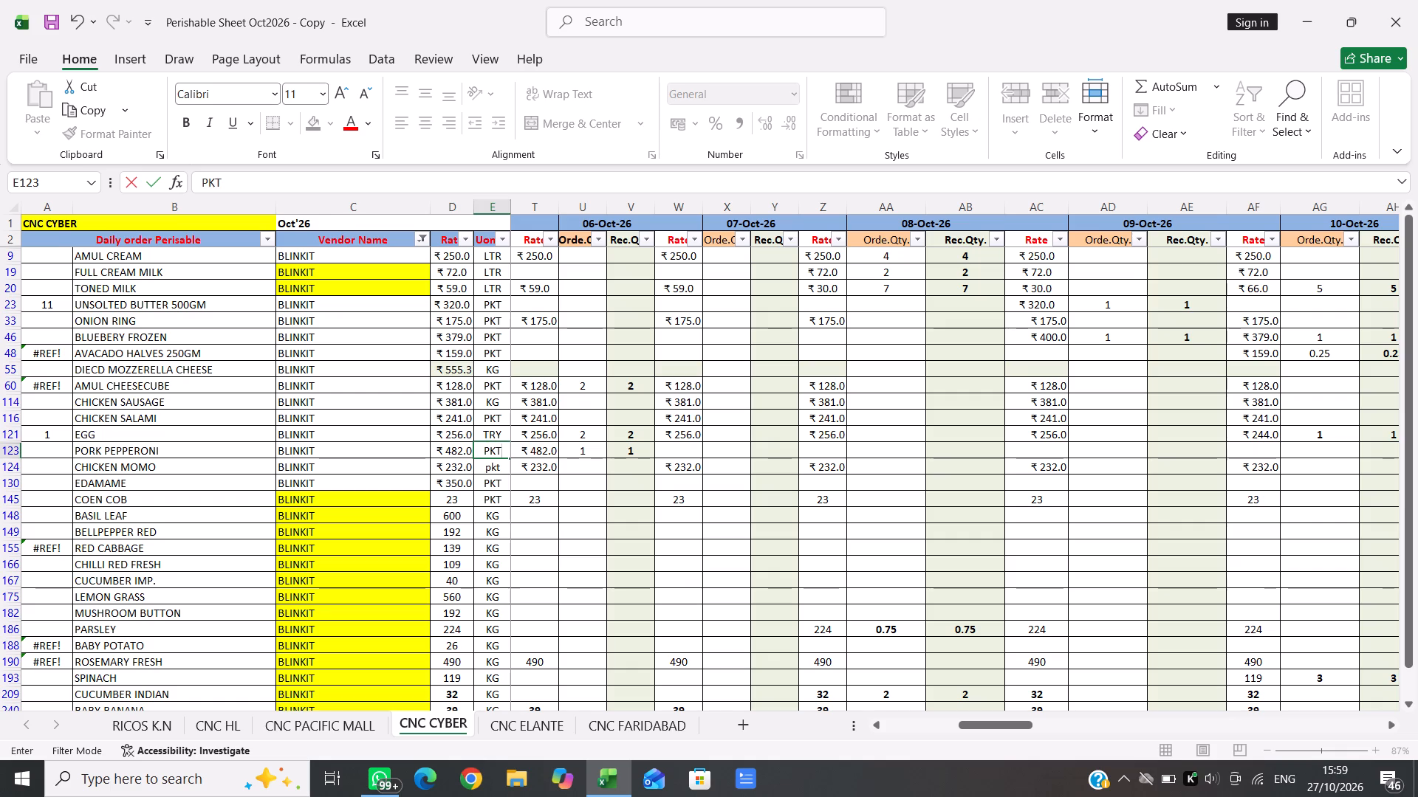
left_click(527, 444)
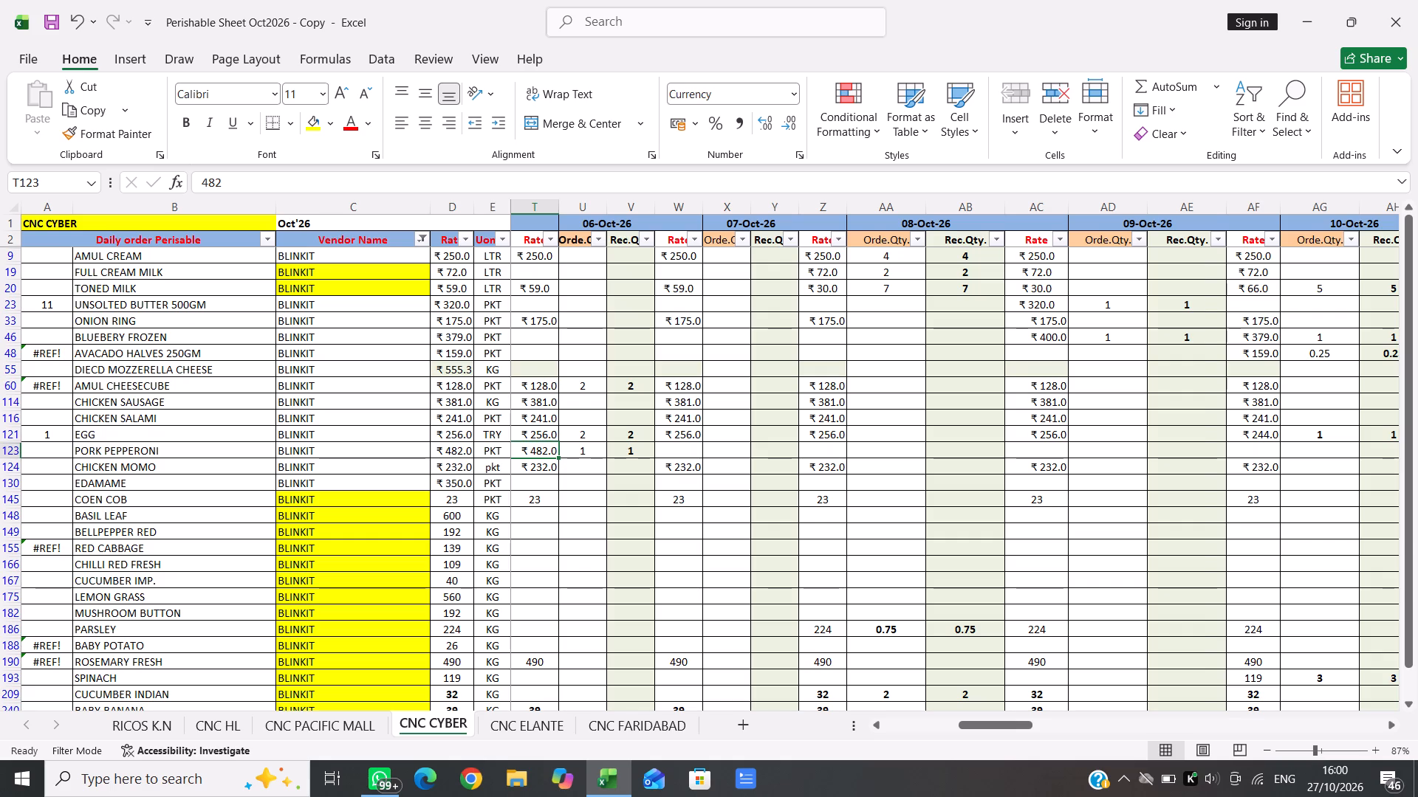
left_click(603, 452)
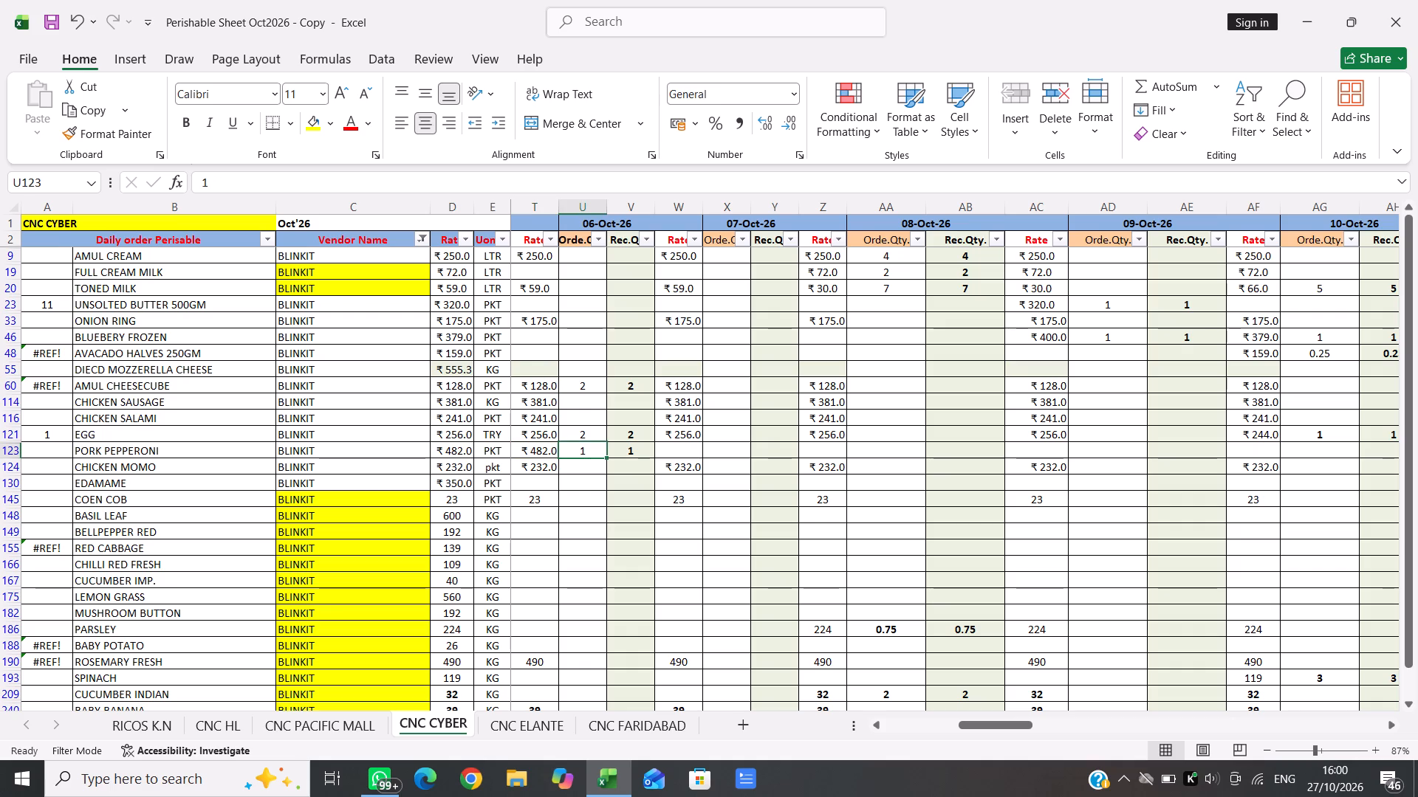
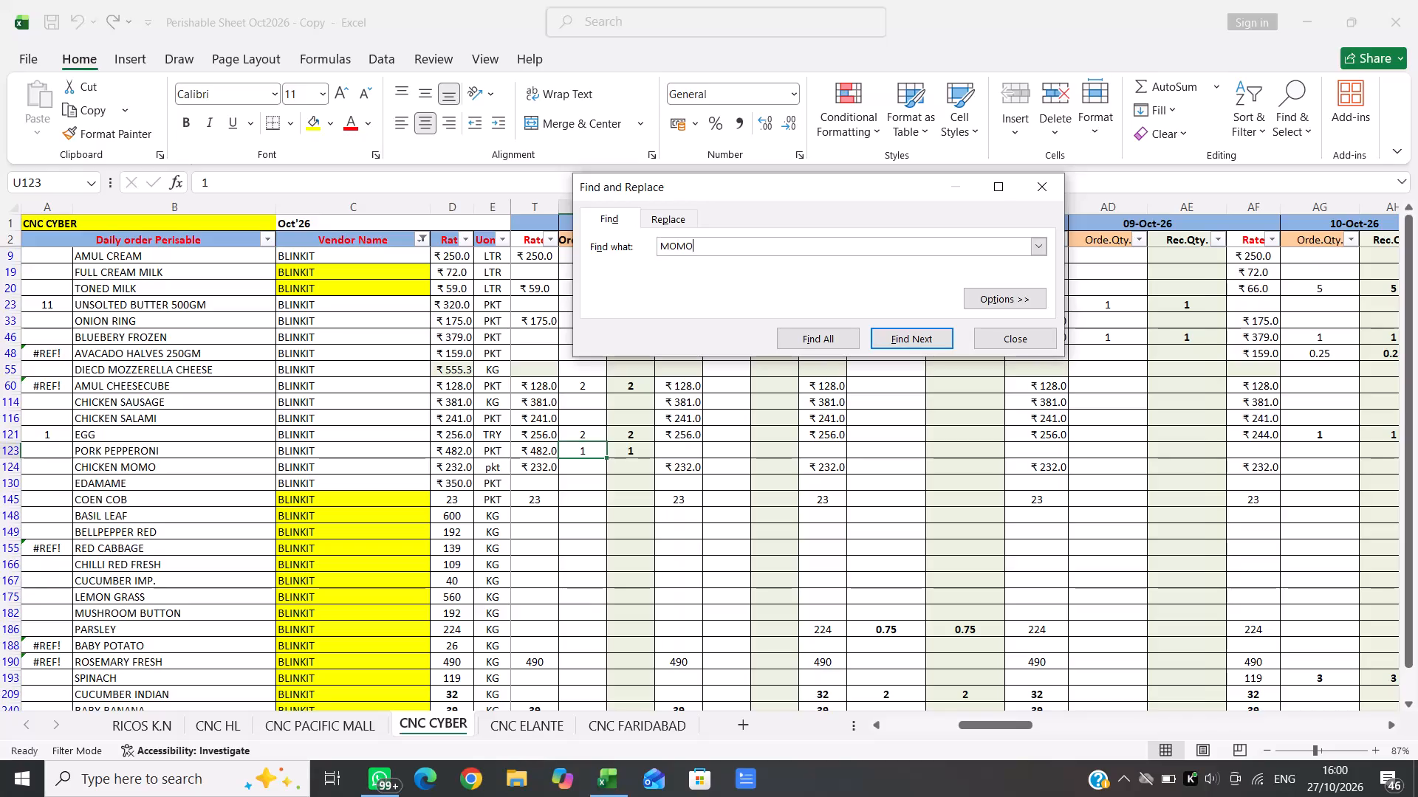
Search the sheet for MOMO and review the CHICKEN MOMO row's ordered and received quantities across the October dates.
key("Return")
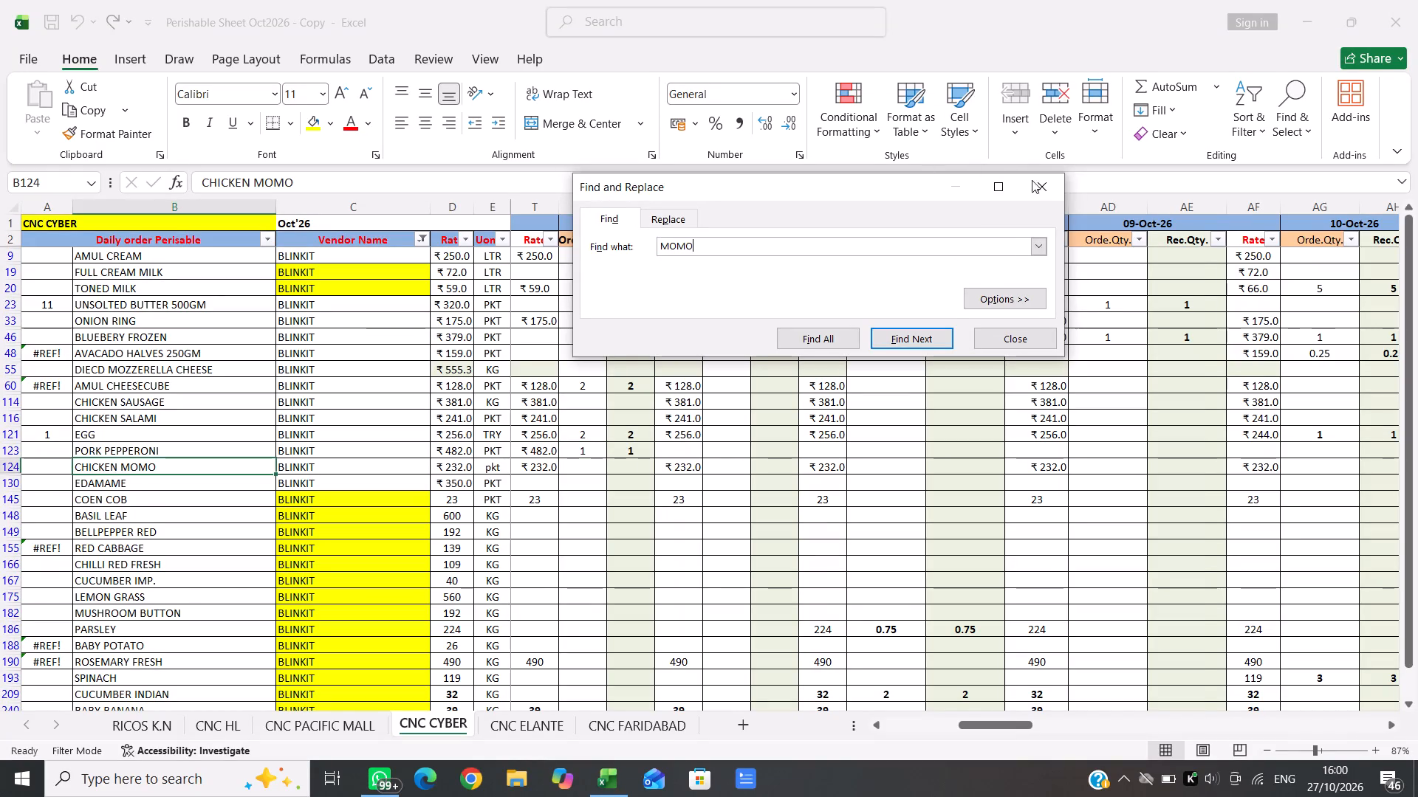
left_click(1035, 181)
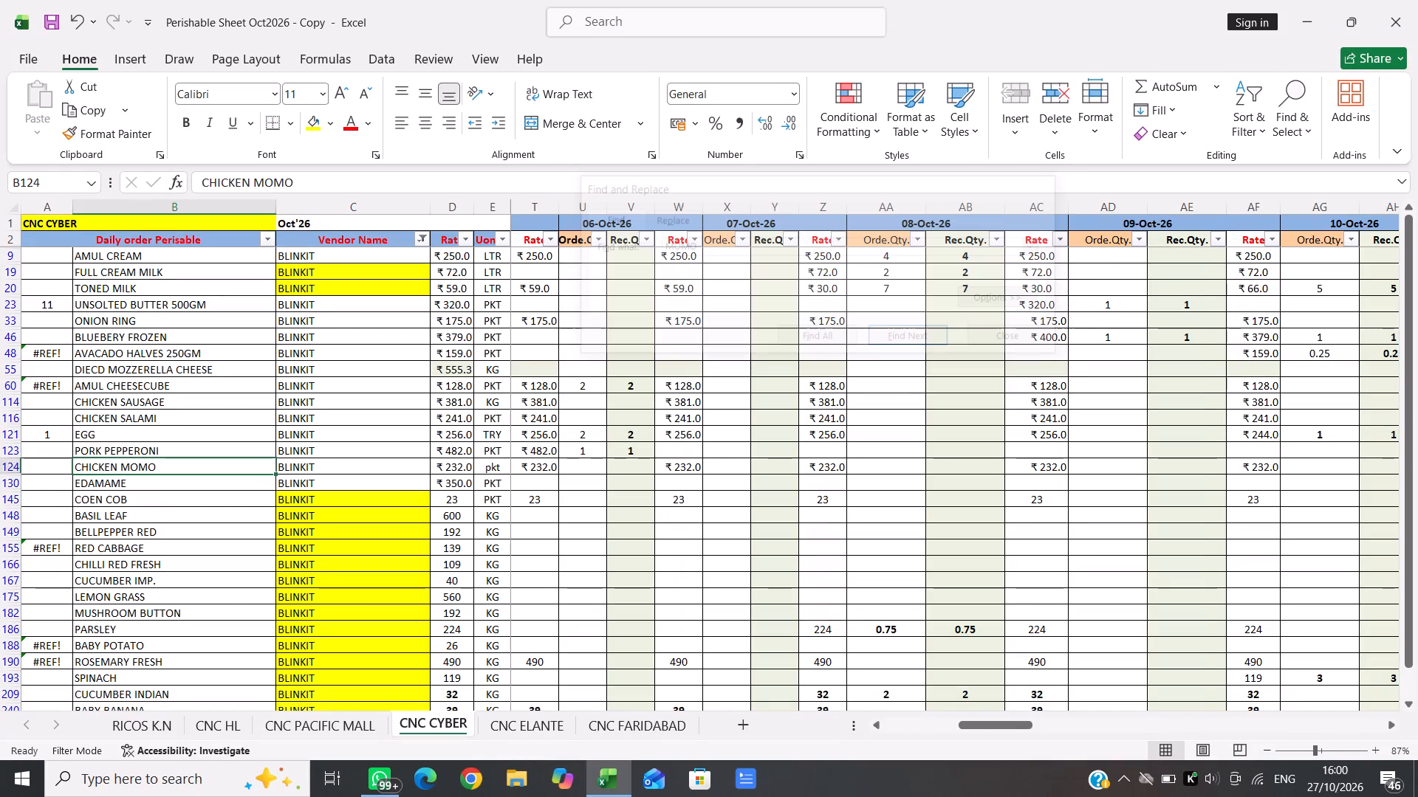
key("Right")
key("Right")
key("Right")
key("Right")
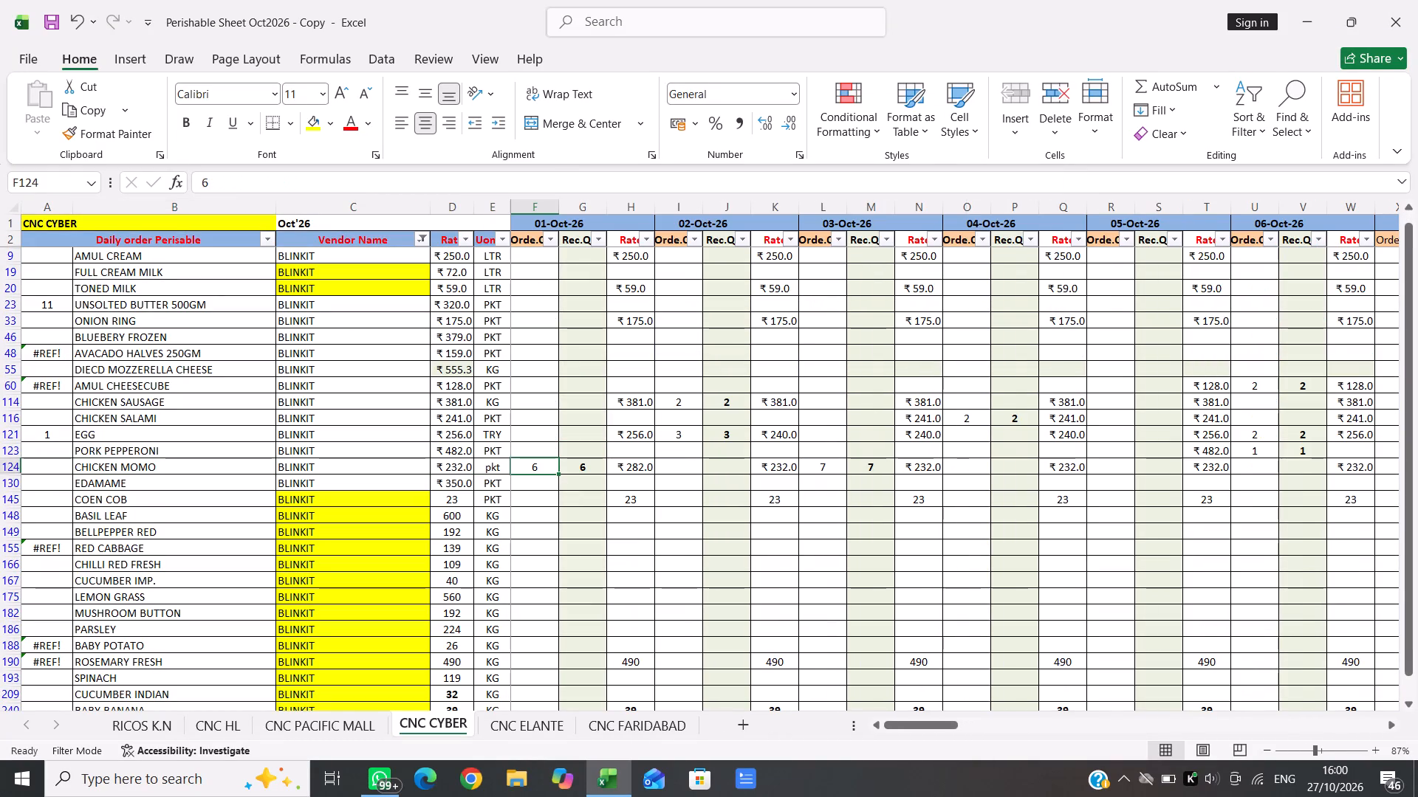
scroll(1035, 181, "left", 2)
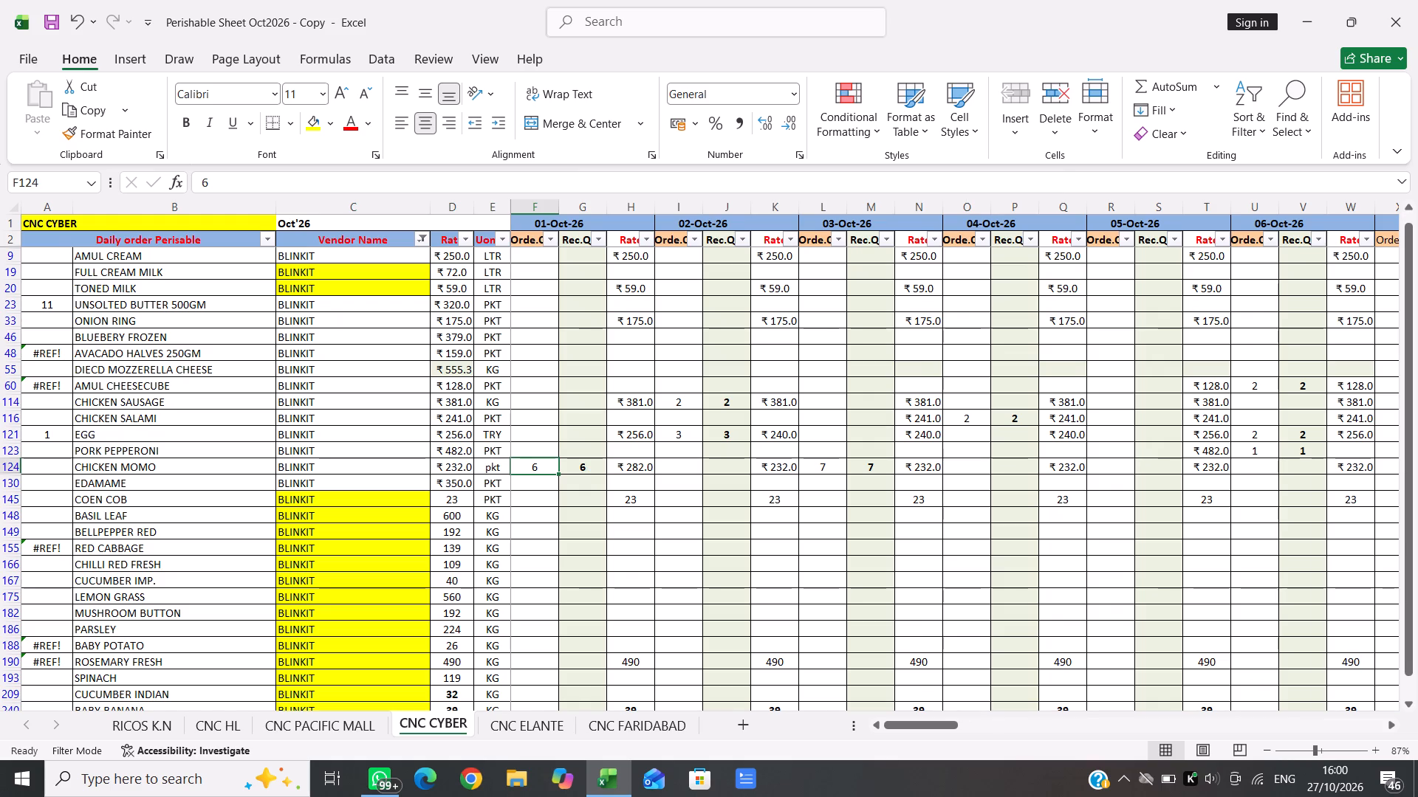
left_click(487, 467)
scroll(821, 511, "left", 1)
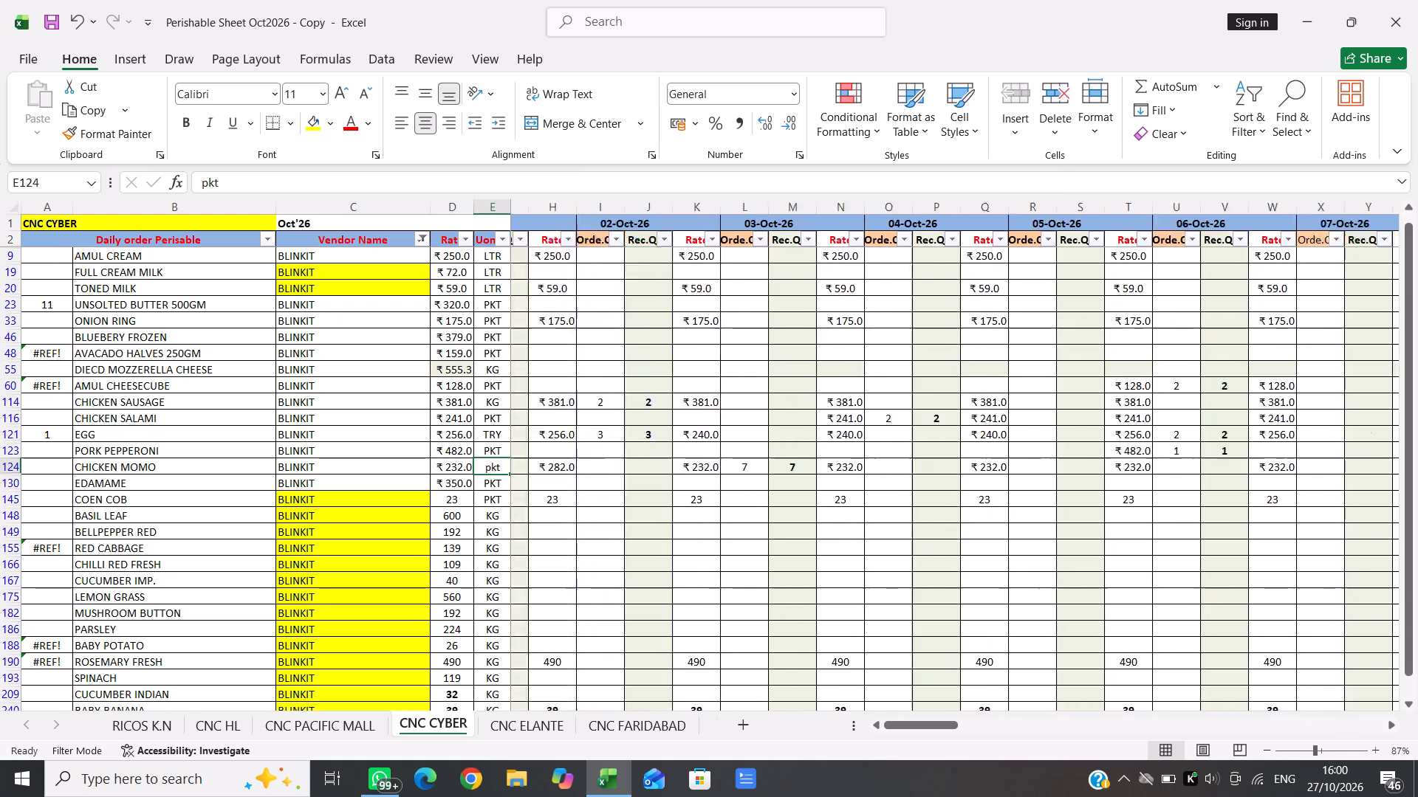
scroll(821, 511, "left", 5)
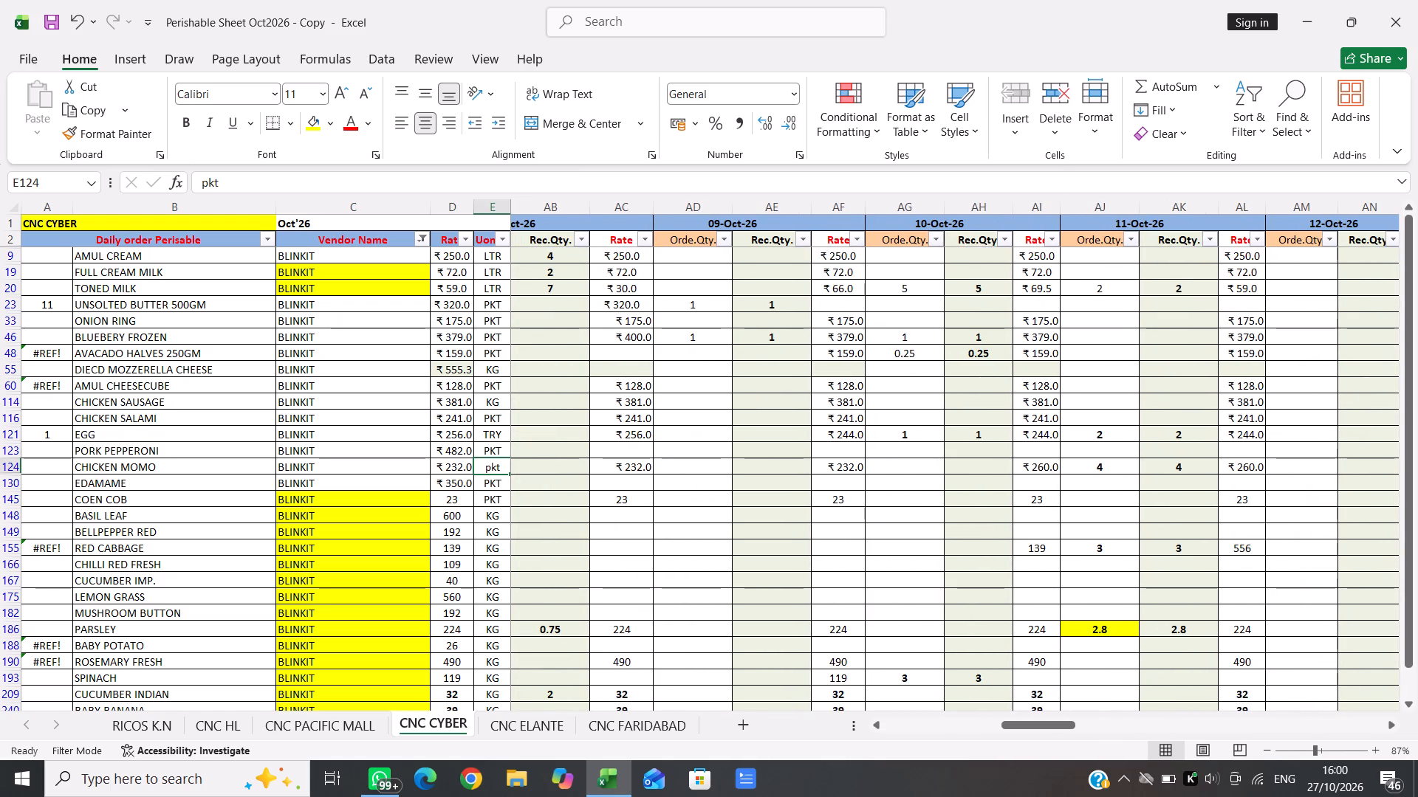
scroll(821, 511, "right", 1)
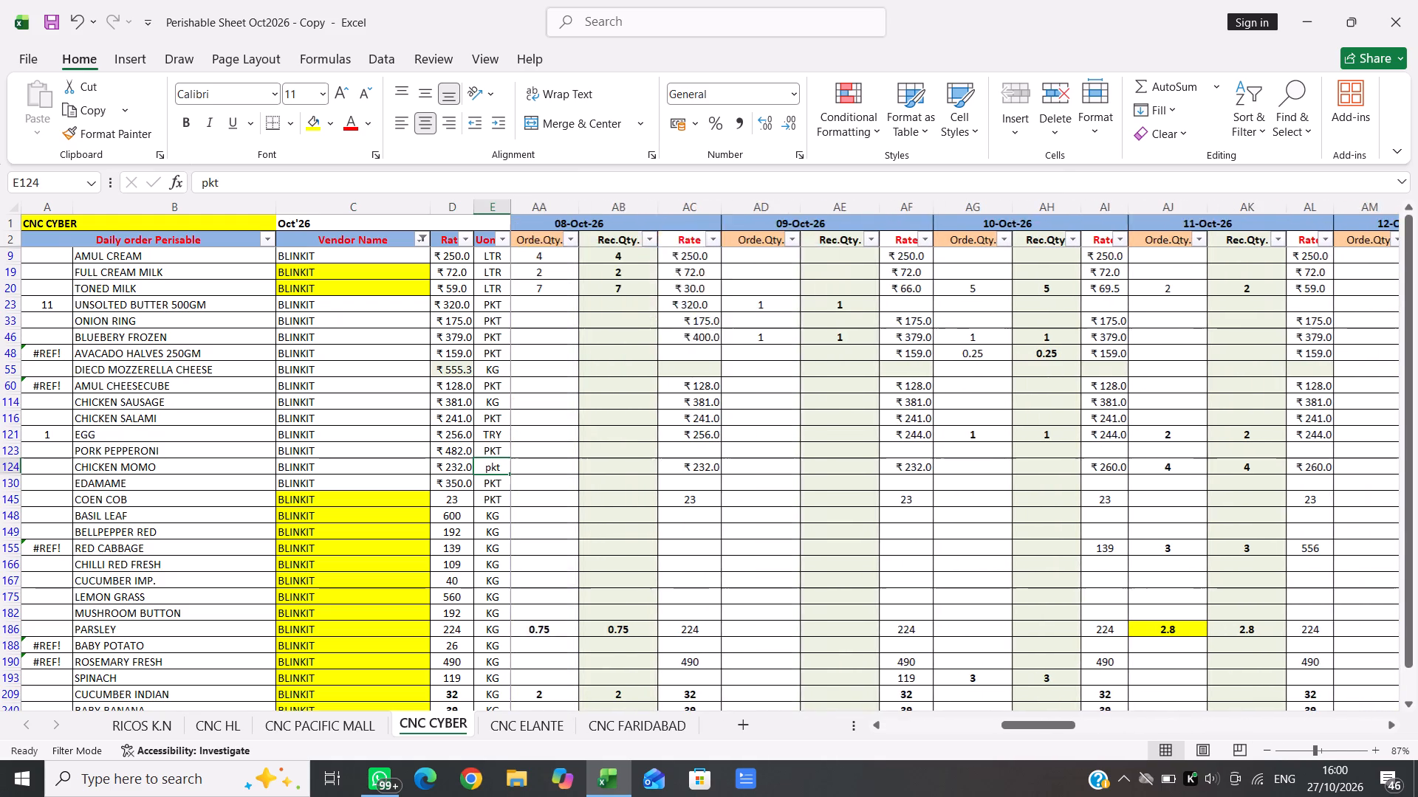
scroll(821, 511, "right", 6)
scroll(821, 511, "left", 1)
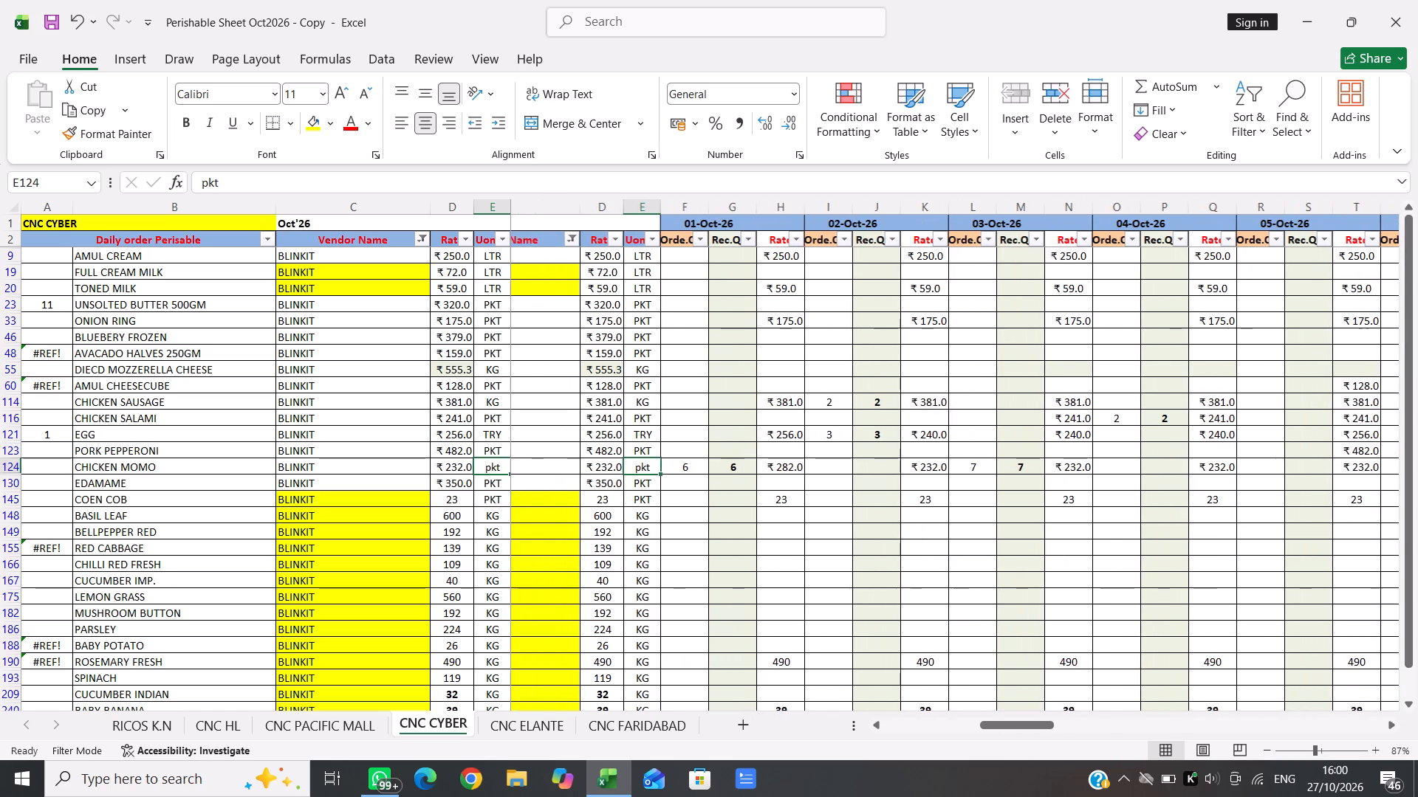
scroll(821, 511, "left", 1)
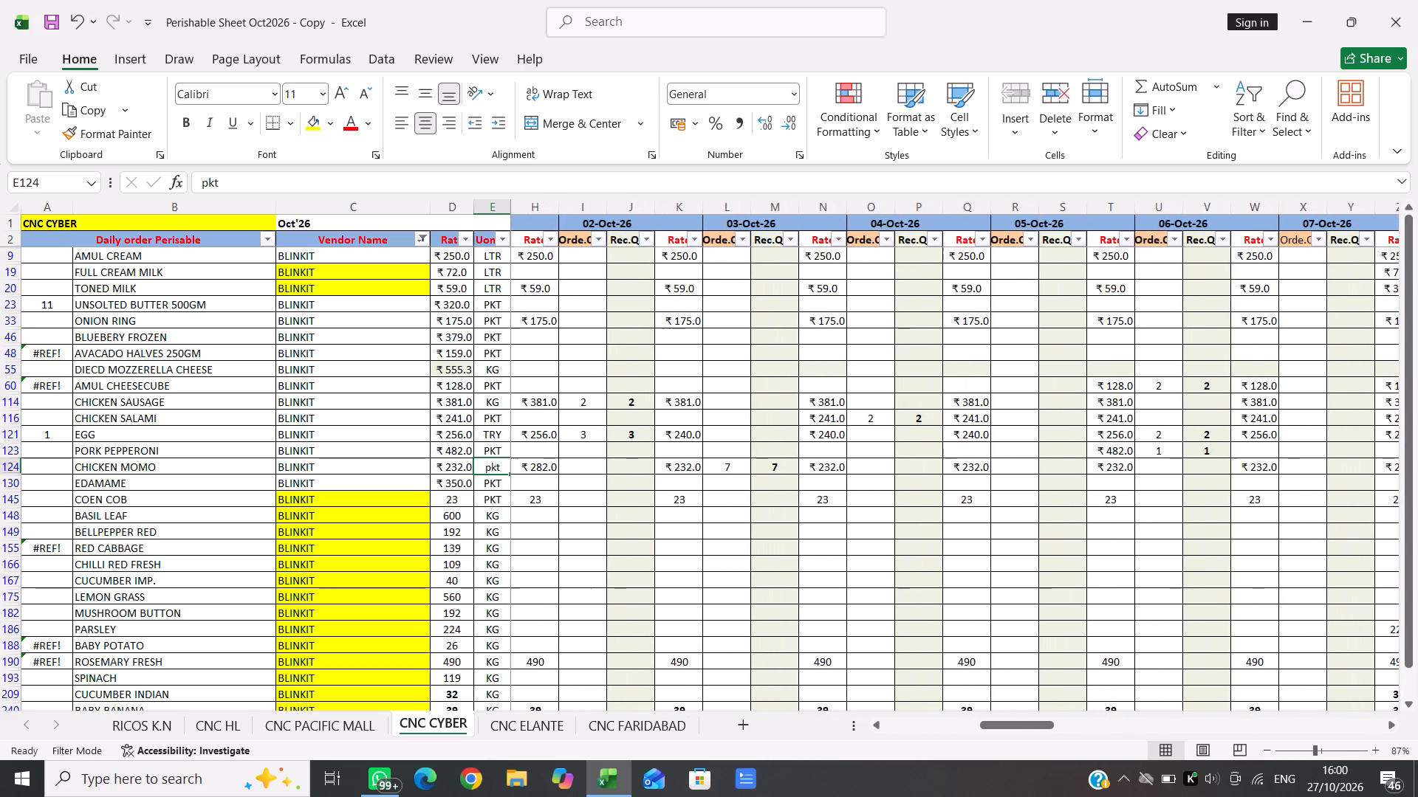
scroll(821, 511, "left", 1)
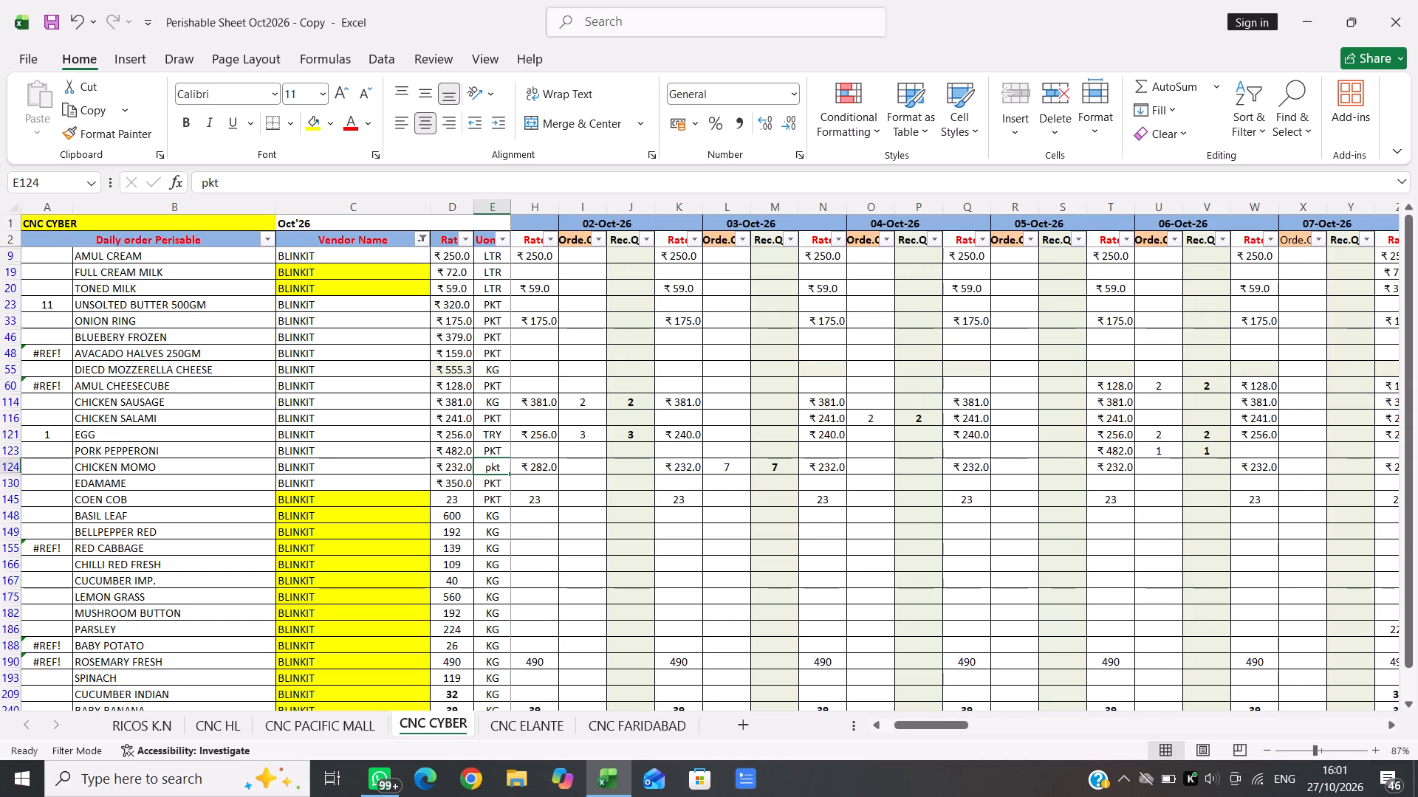
Check the CHICKEN MOMO rates and quantities for the early October dates, including the rate after 01-Oct-26.
left_click(543, 469)
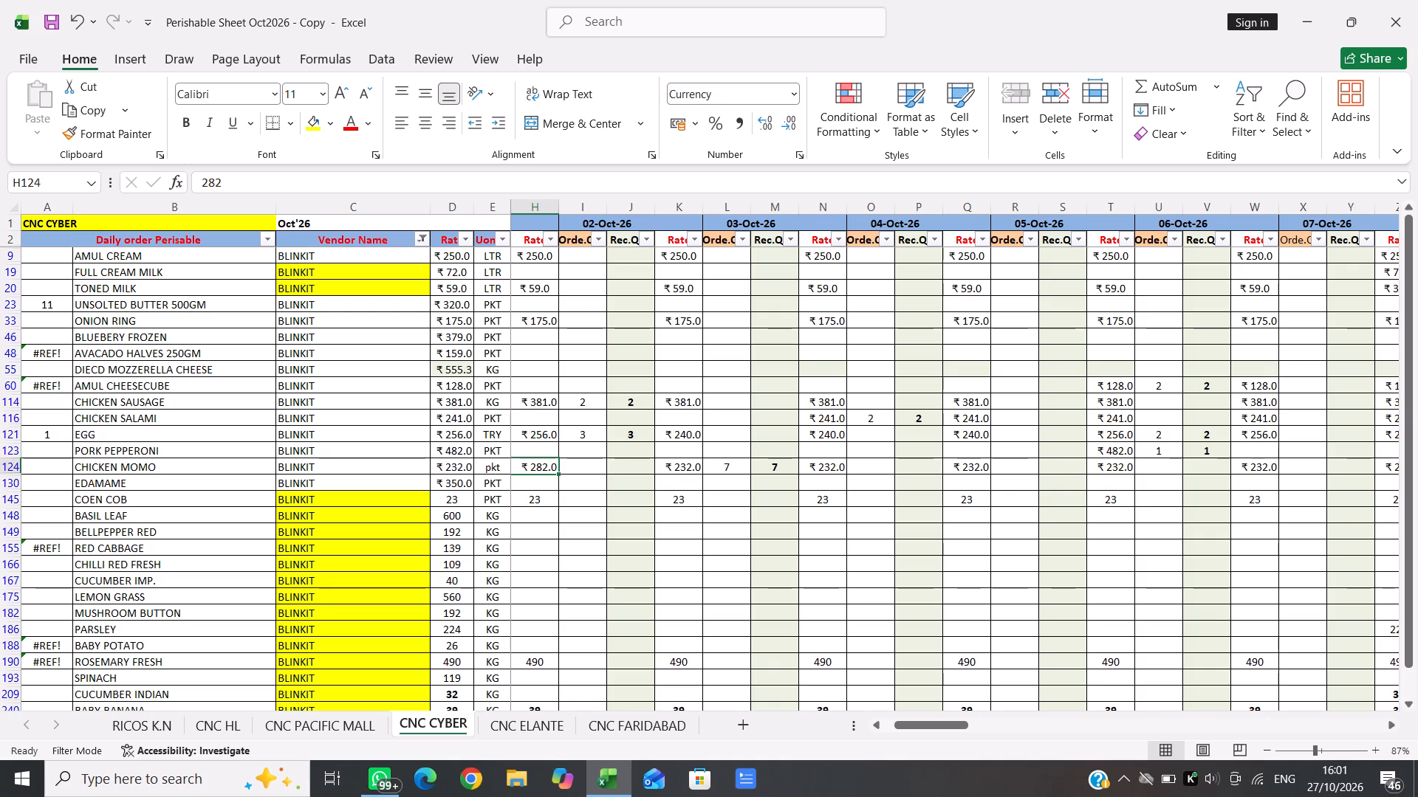
left_click(754, 465)
scroll(754, 465, "left", 2)
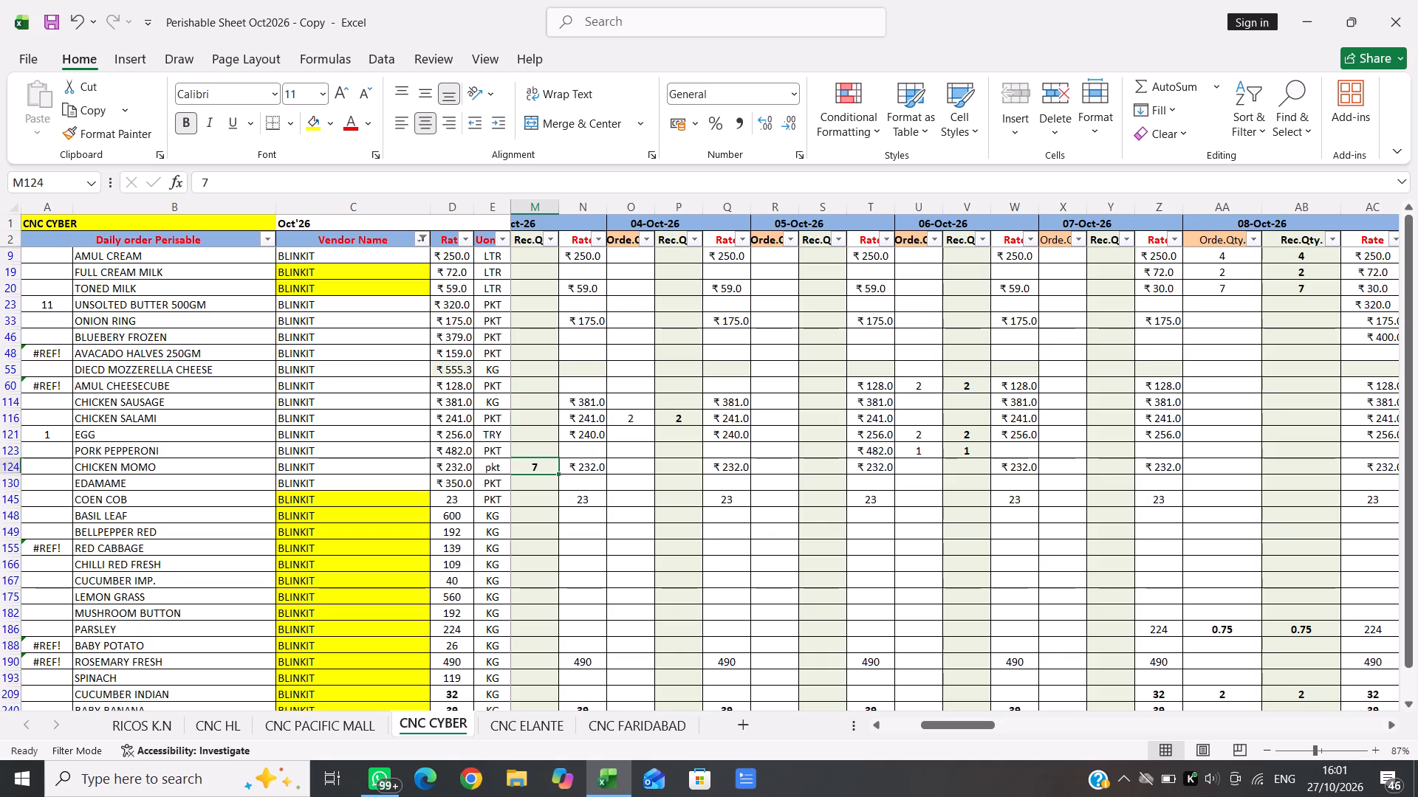
scroll(754, 465, "right", 1)
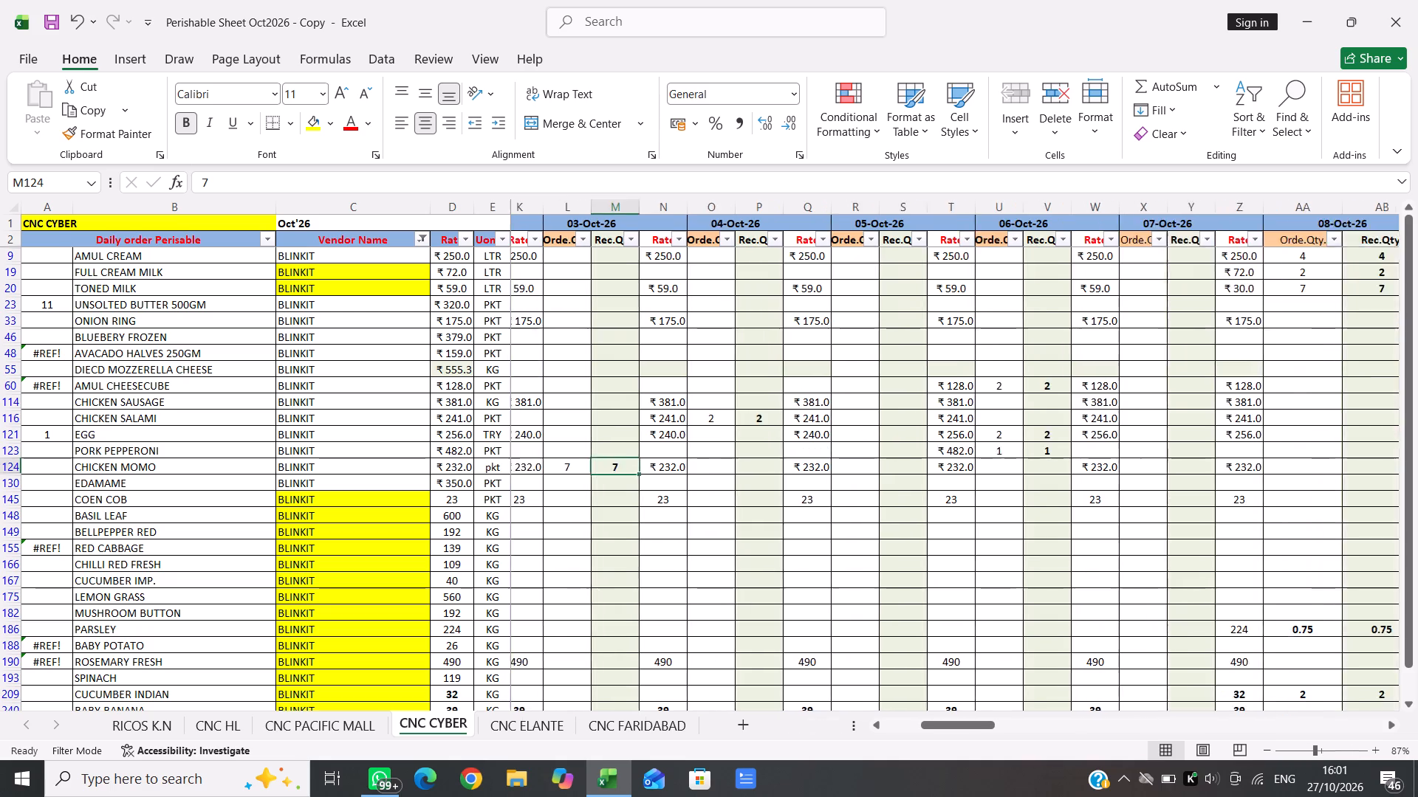
scroll(754, 465, "right", 3)
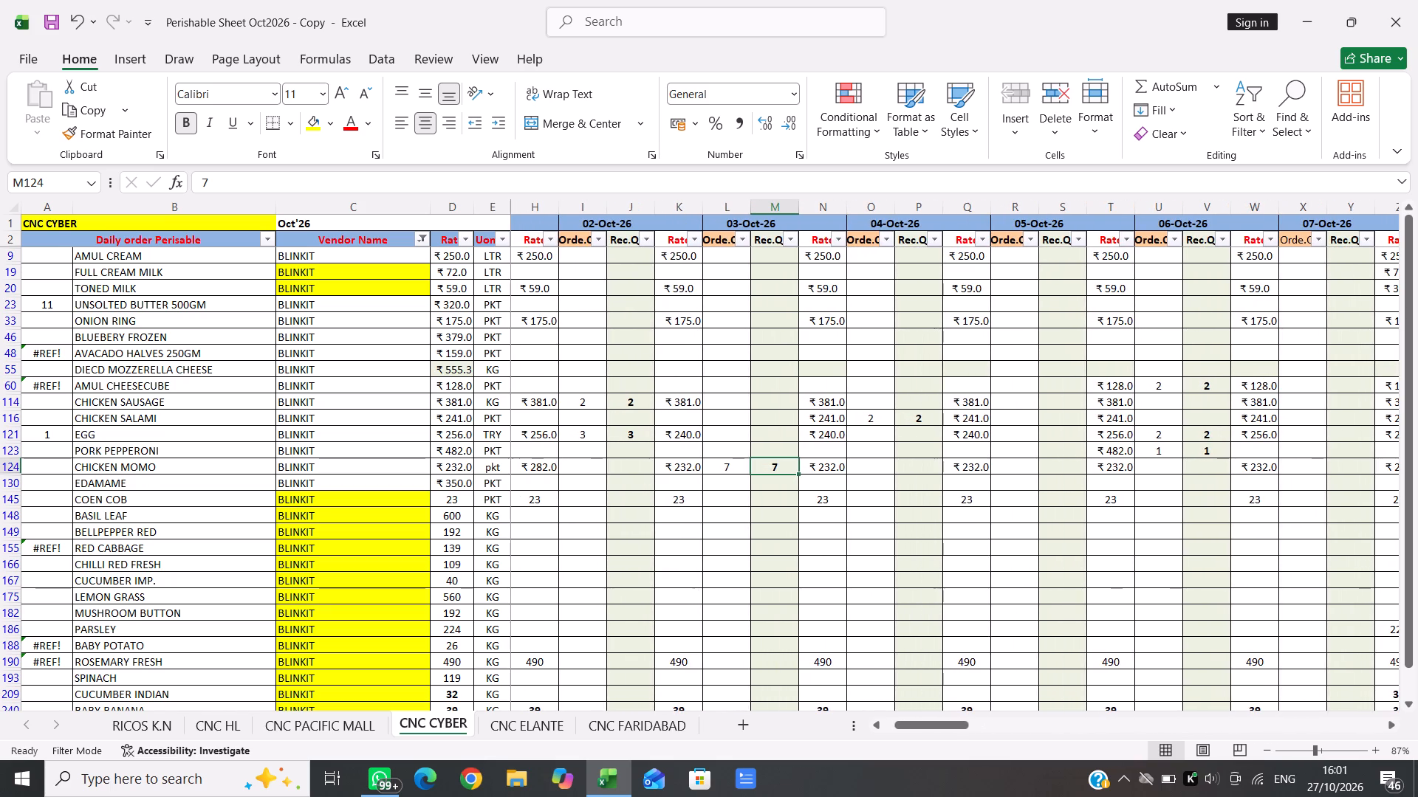
left_click(582, 427)
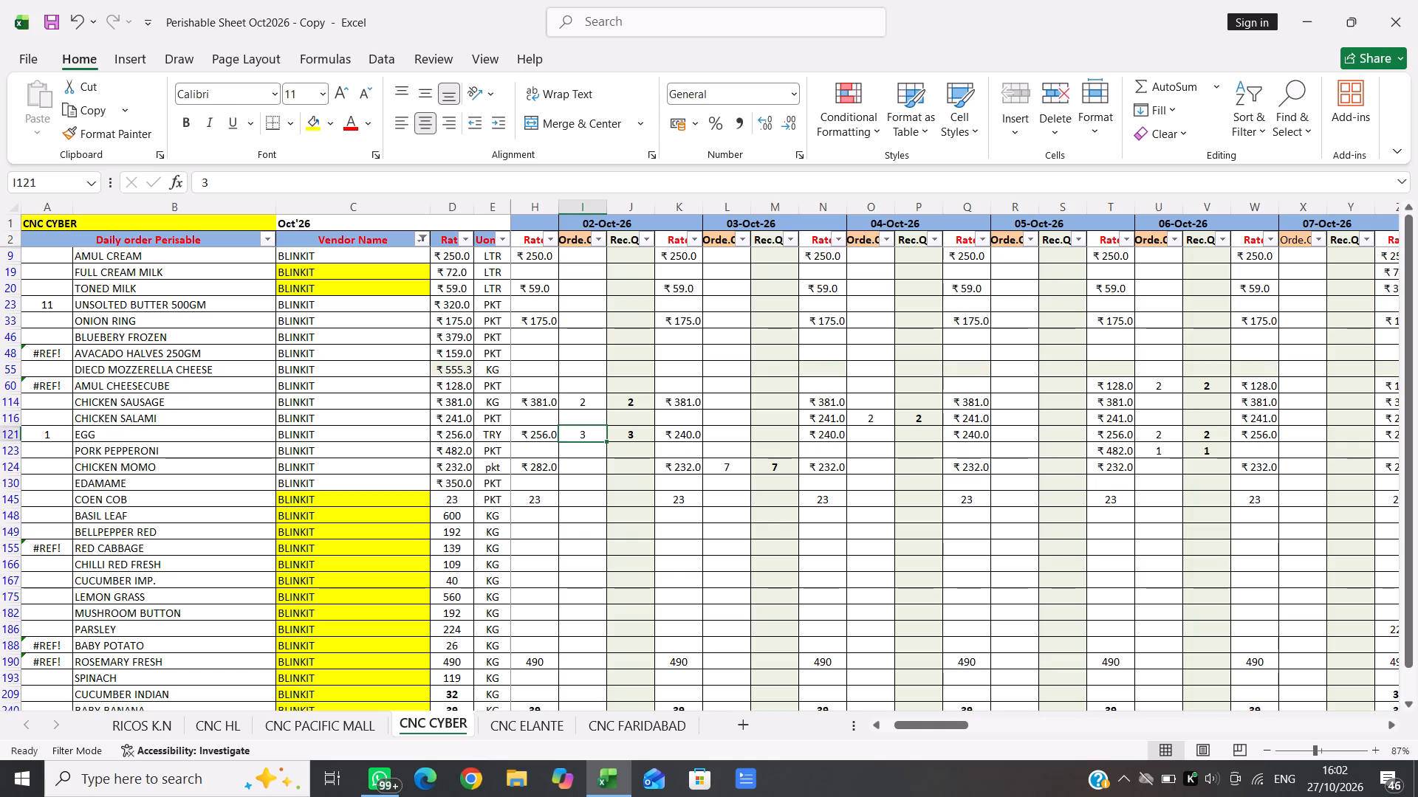
left_click(549, 474)
scroll(549, 474, "right", 3)
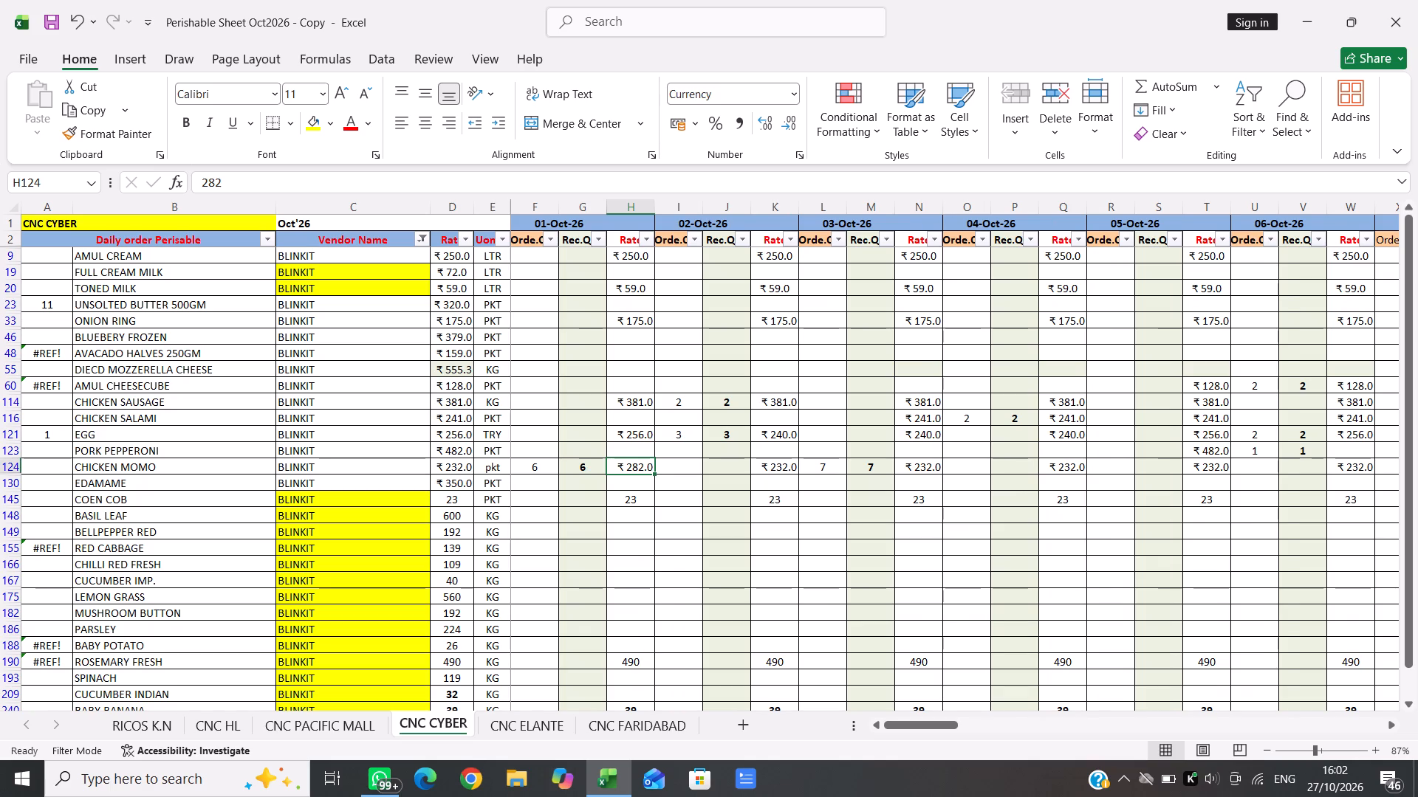
Save the workbook.
key("ctrl+s")
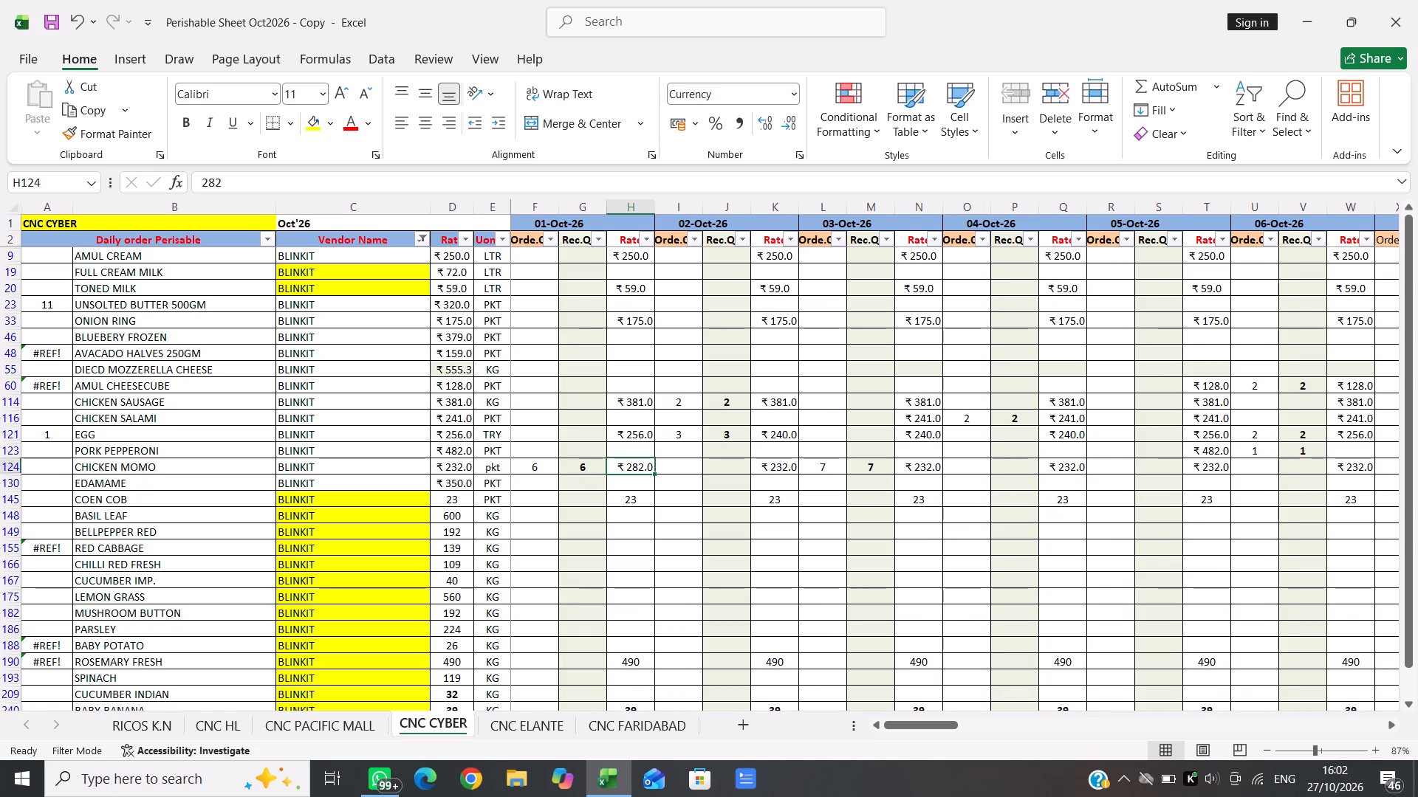
Clear the BLINKIT filter on Vendor Name so that items from all vendors are listed.
left_click(422, 238)
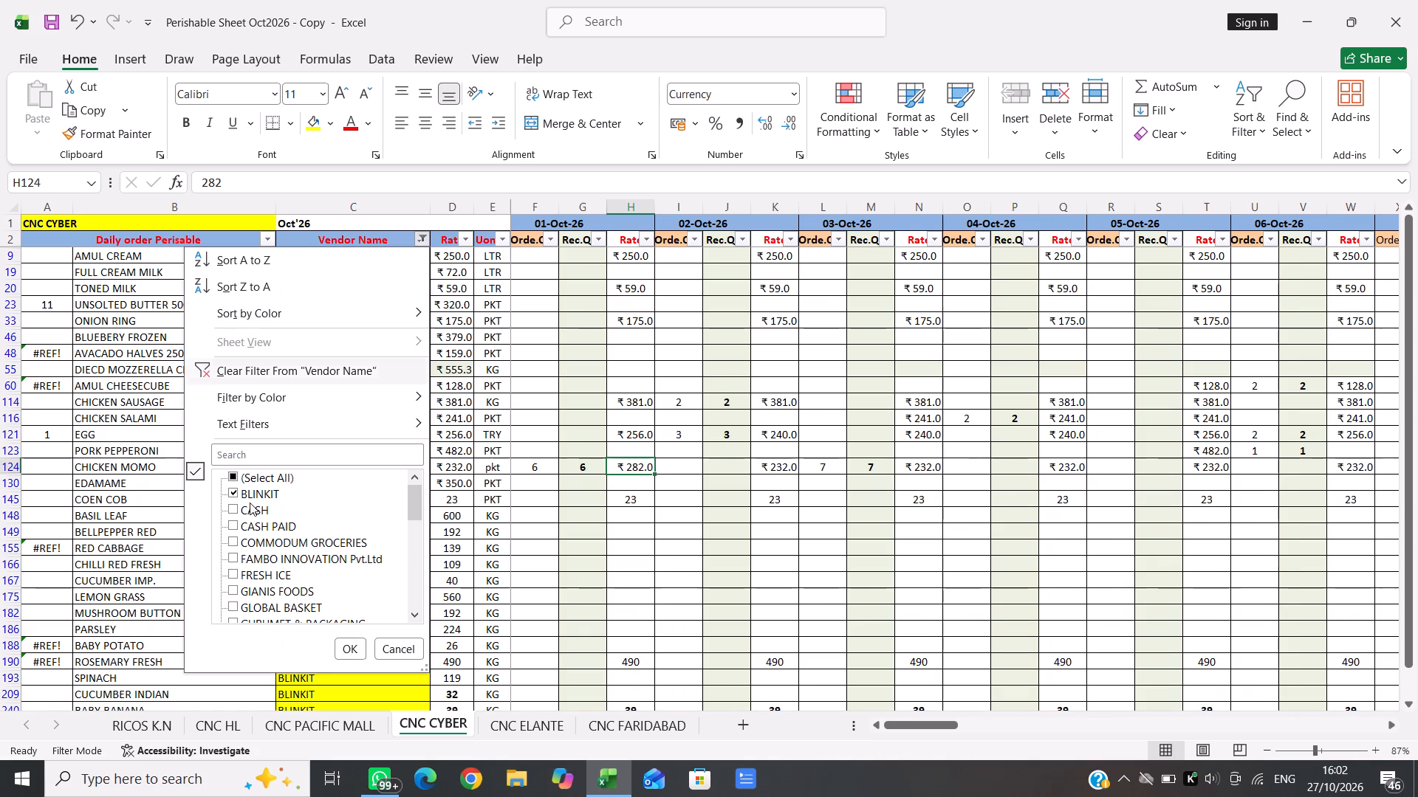
left_click(312, 377)
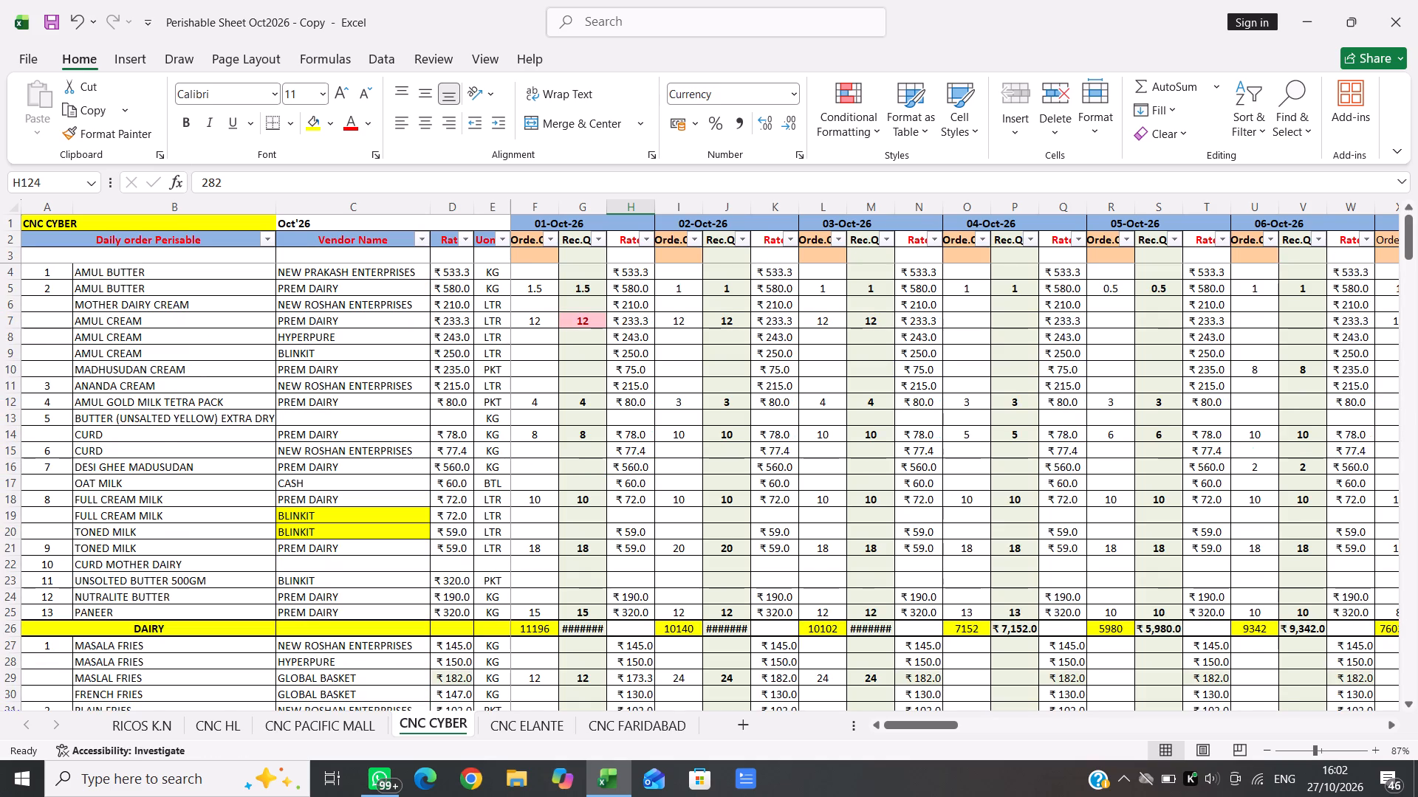
scroll(544, 534, "down", 1)
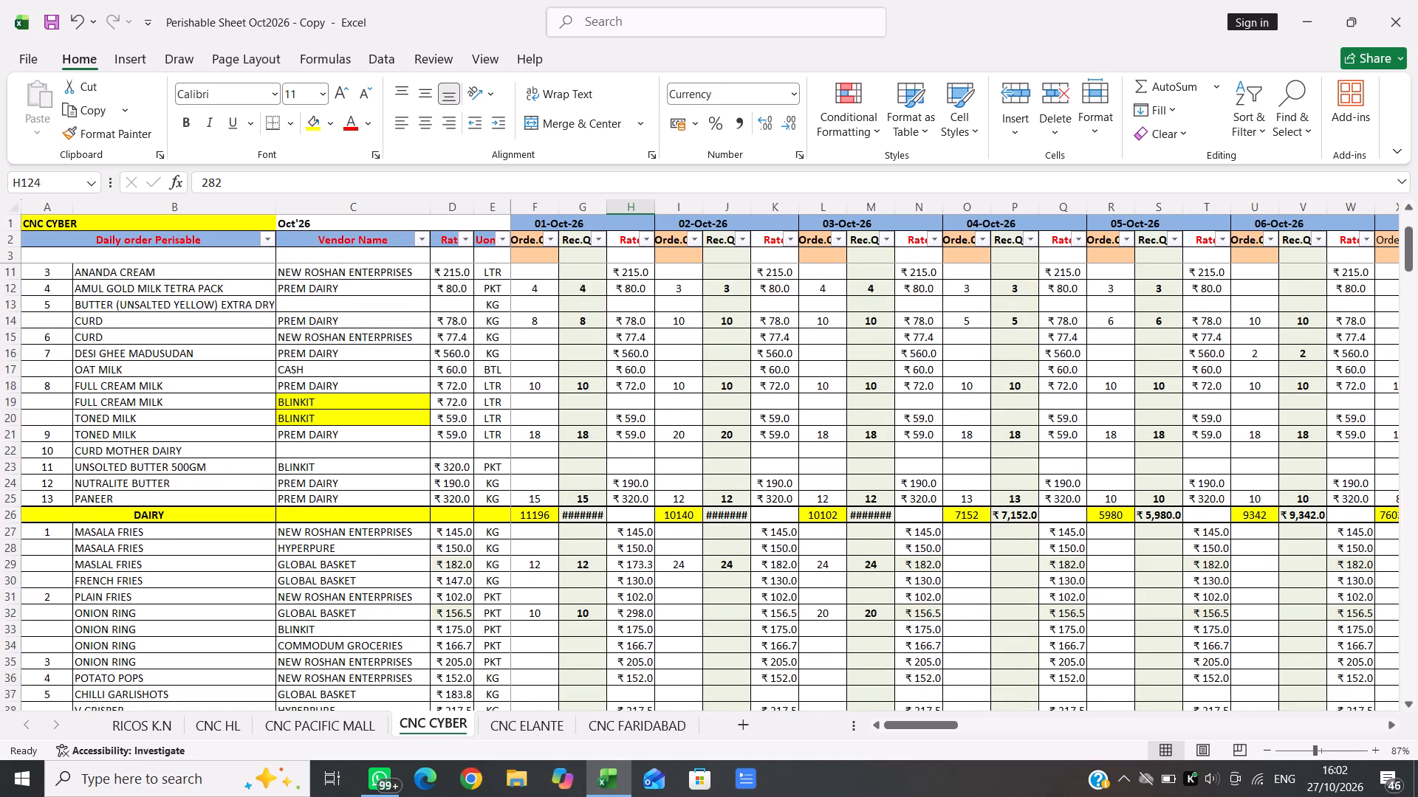
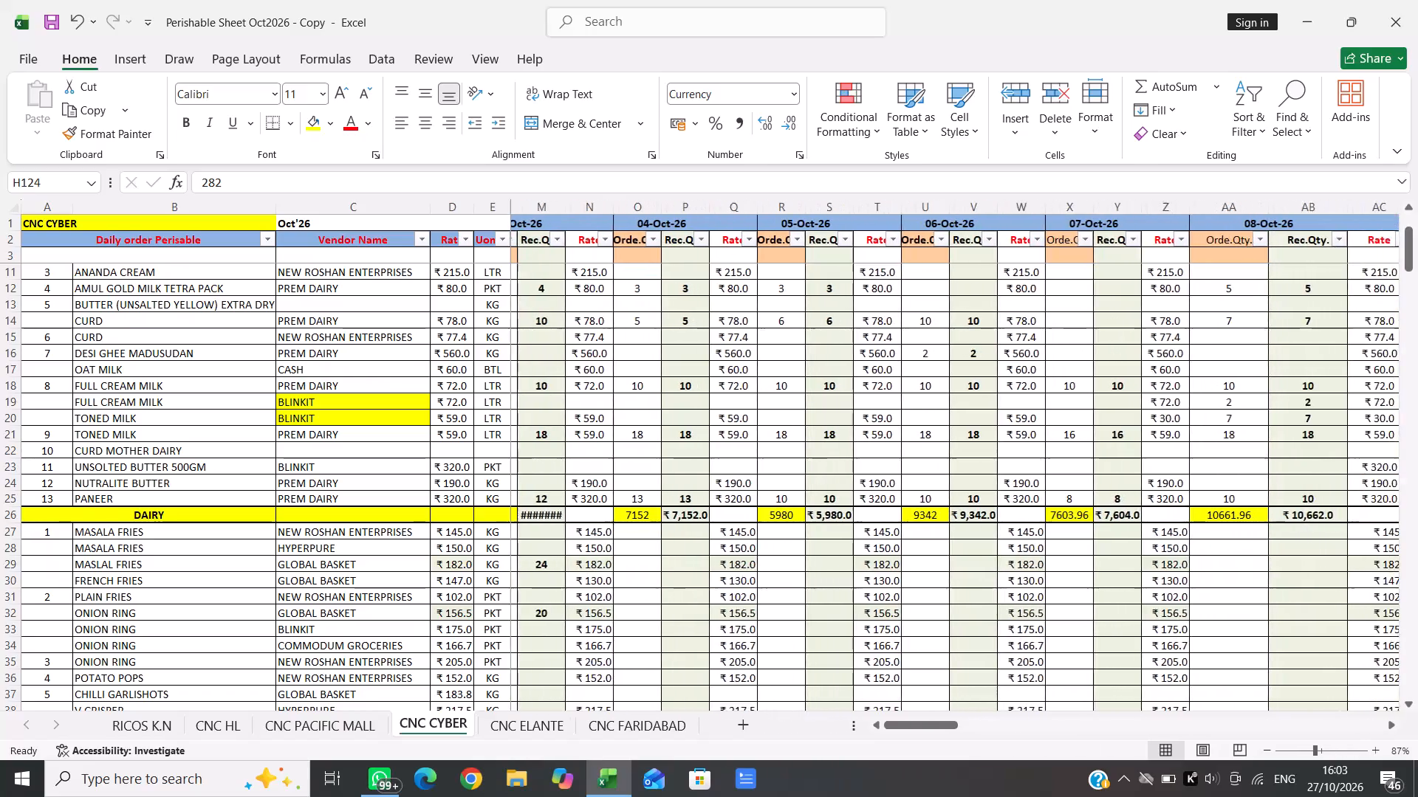
Look through the full item list down to the vegetable rows and across their October dates up to about 21-Oct-26.
scroll(544, 534, "left", 1)
scroll(544, 534, "down", 3)
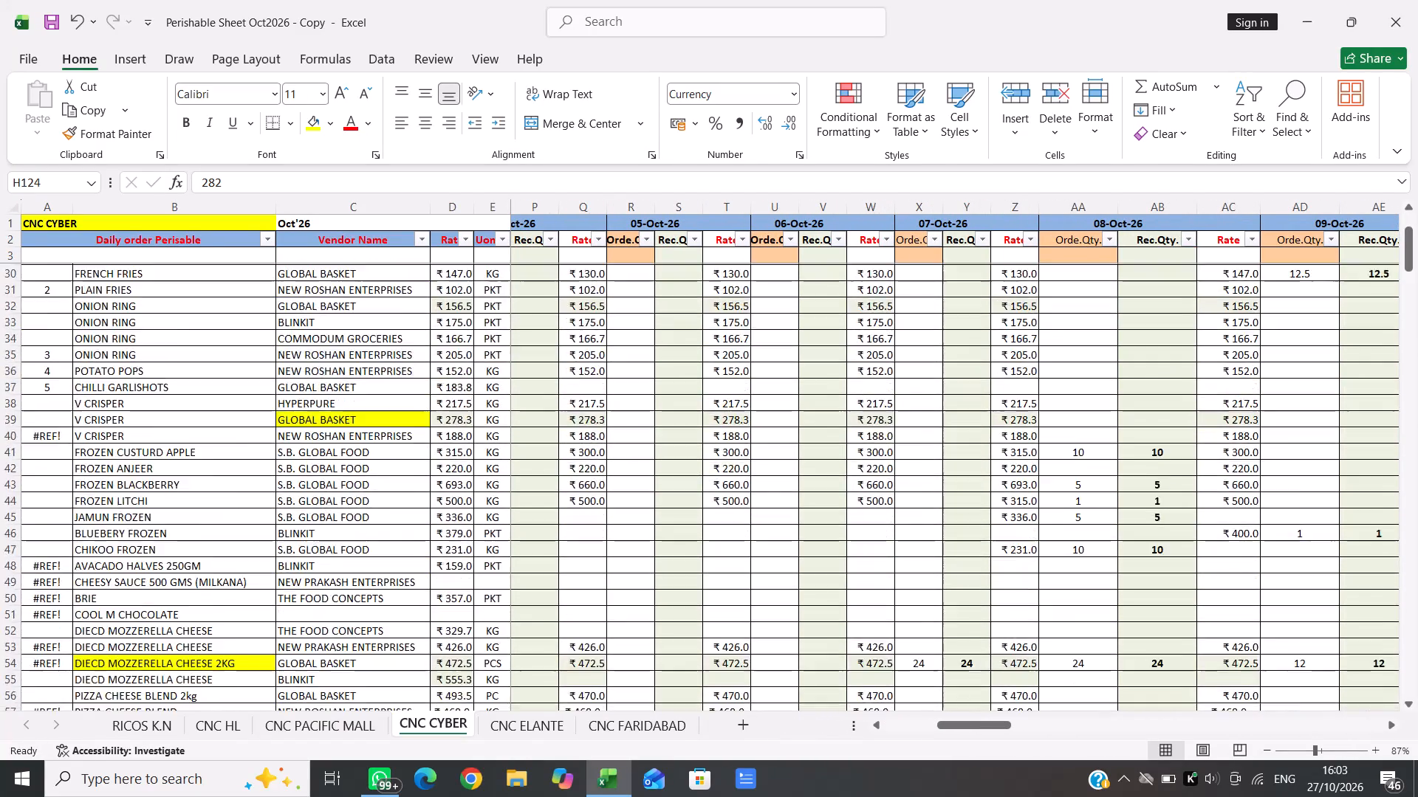
scroll(544, 534, "down", 9)
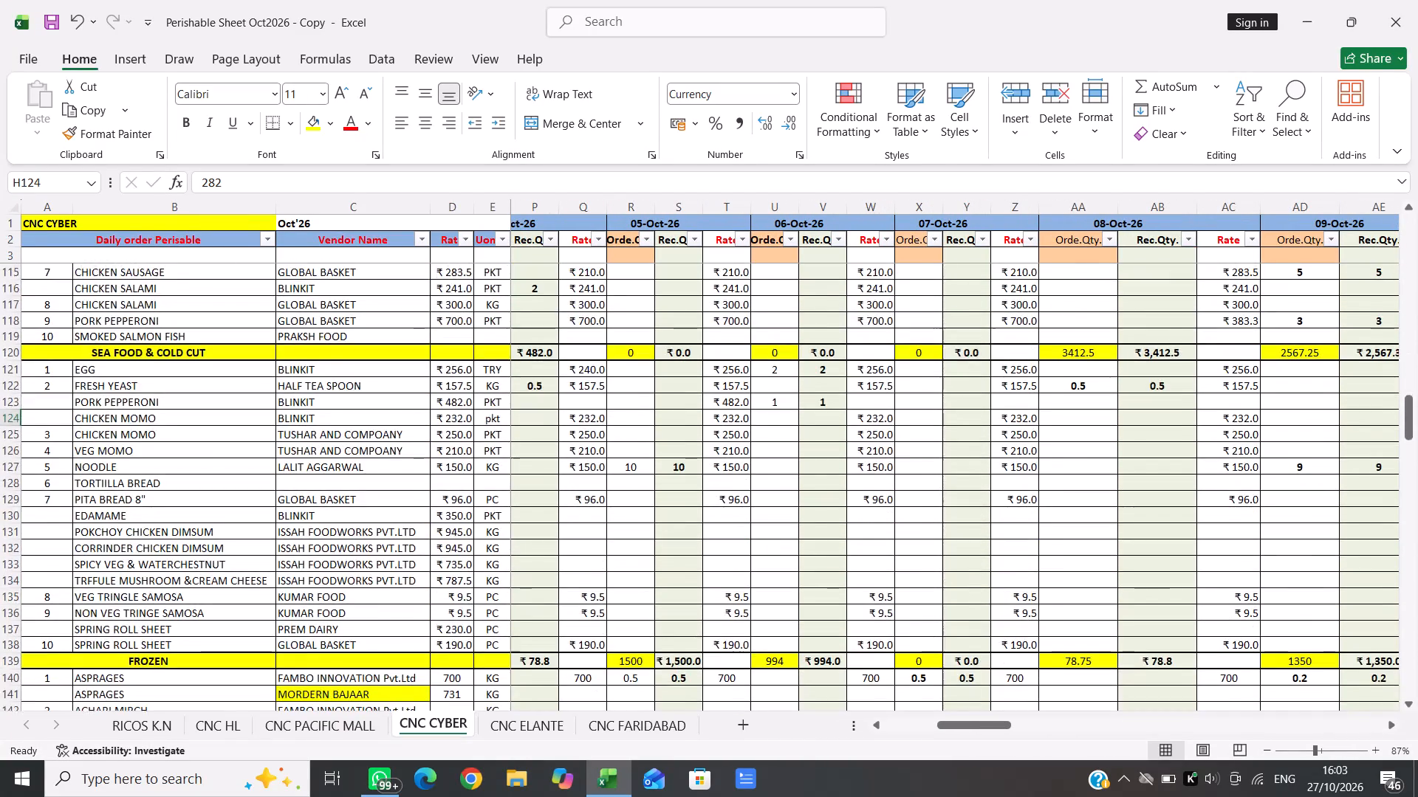
scroll(544, 534, "down", 3)
scroll(544, 534, "up", 1)
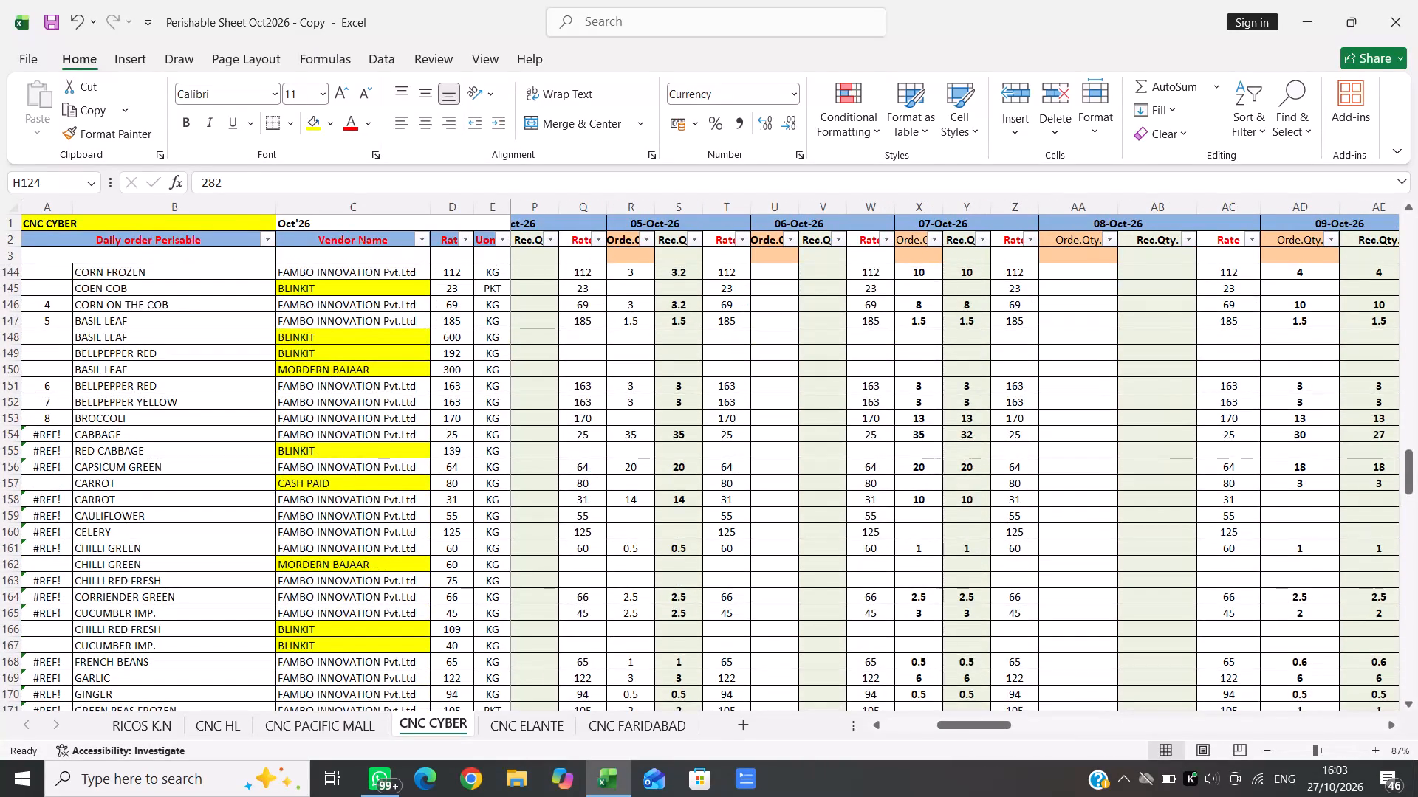
scroll(544, 534, "left", 8)
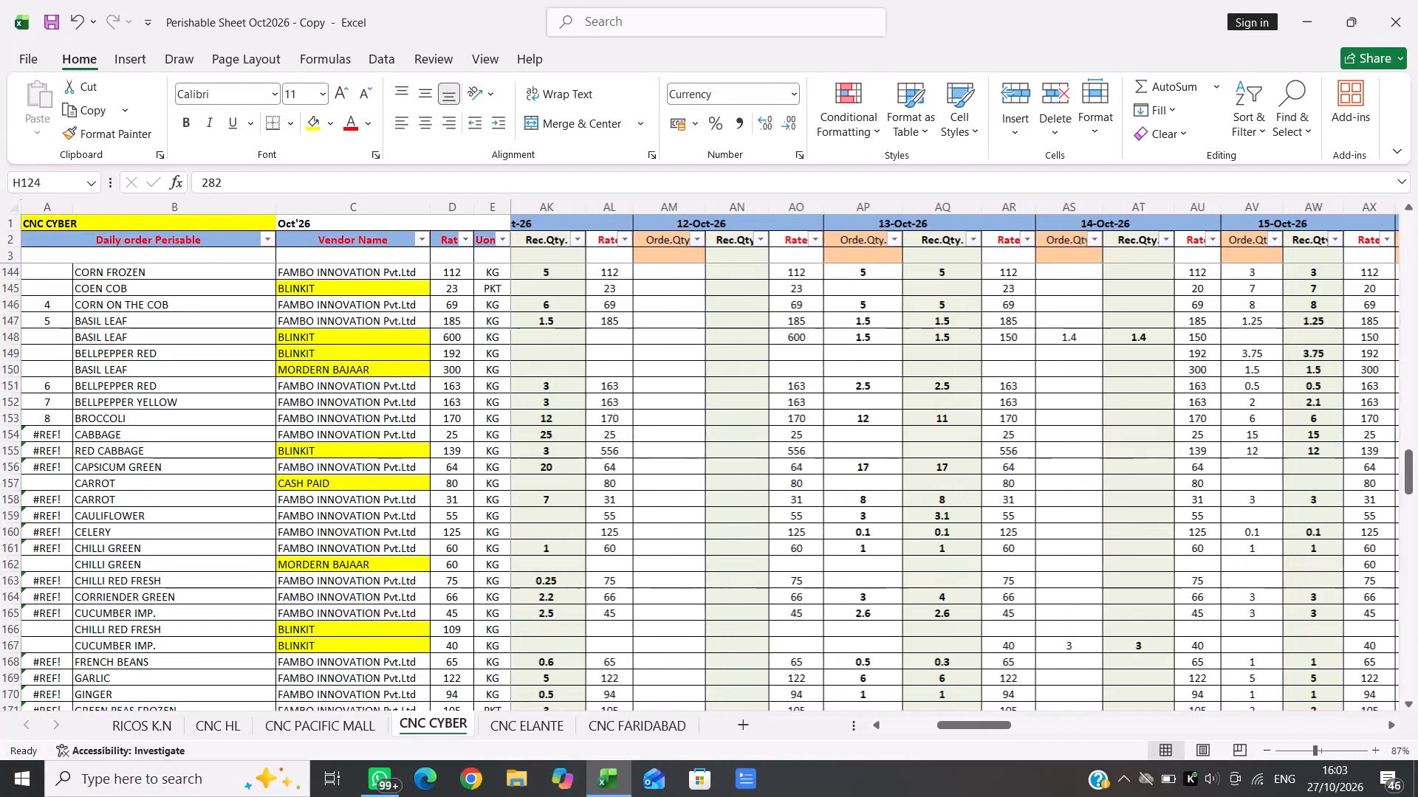
scroll(544, 534, "left", 7)
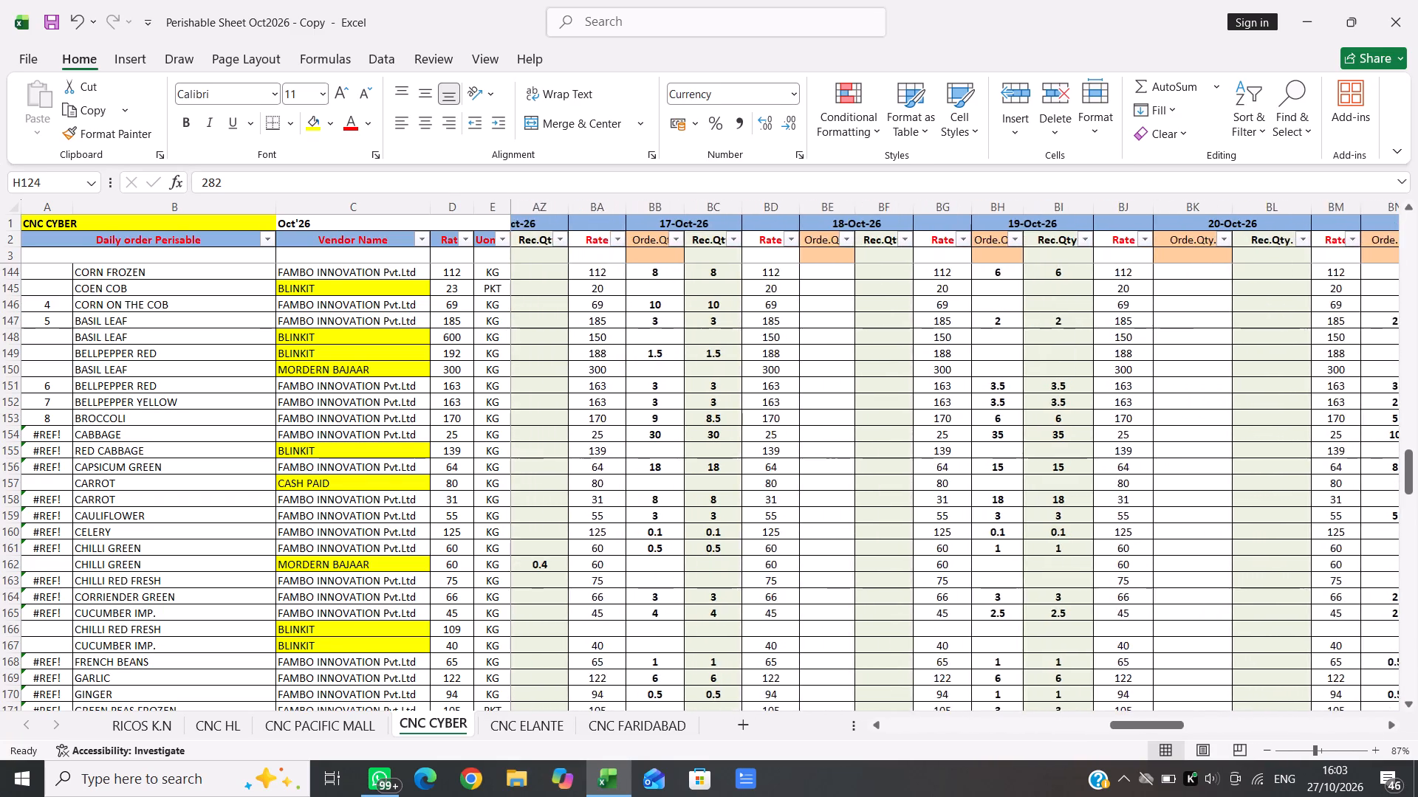
scroll(544, 534, "left", 3)
scroll(544, 534, "right", 3)
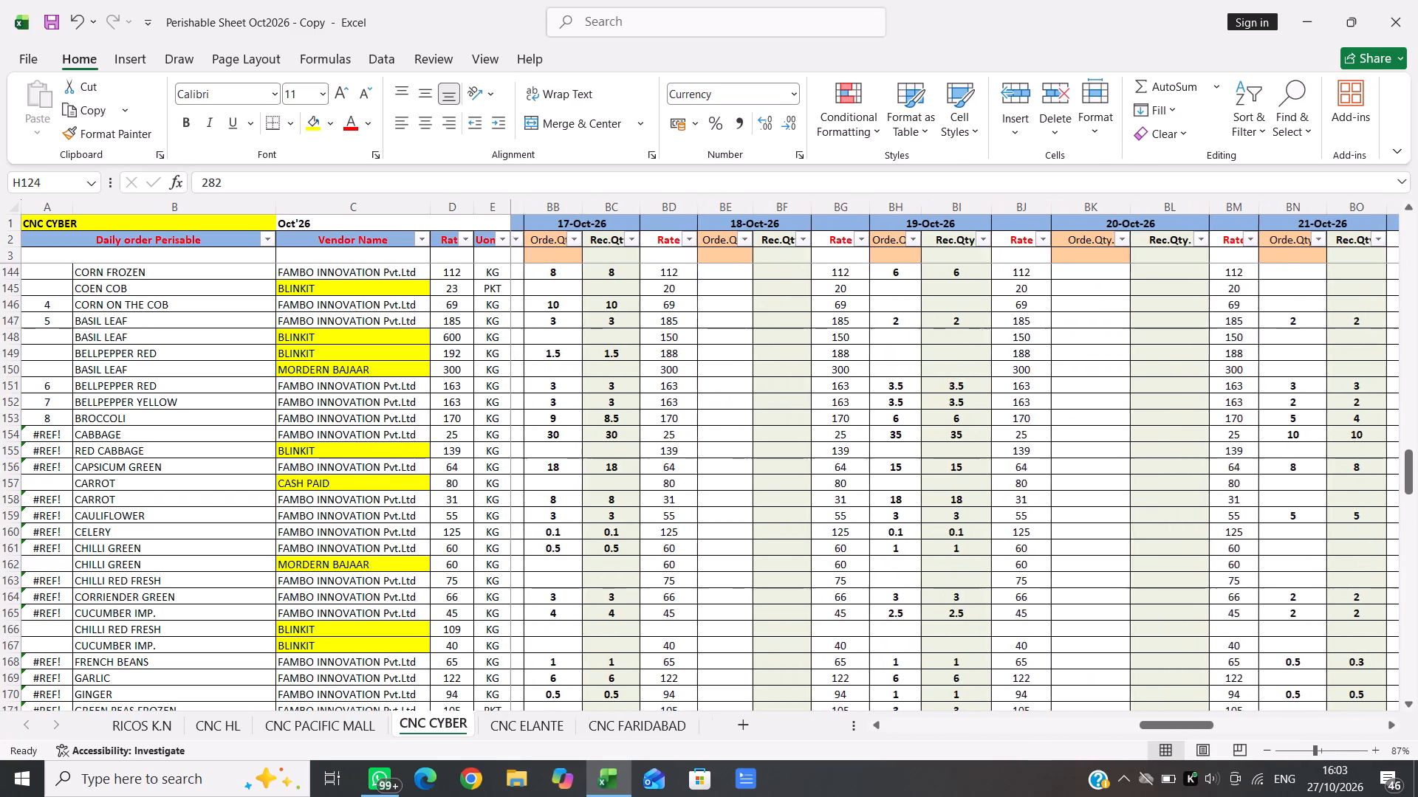
scroll(544, 534, "right", 1)
Review the FROZEN total row and the nearby item rows date by date, from 20-Oct-26 back to 01-Oct-26.
scroll(544, 534, "up", 1)
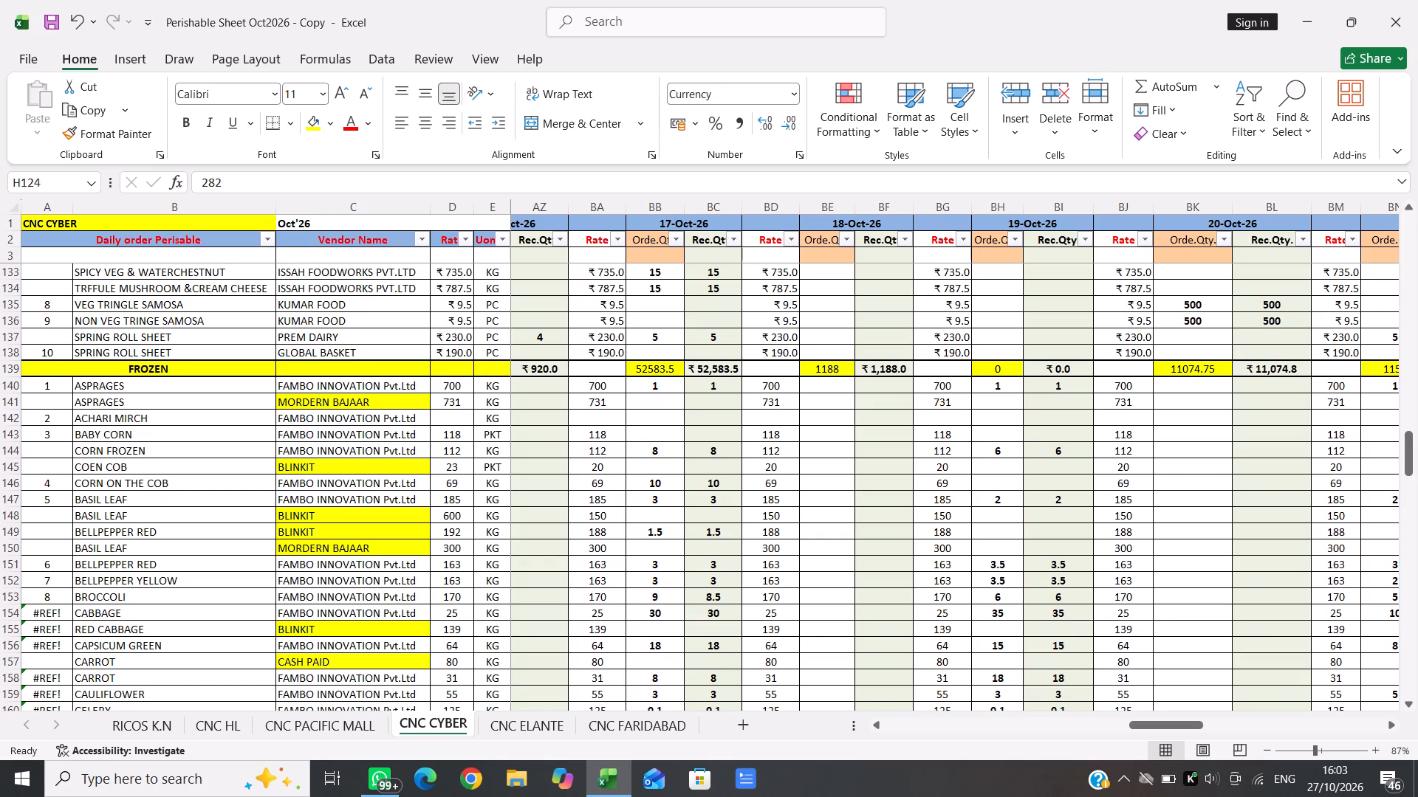
scroll(544, 534, "right", 2)
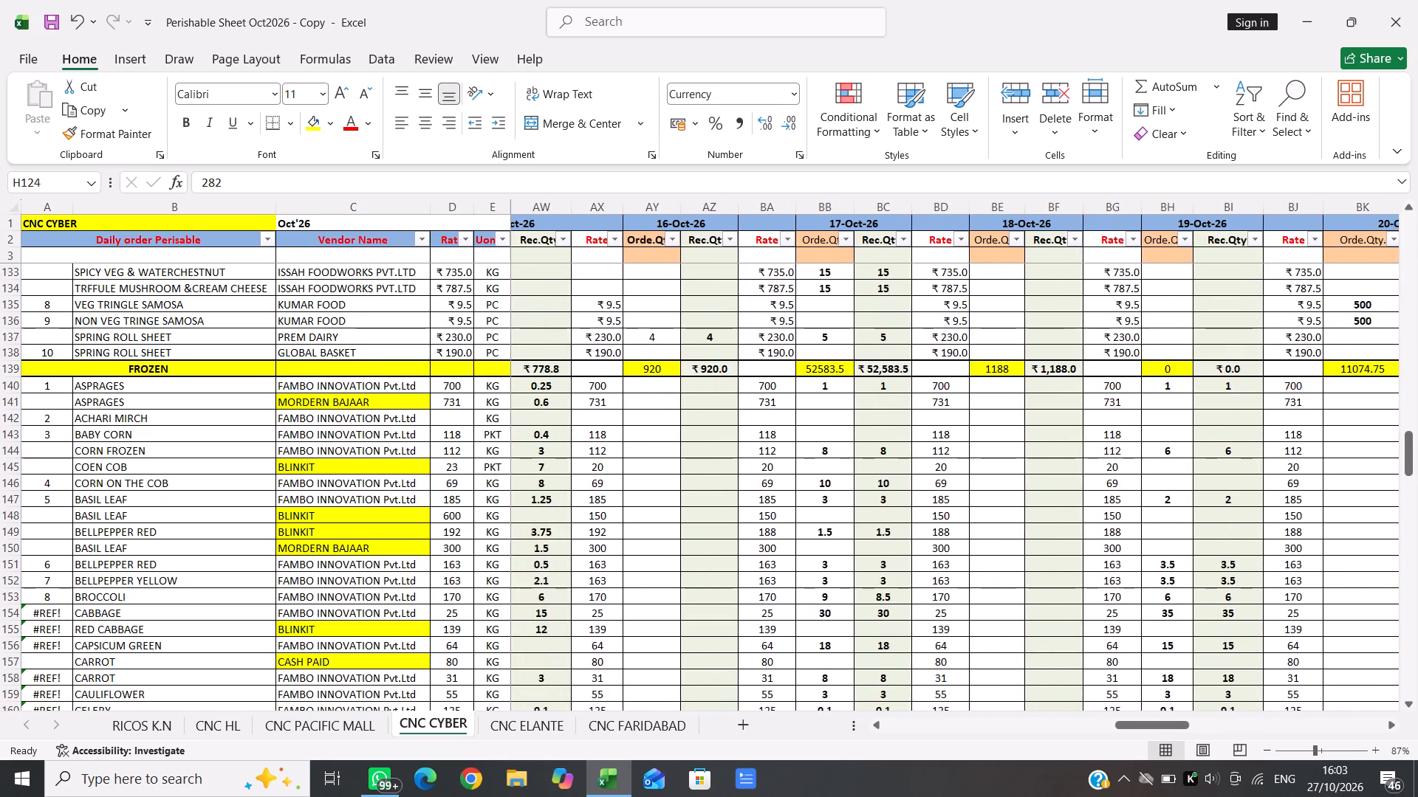
scroll(544, 534, "right", 2)
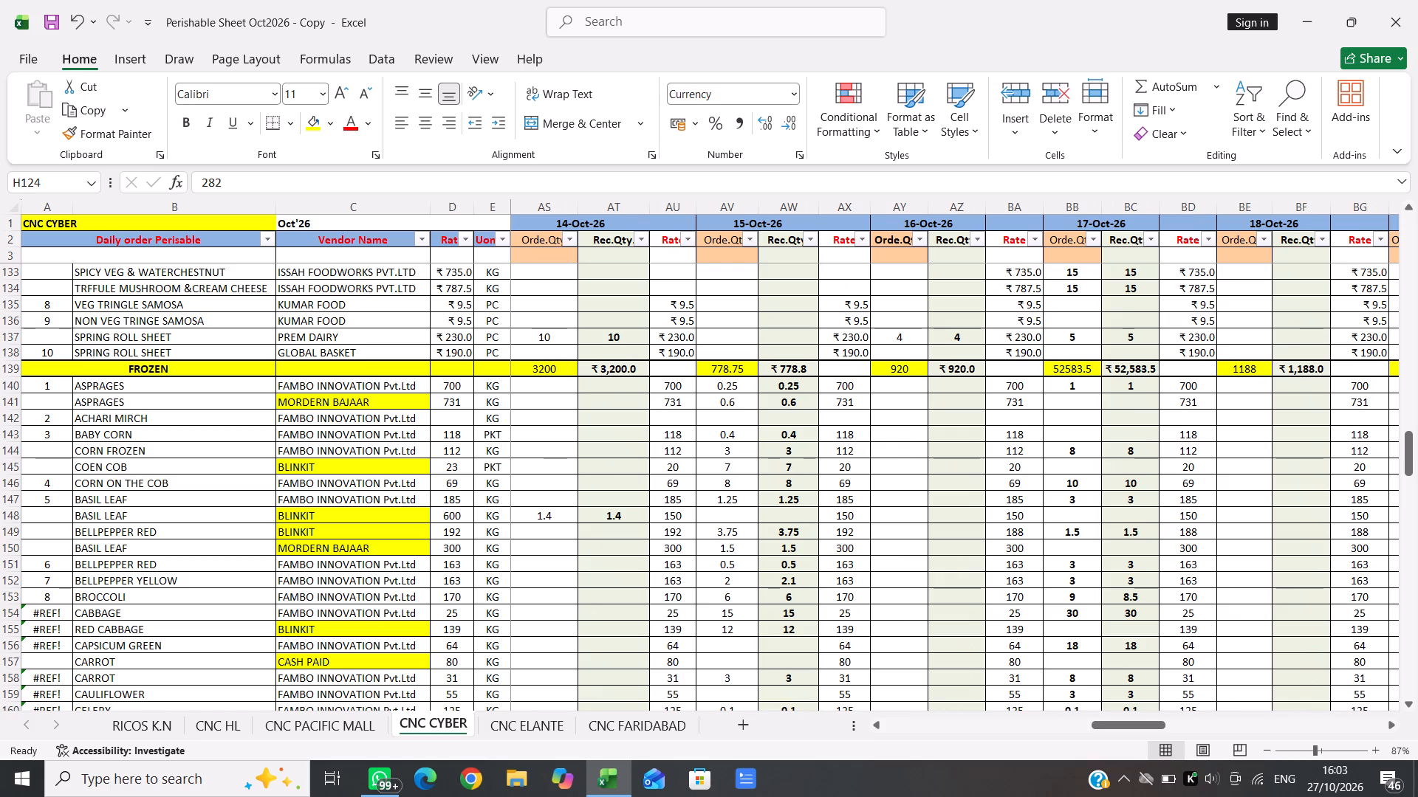
scroll(544, 534, "right", 2)
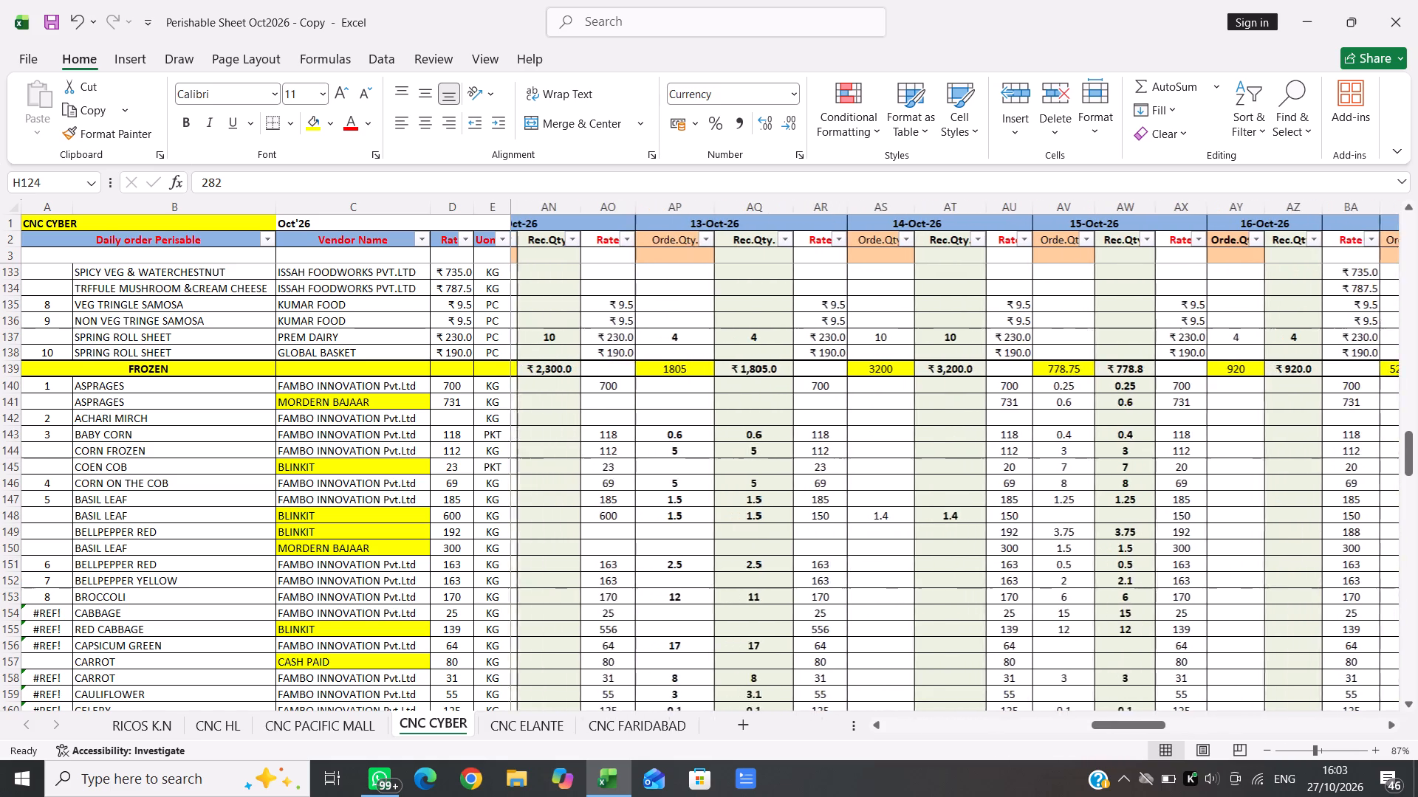
scroll(544, 534, "right", 2)
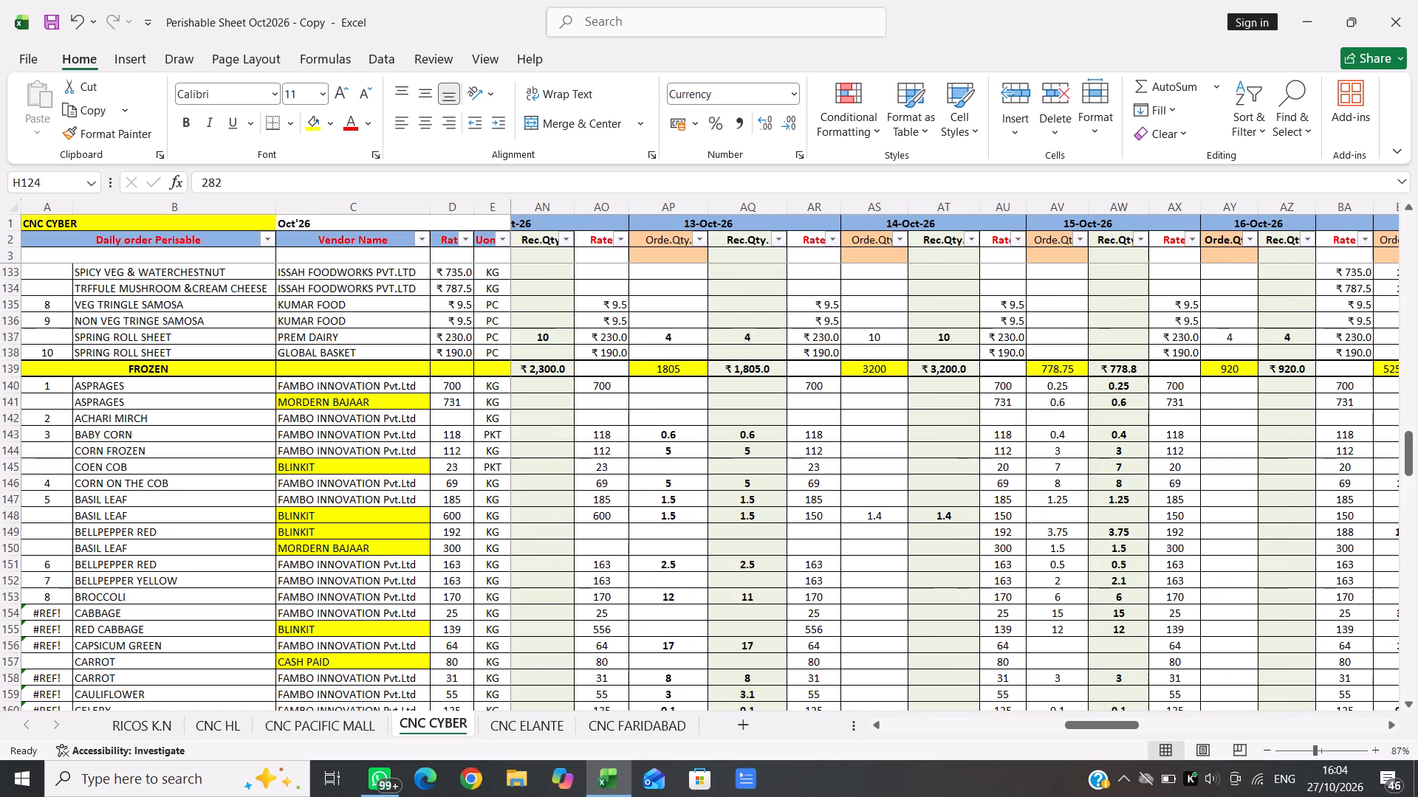
scroll(544, 534, "right", 1)
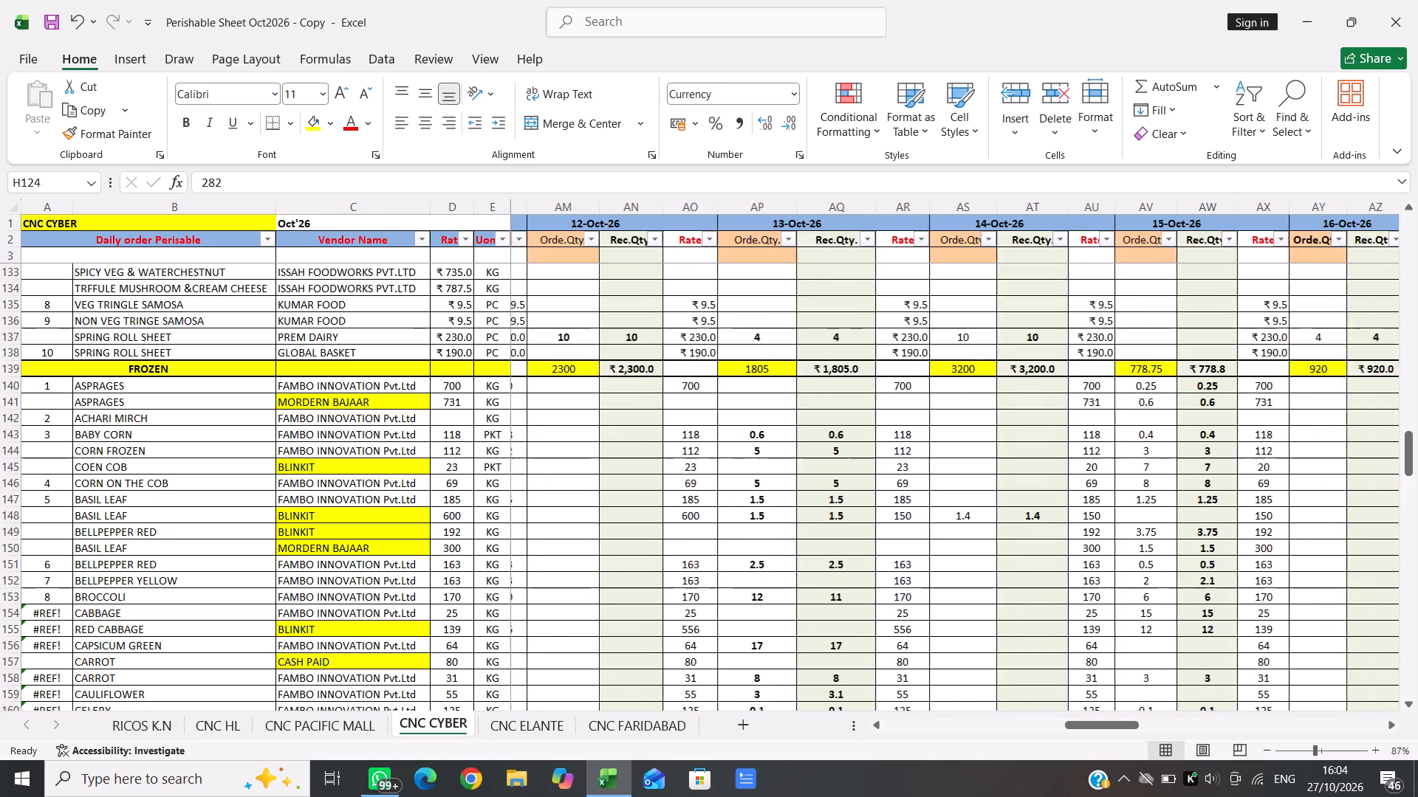
scroll(544, 534, "right", 3)
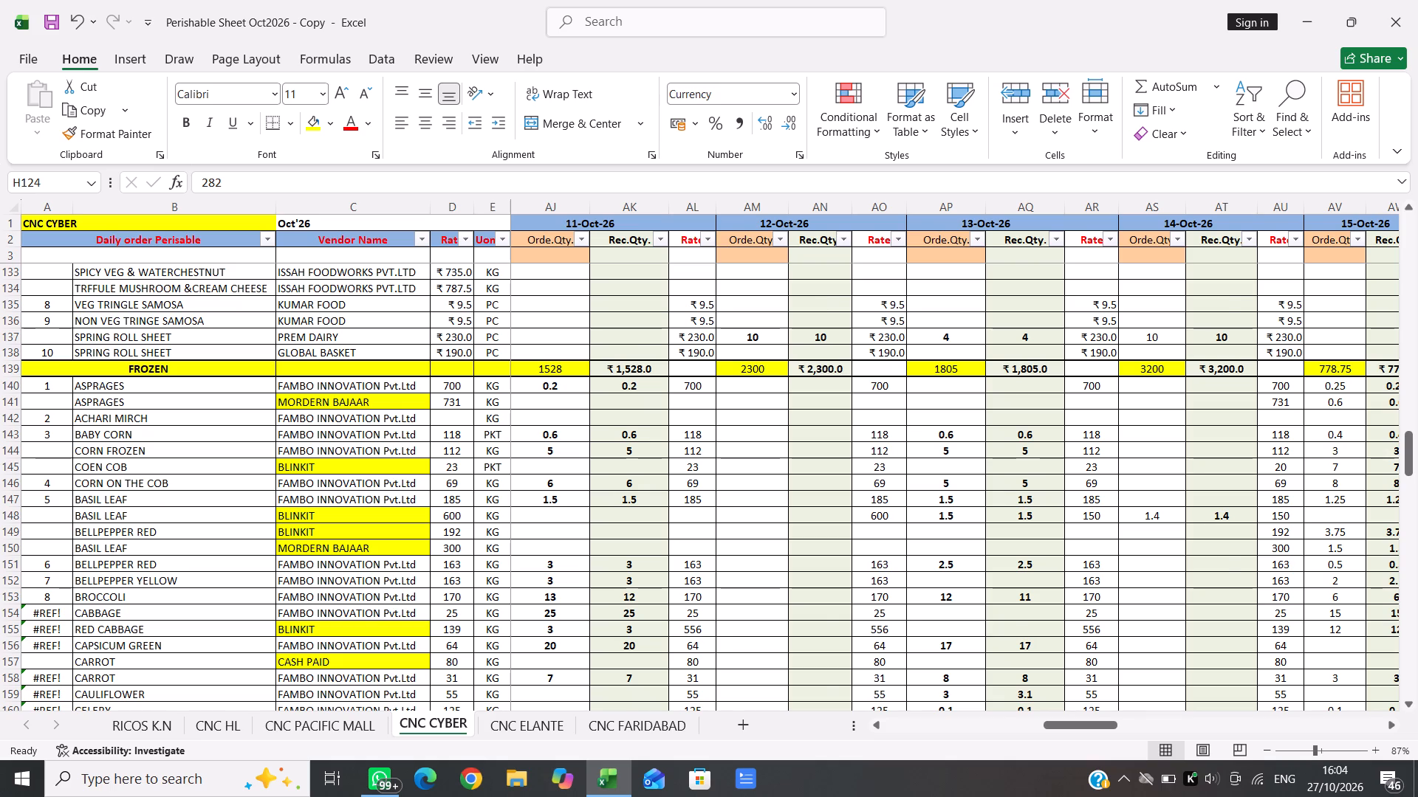
scroll(544, 534, "right", 4)
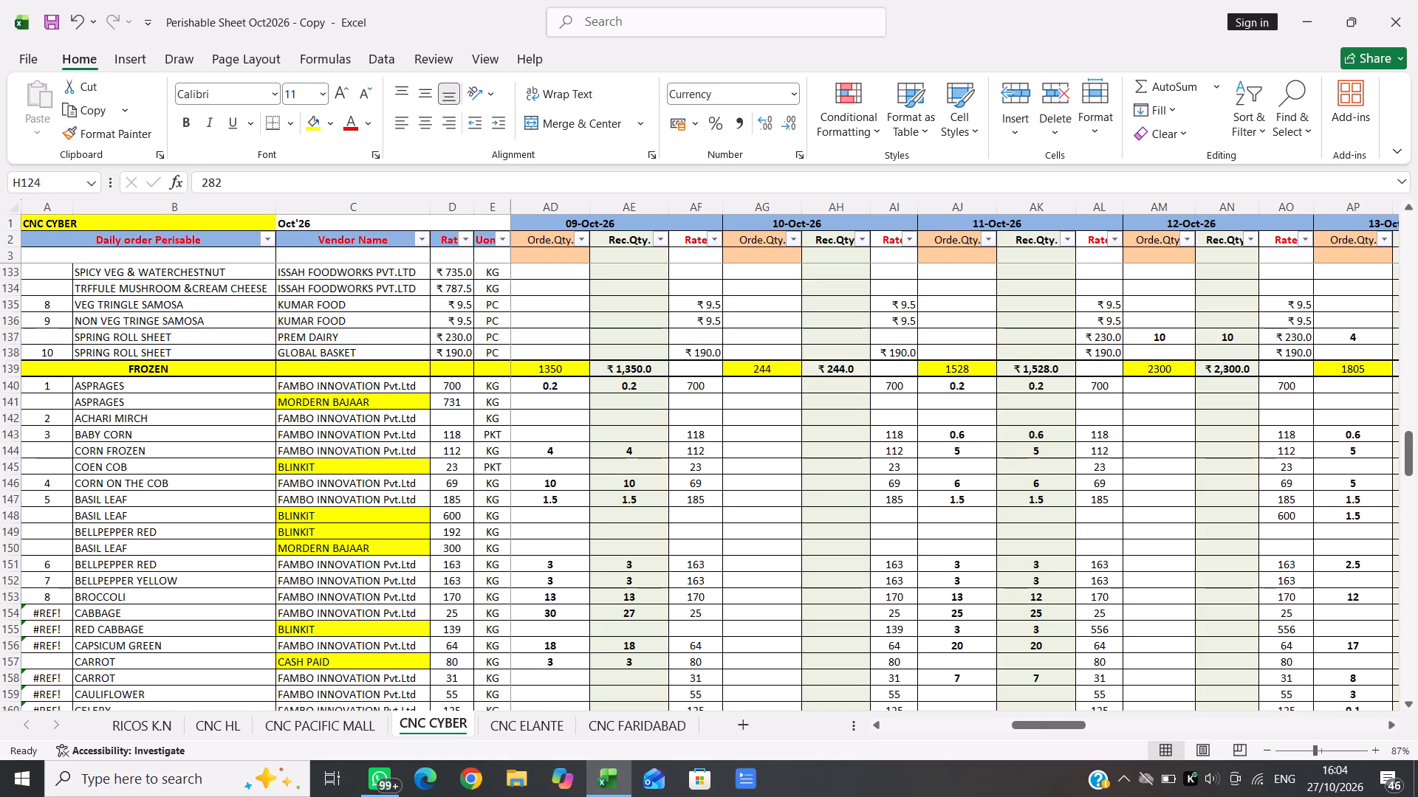
scroll(544, 534, "right", 1)
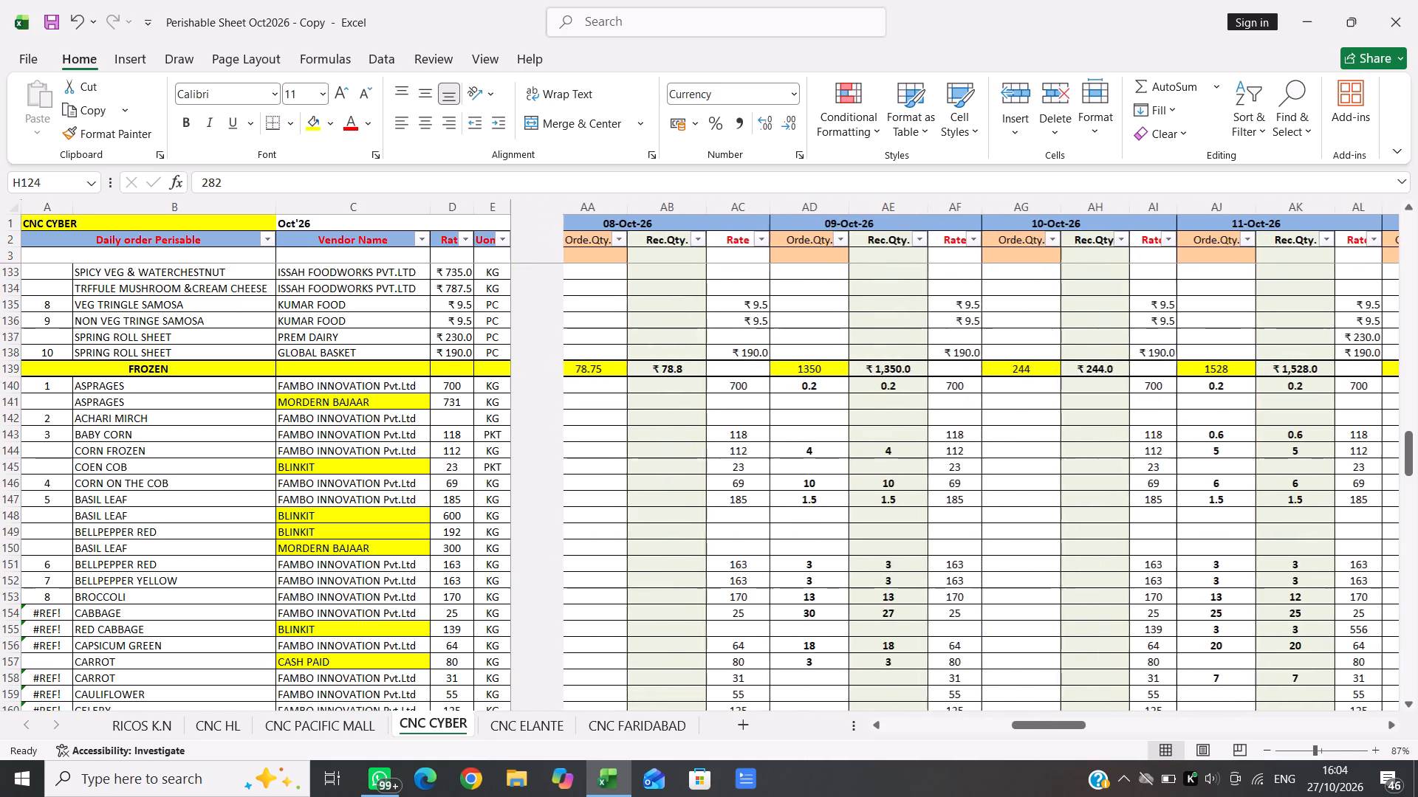
scroll(544, 534, "right", 2)
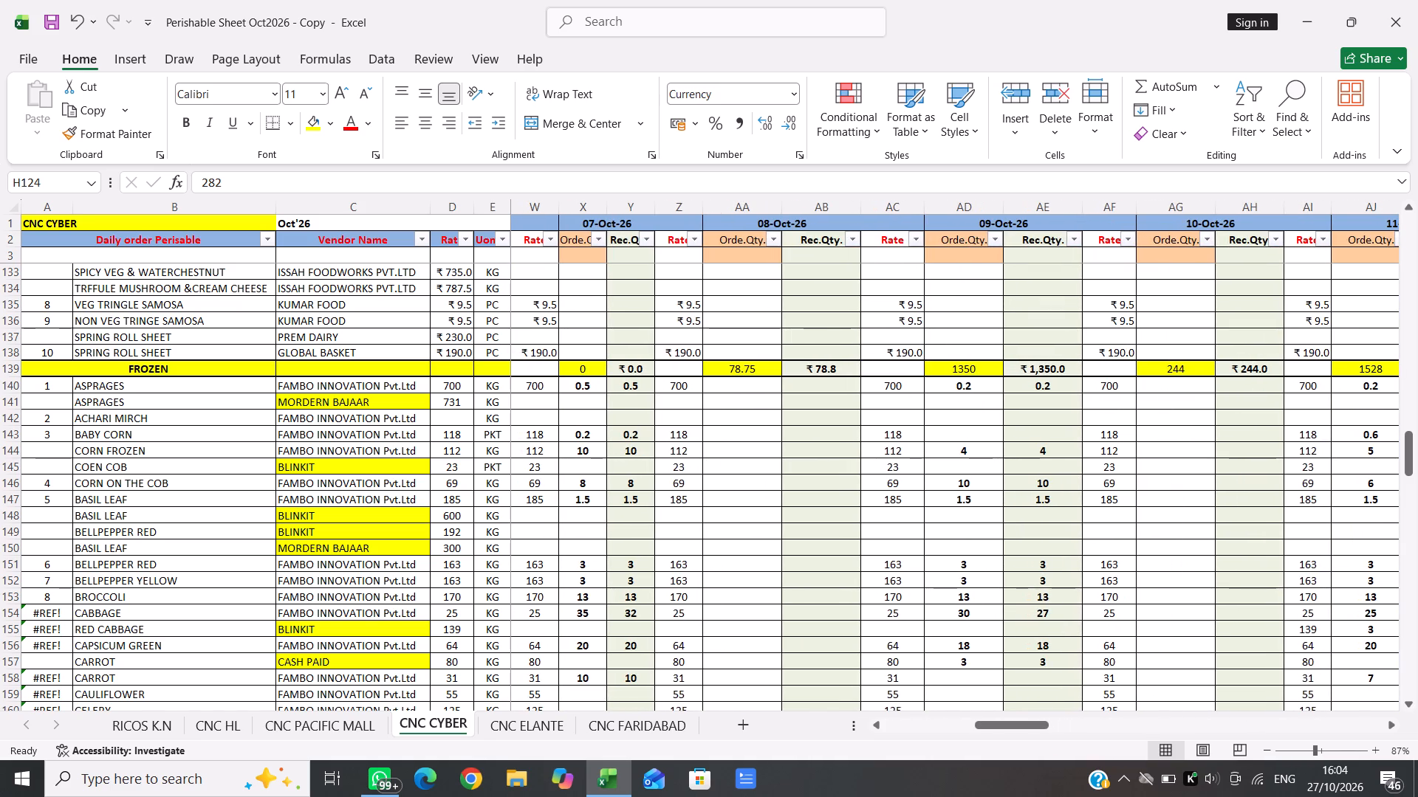
scroll(544, 534, "right", 2)
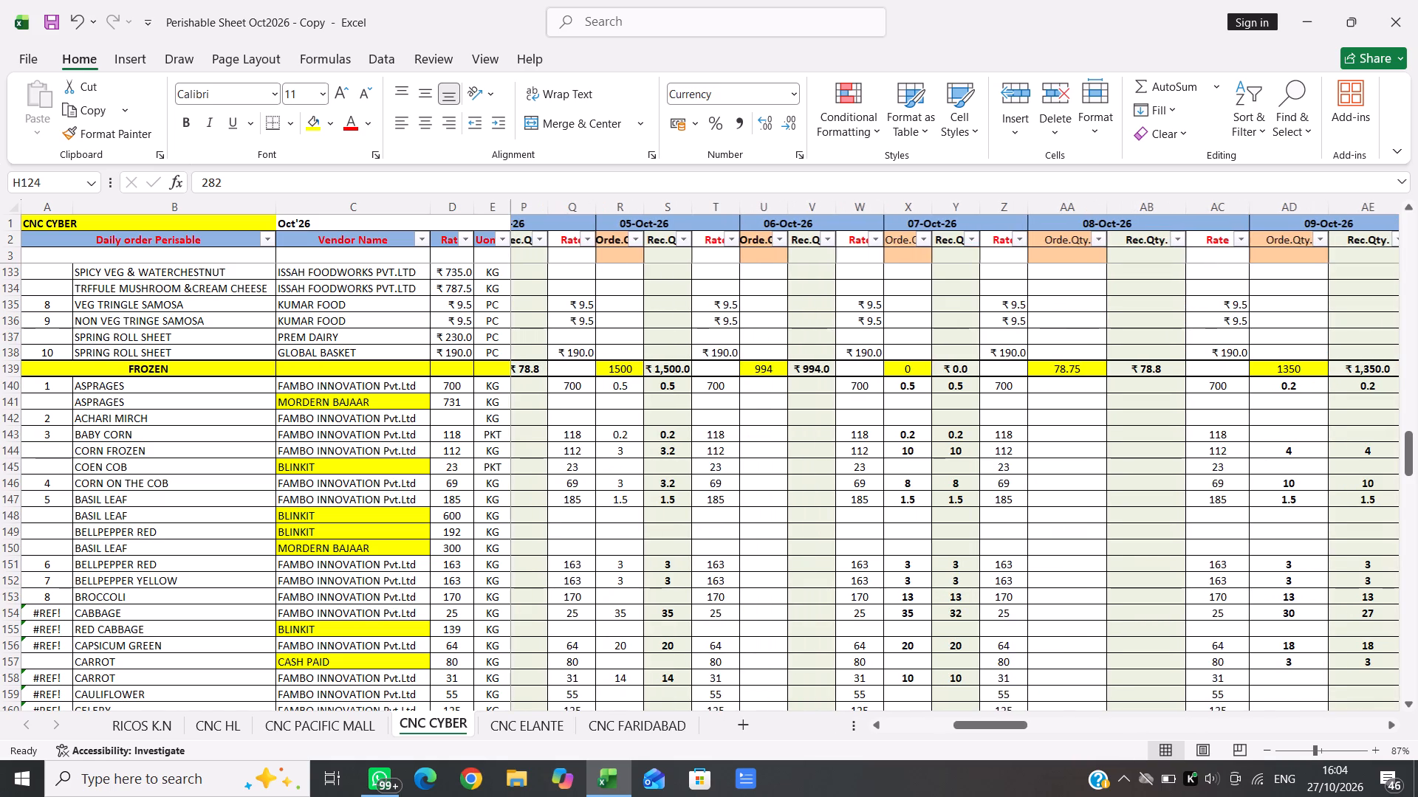
scroll(544, 534, "right", 1)
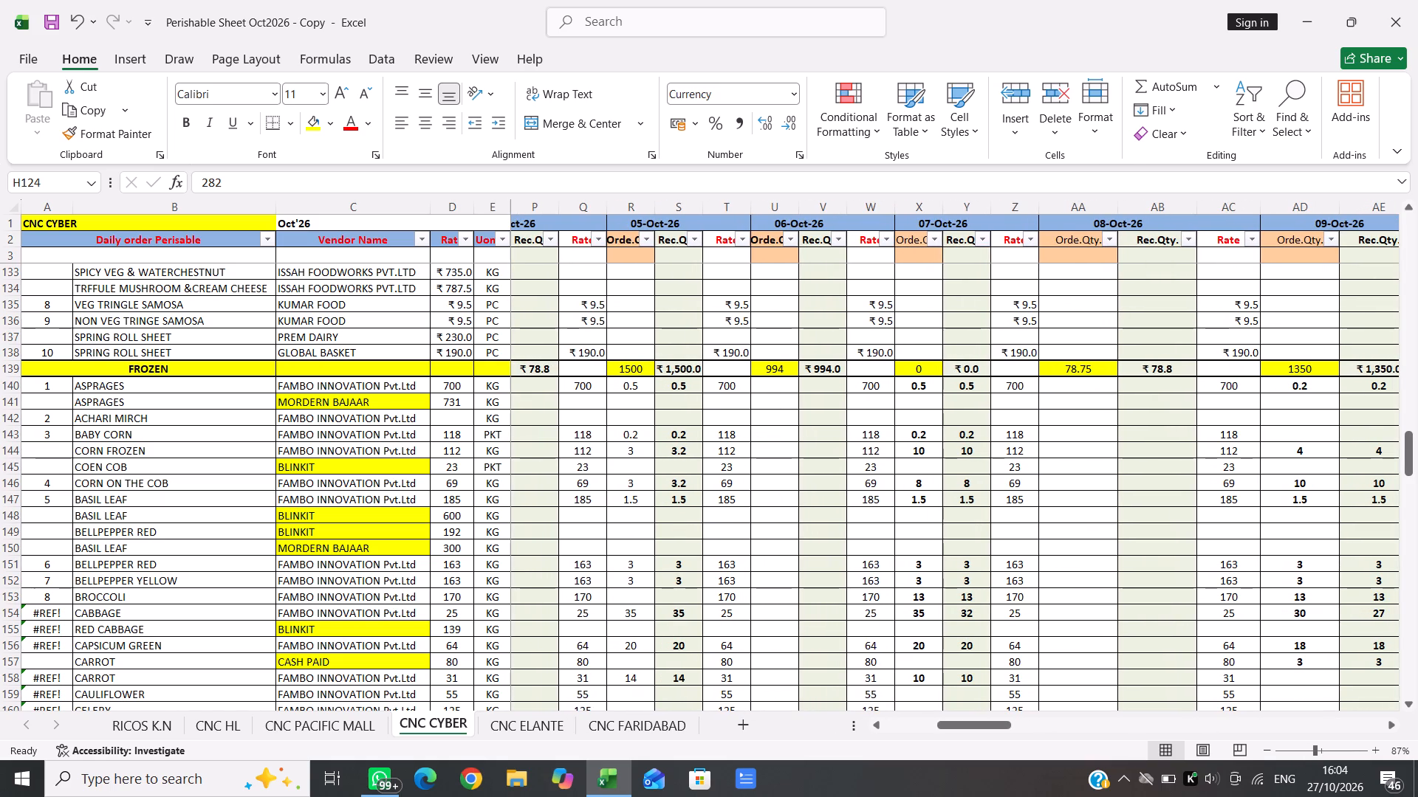
scroll(544, 534, "right", 3)
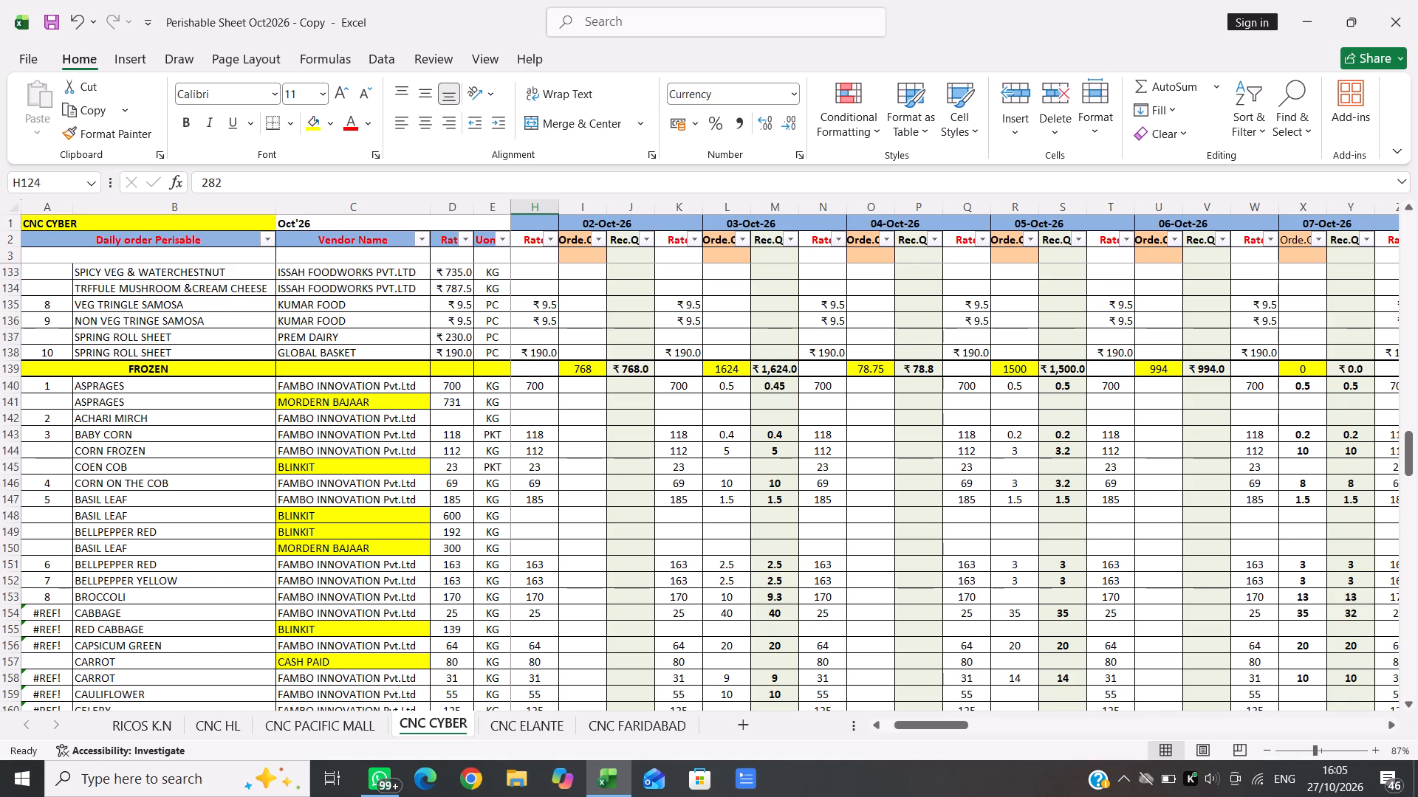
scroll(544, 534, "right", 4)
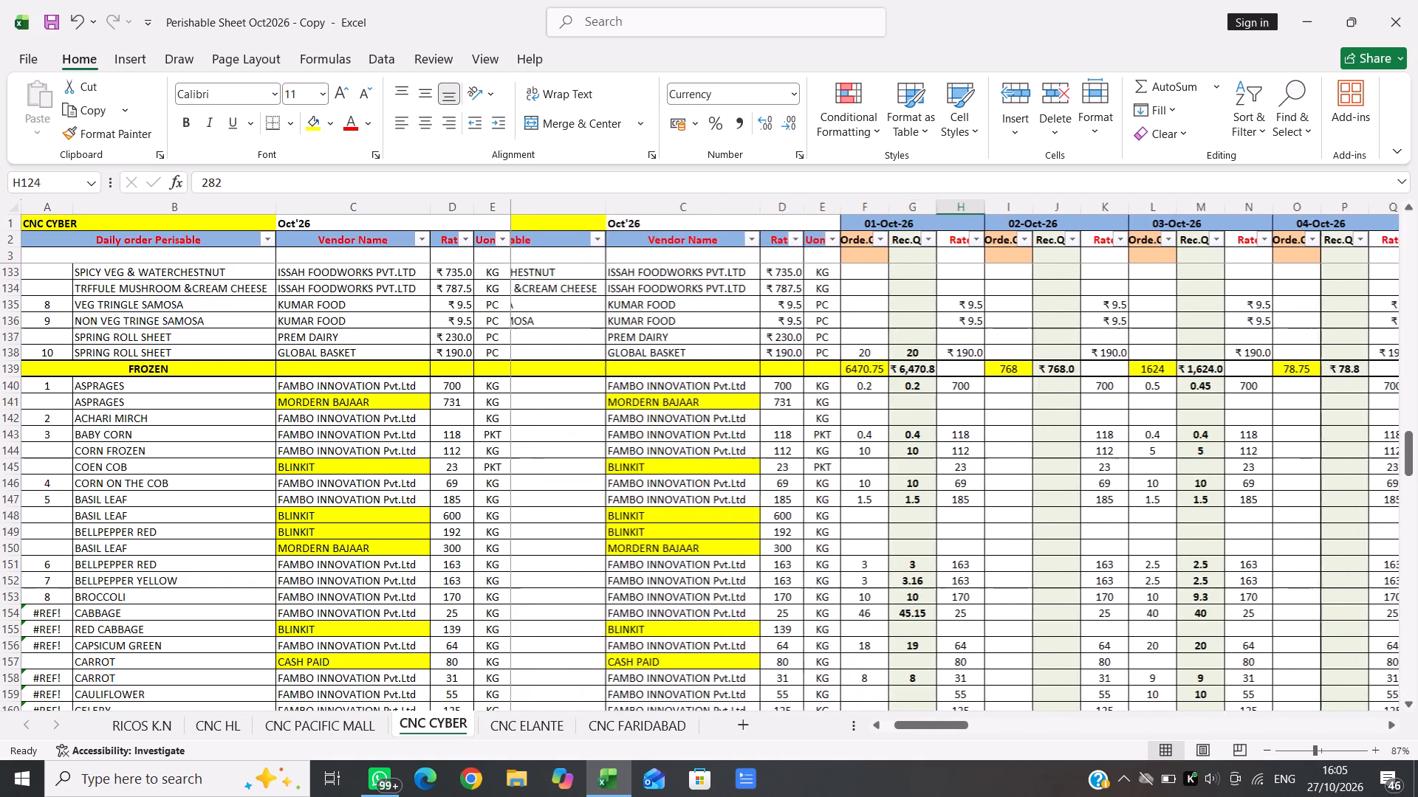
scroll(544, 534, "right", 1)
Save the workbook.
key("ctrl+s")
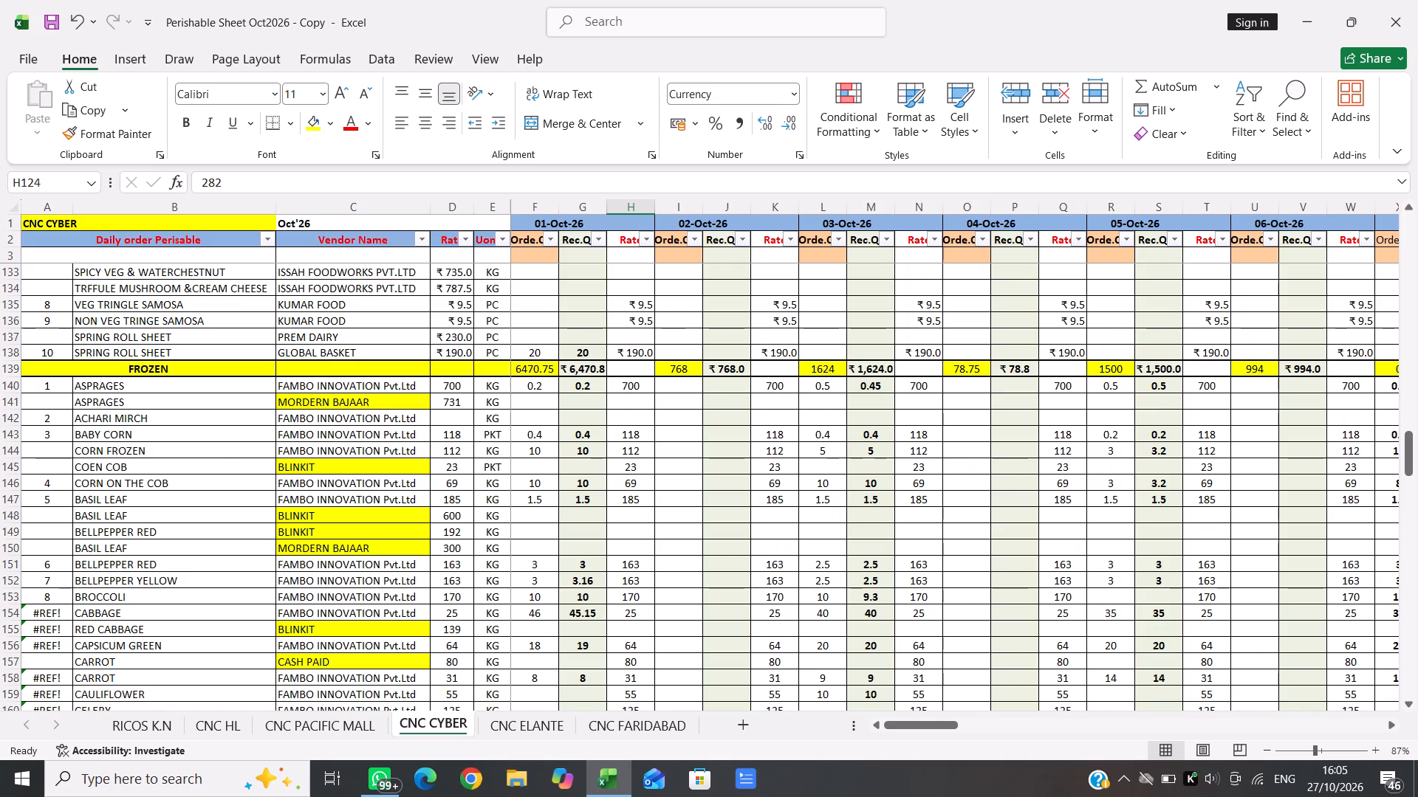
key("ctrl+s")
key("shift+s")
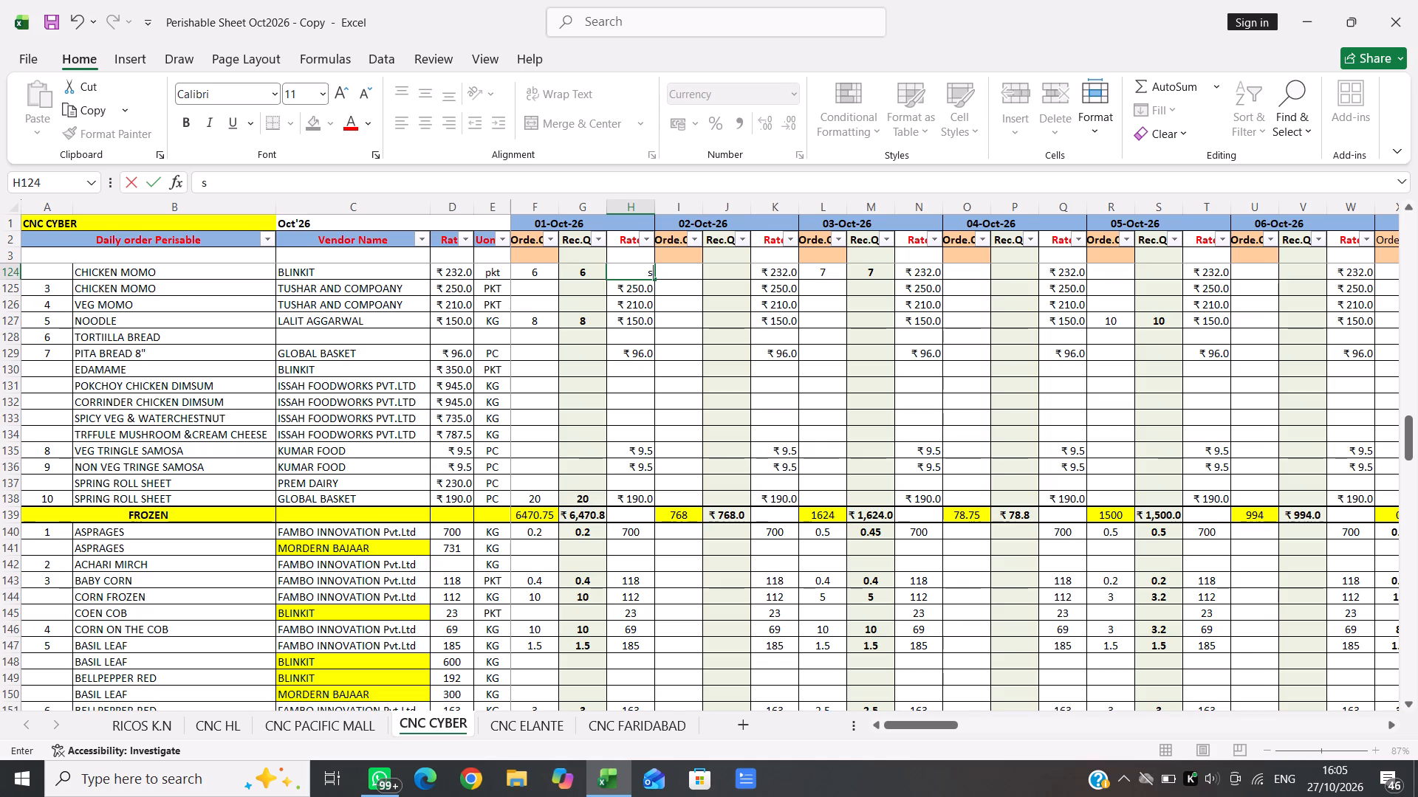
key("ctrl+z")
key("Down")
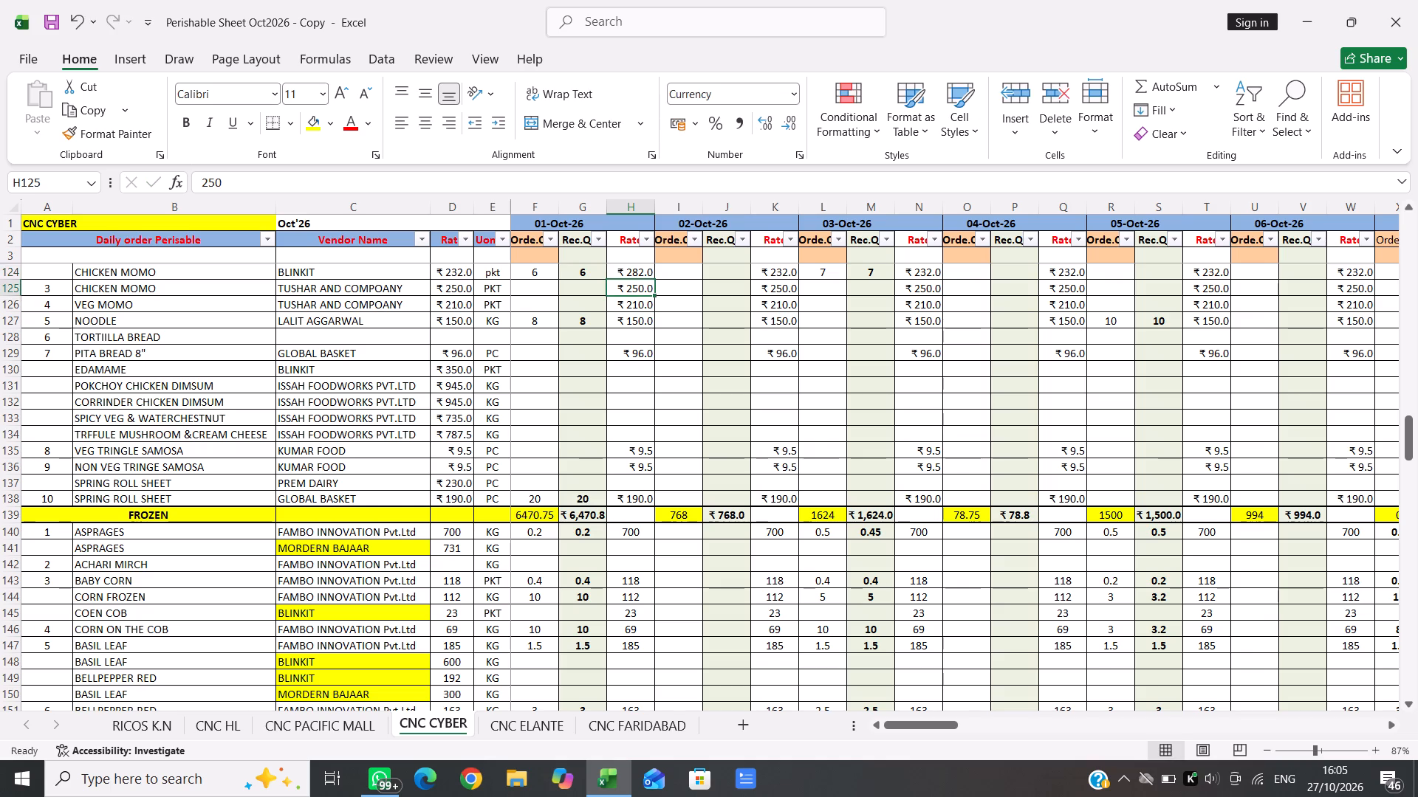
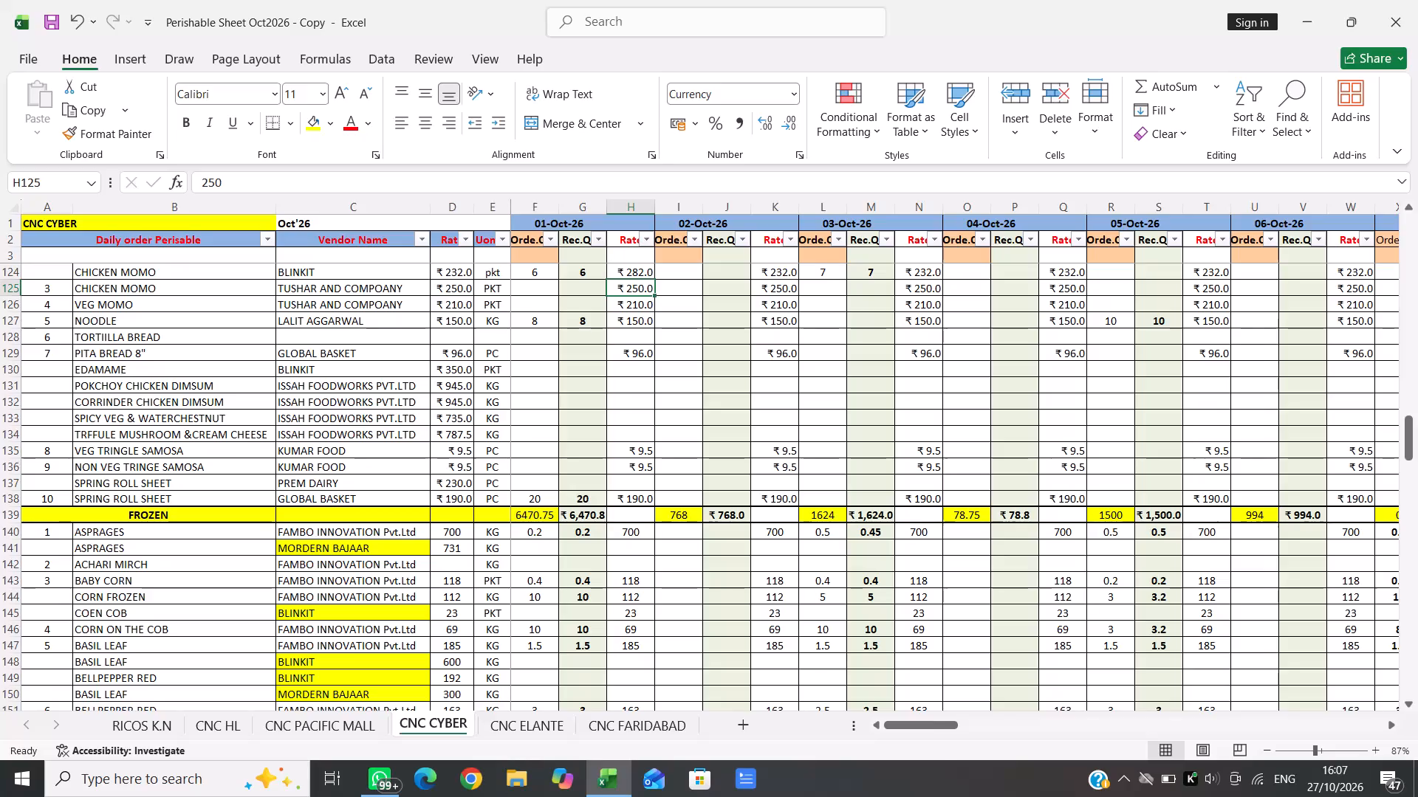
Save the October 2026 perishable sheet workbook again.
key("ctrl+s")
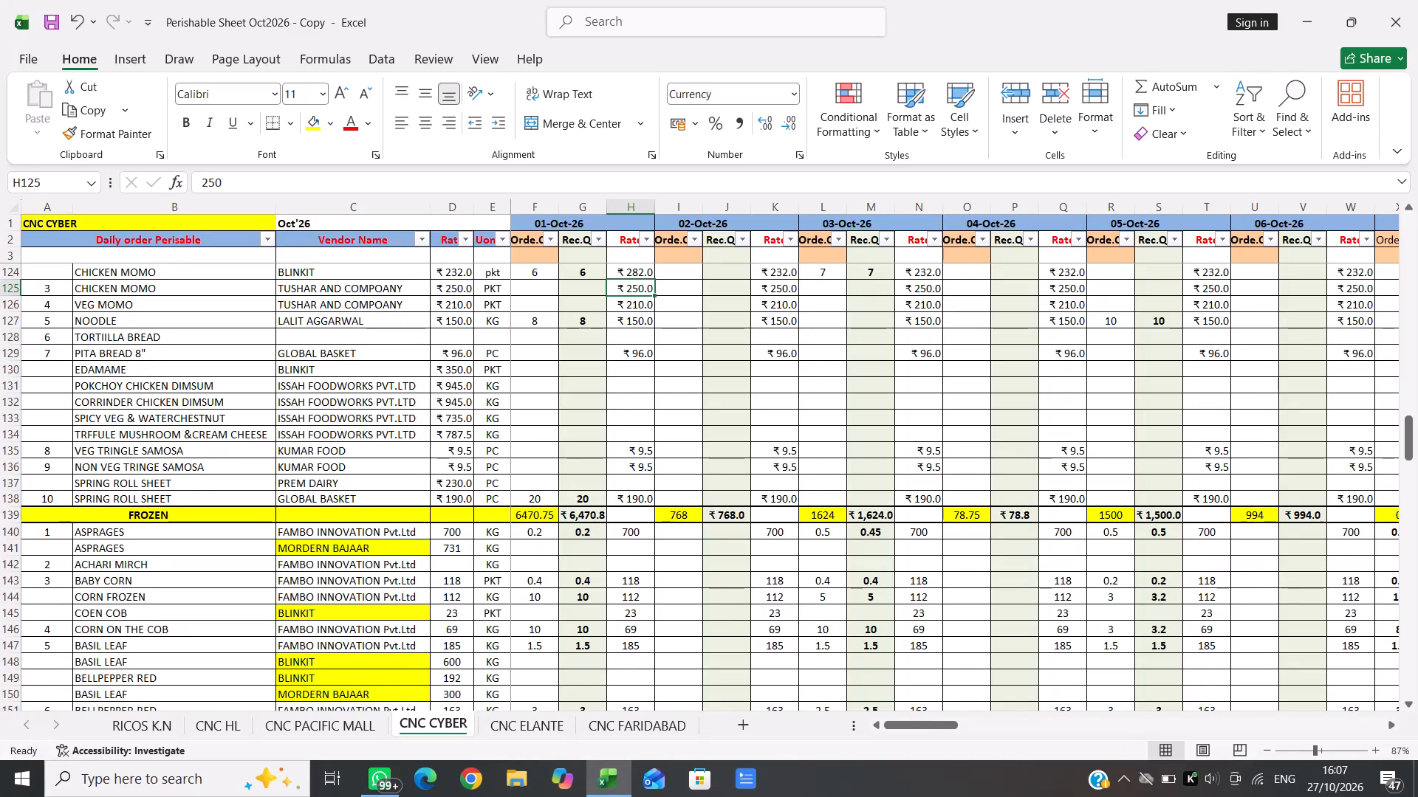
key("ctrl+s")
key("ctrl+s")
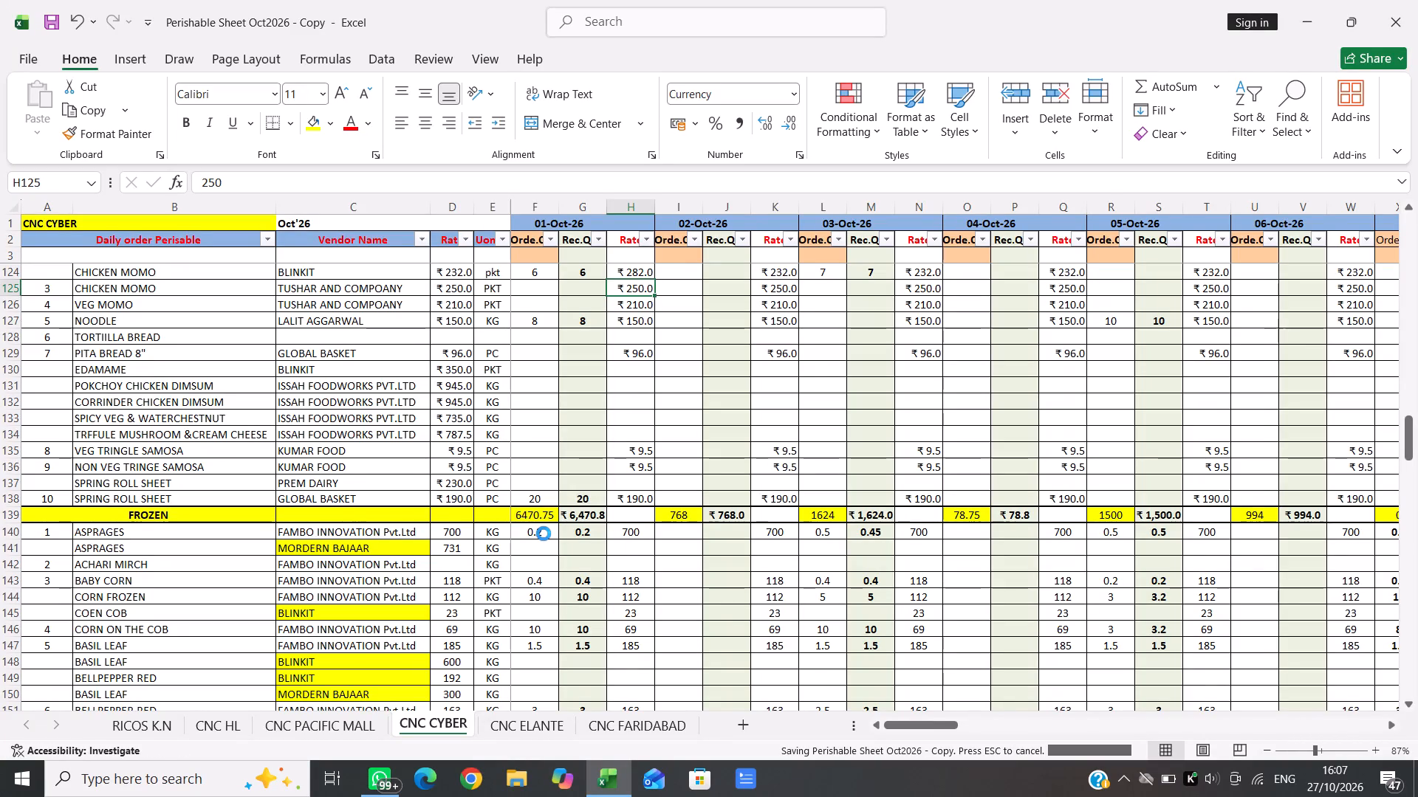
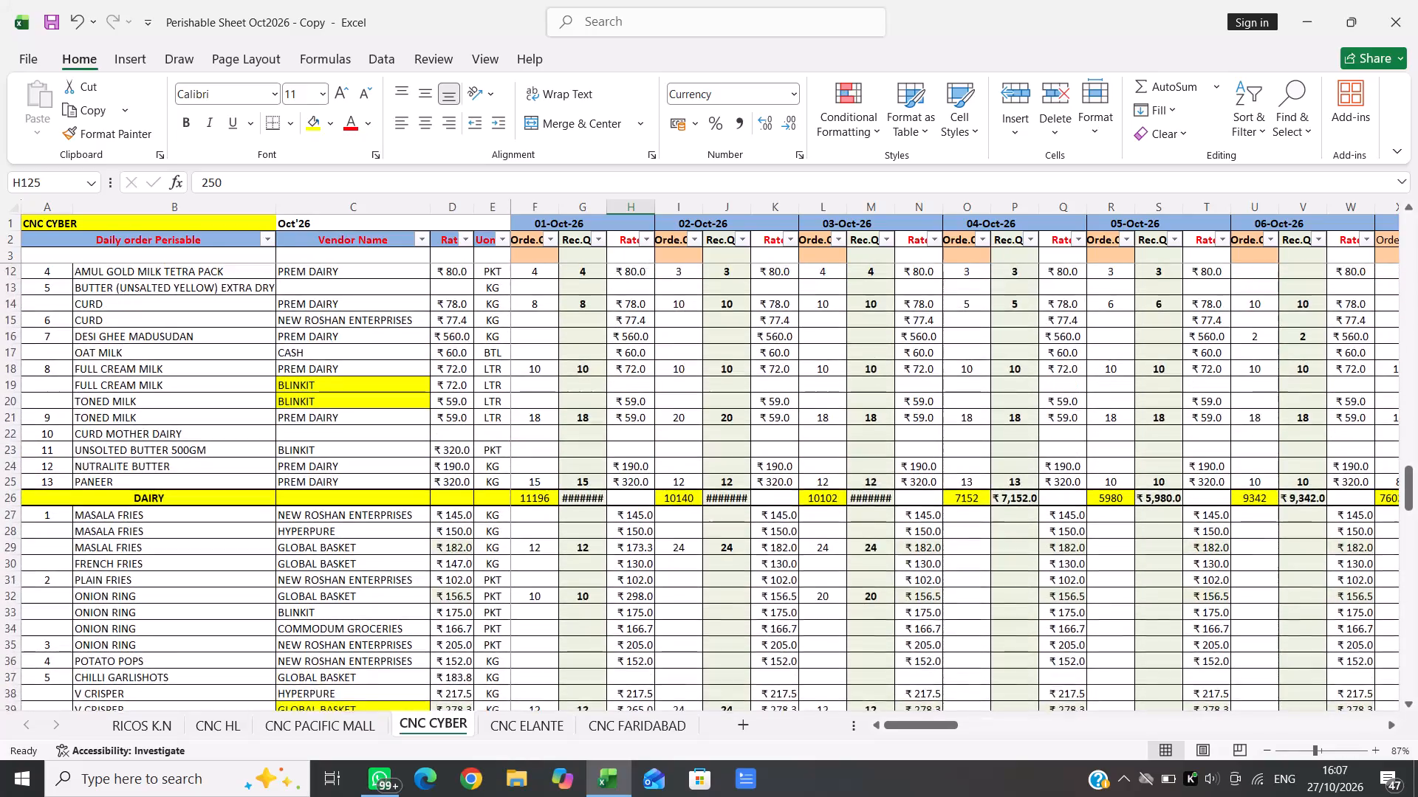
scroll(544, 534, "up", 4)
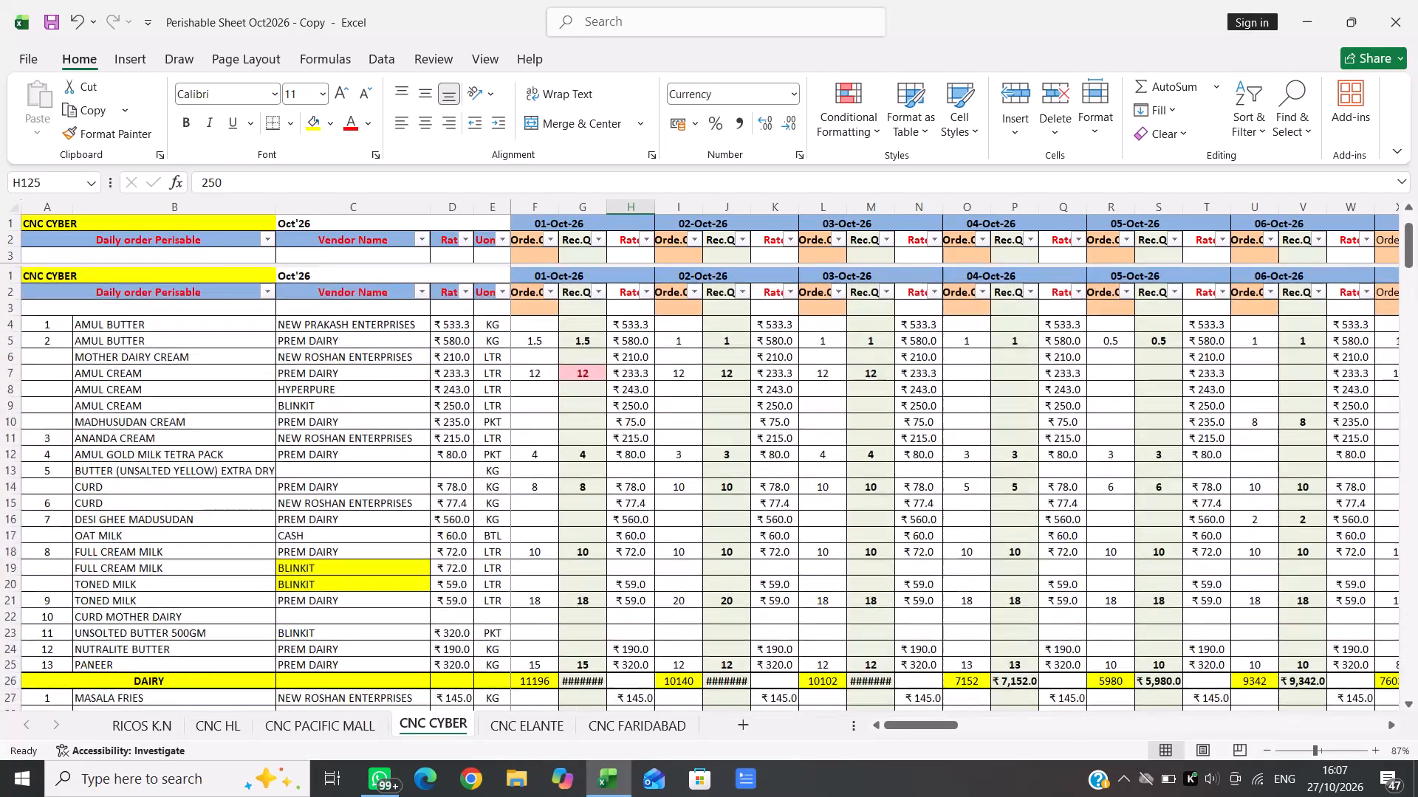
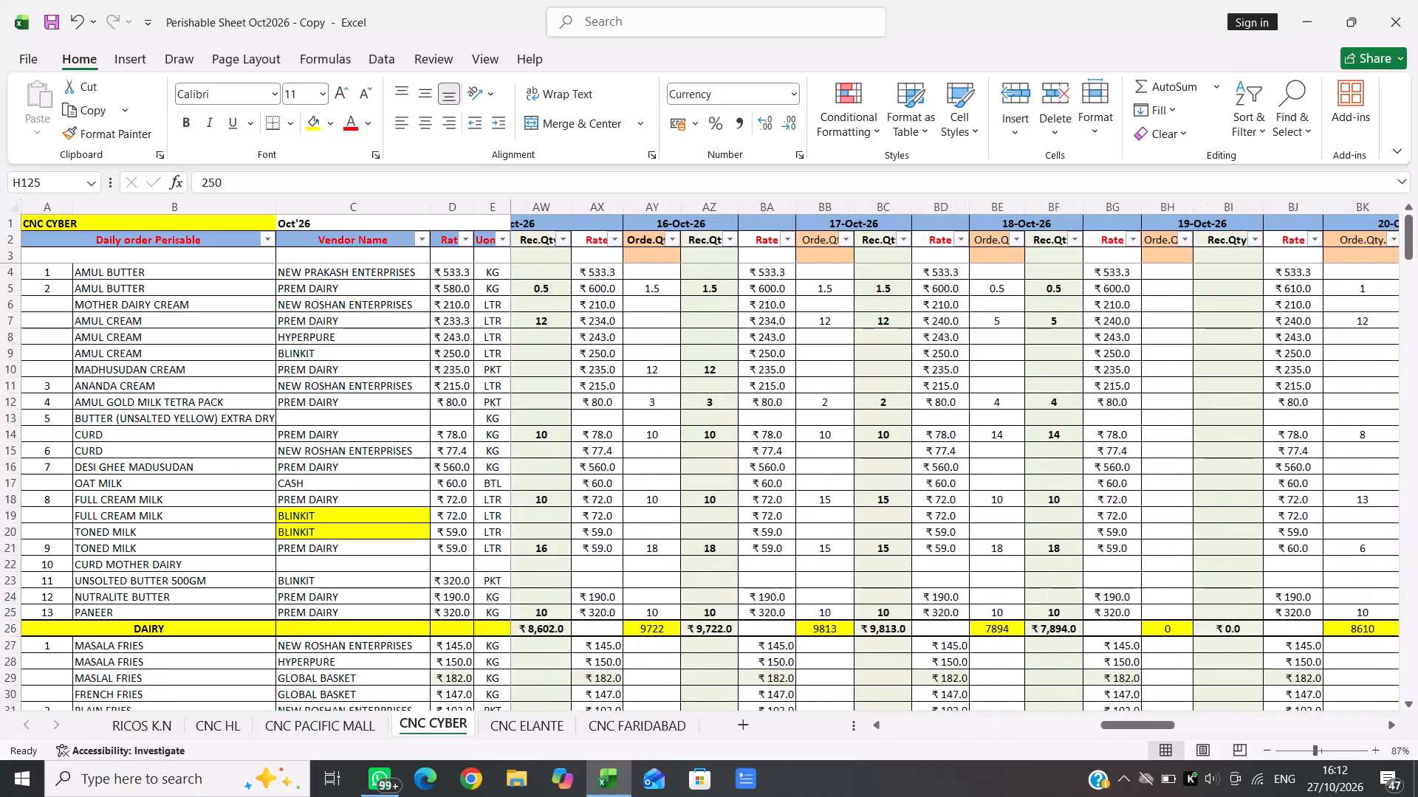
Examine the late-October rates, order and received quantities, and category totals on the CNC CYBER sheet.
scroll(894, 537, "left", 7)
scroll(894, 537, "right", 2)
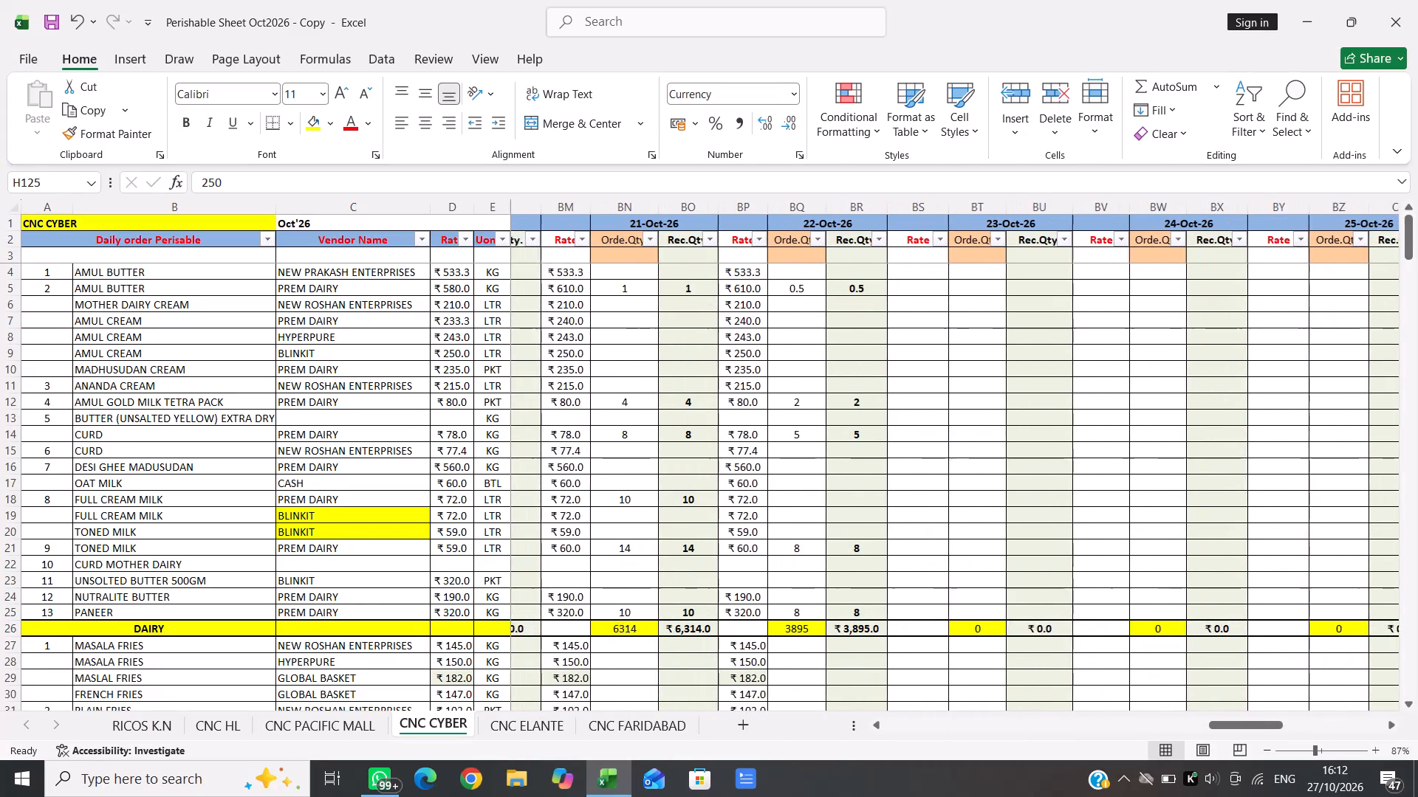
scroll(894, 537, "right", 1)
scroll(894, 537, "up", 6)
scroll(894, 537, "down", 7)
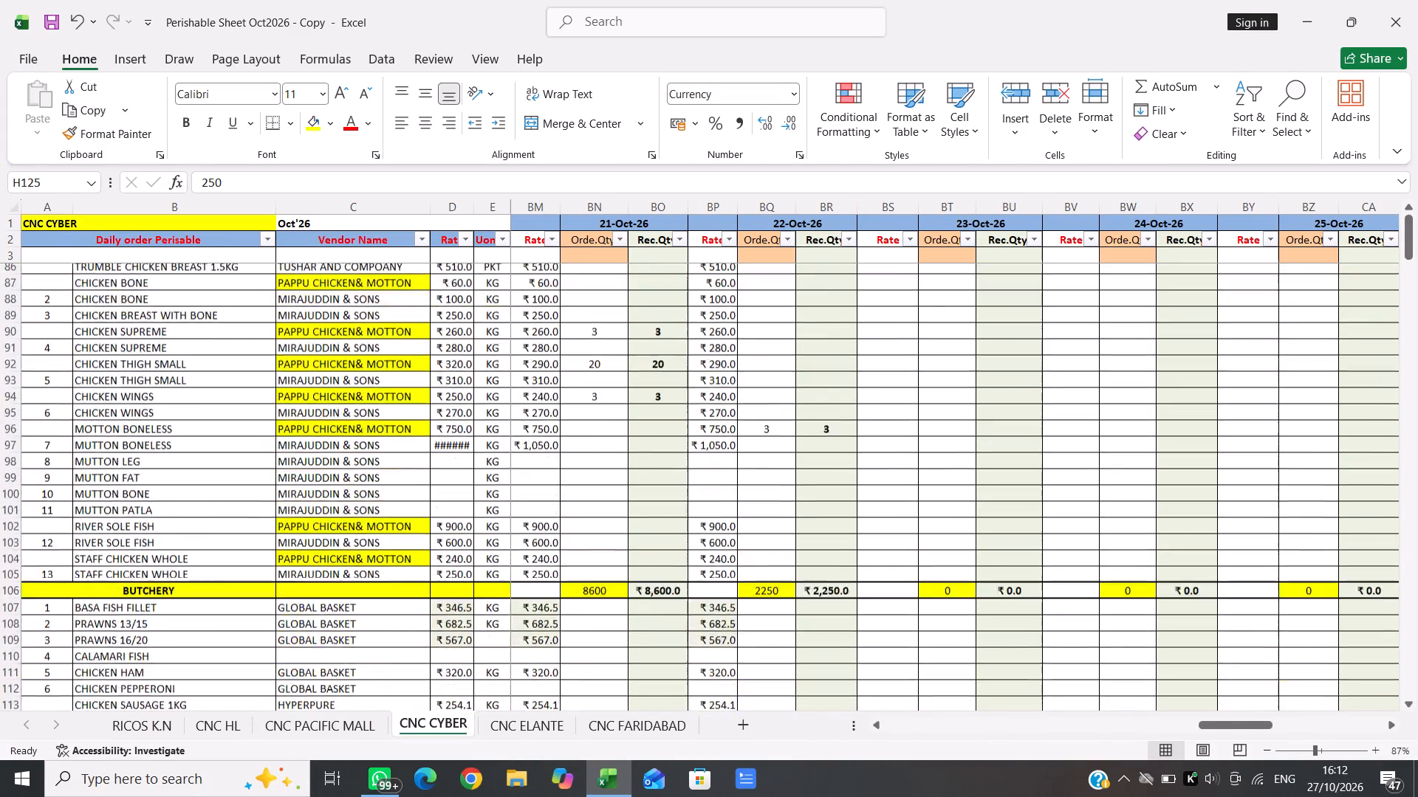
scroll(894, 537, "down", 16)
scroll(894, 537, "up", 1)
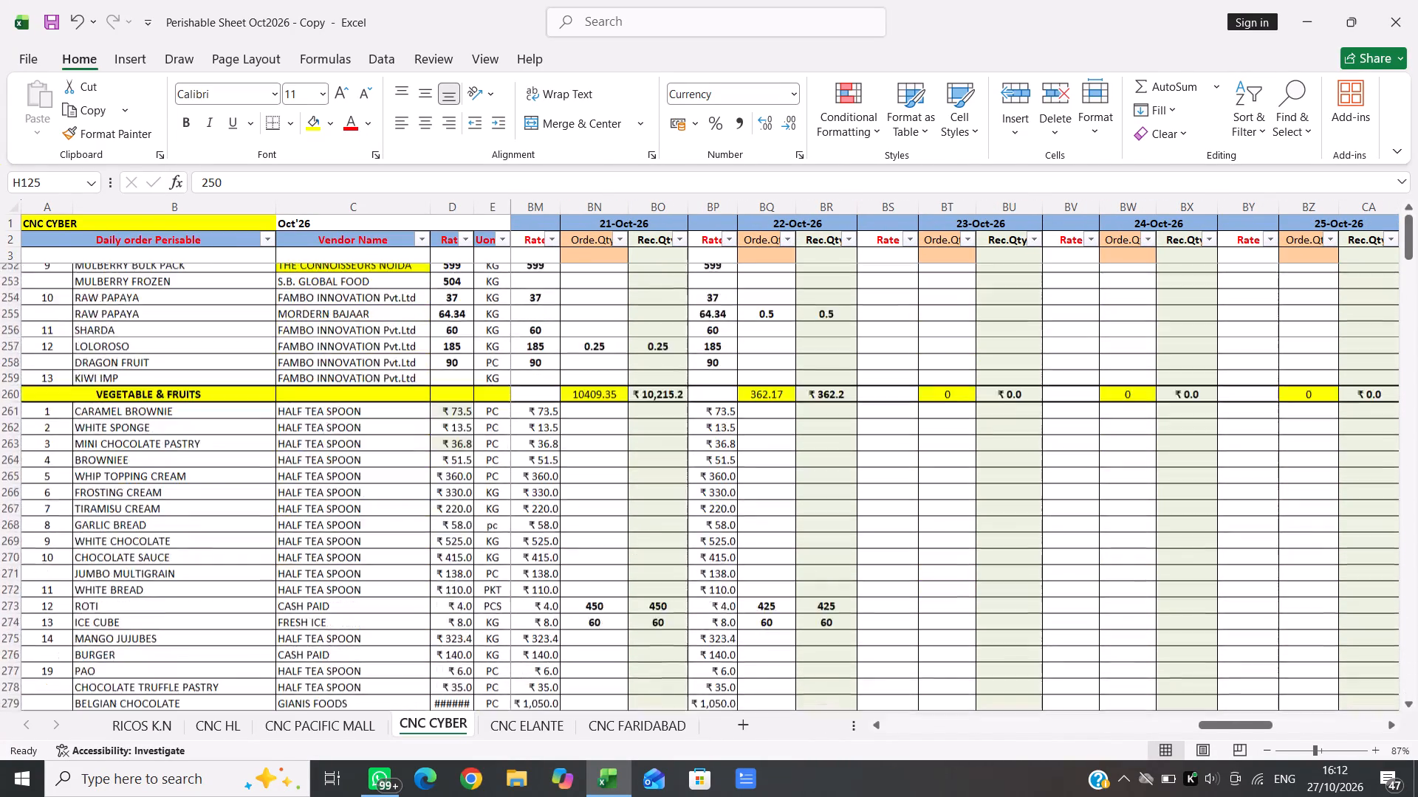
scroll(894, 537, "up", 2)
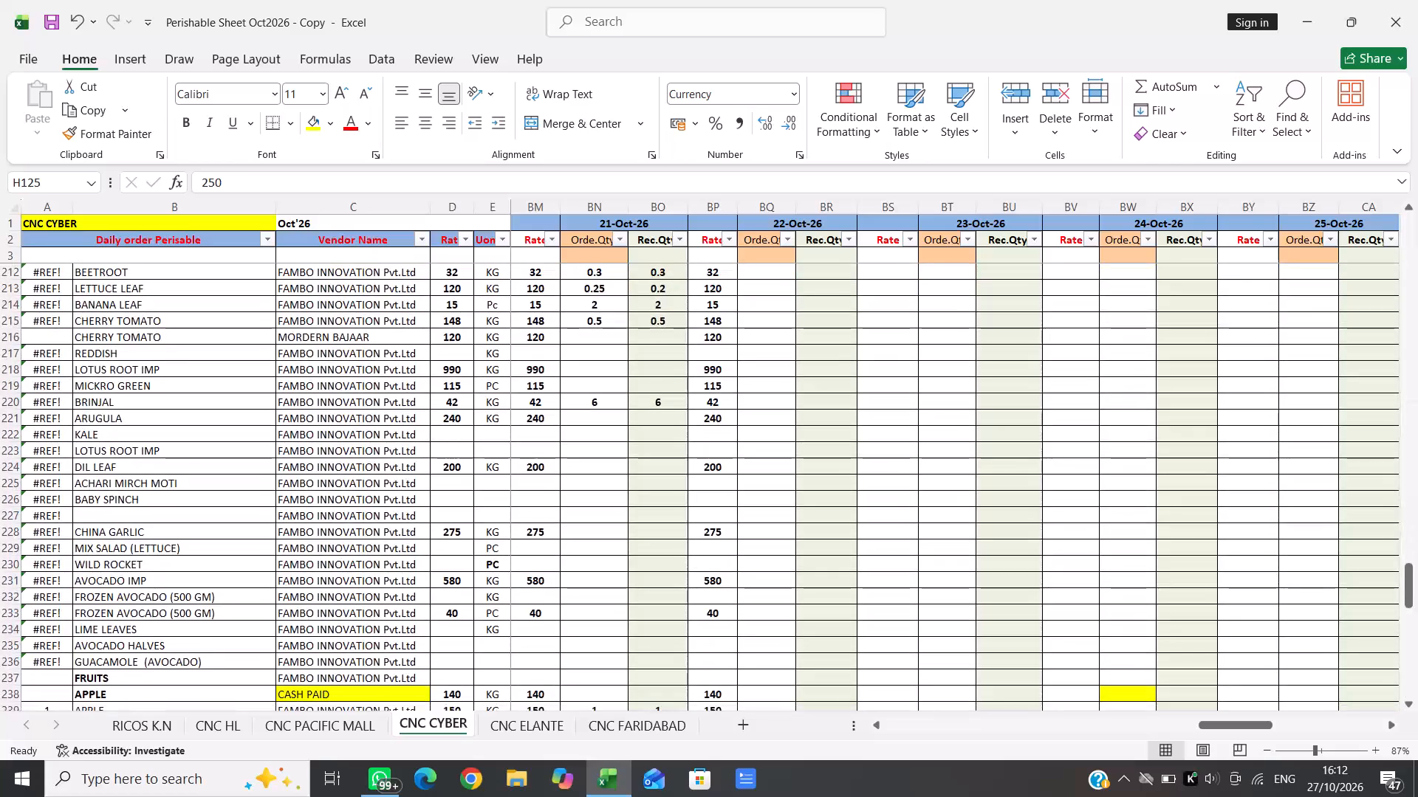
scroll(894, 537, "down", 1)
scroll(894, 537, "up", 2)
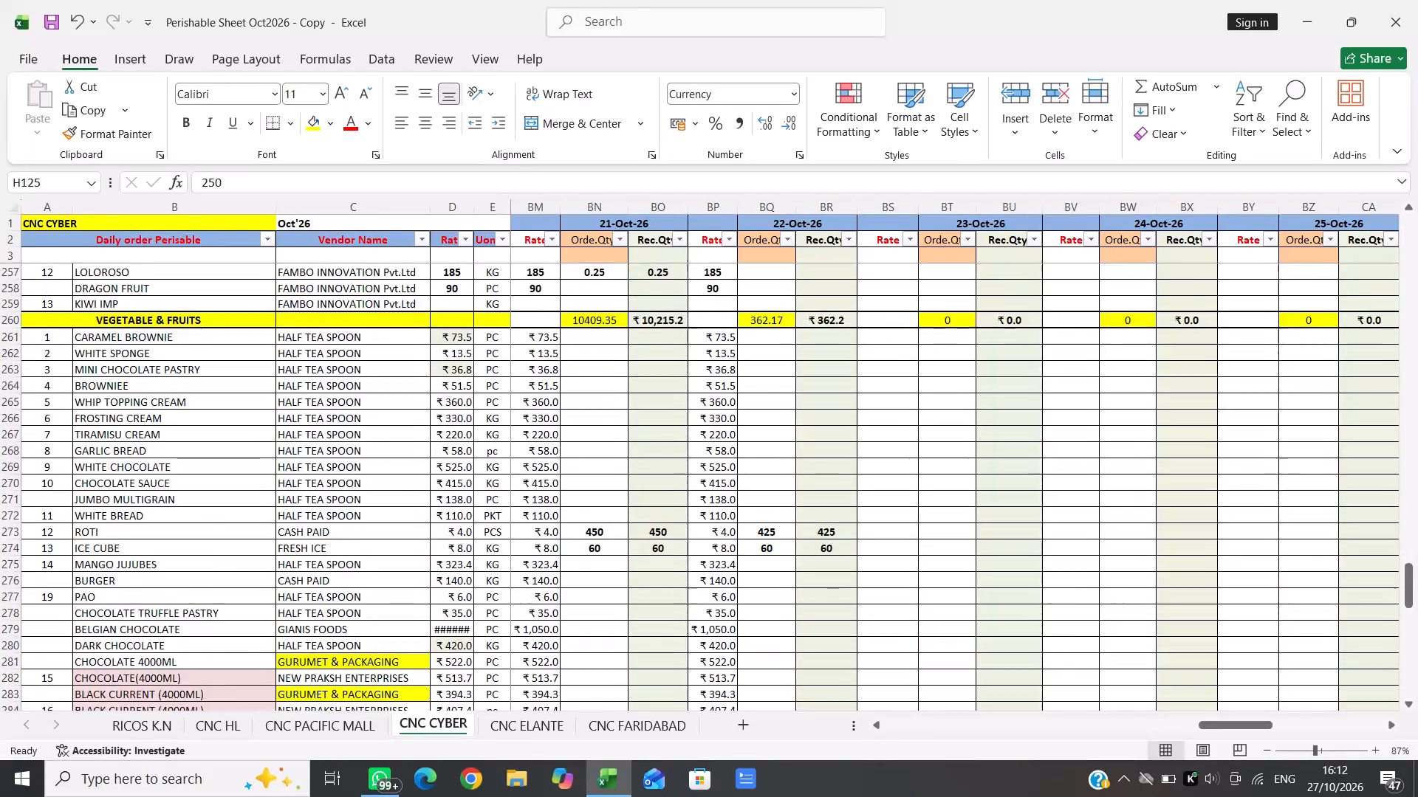
Remove the yellow fill from the 23-Oct order cells BT247 to BT249 by pasting the blank Watermelon cell BT246 over them.
scroll(894, 537, "up", 3)
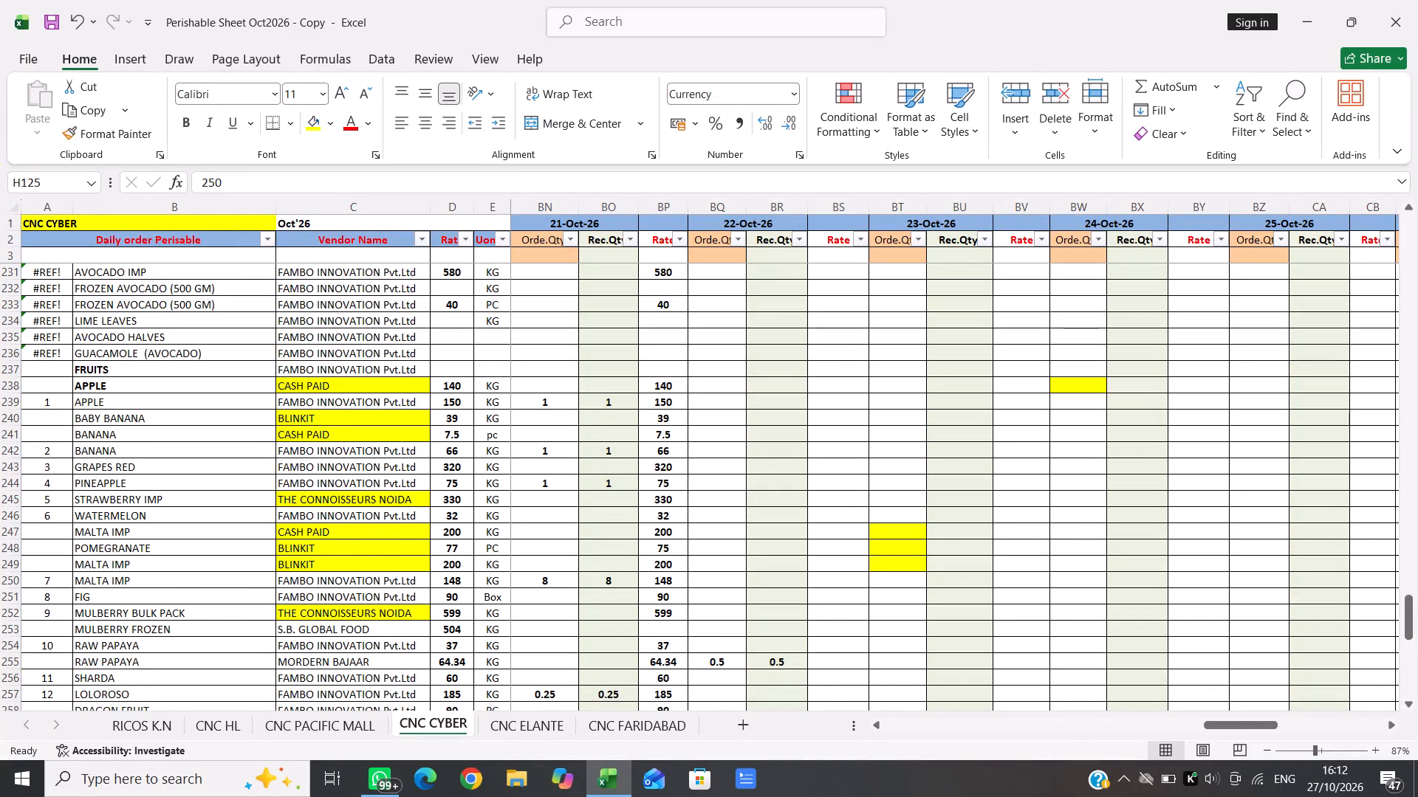
left_click(899, 511)
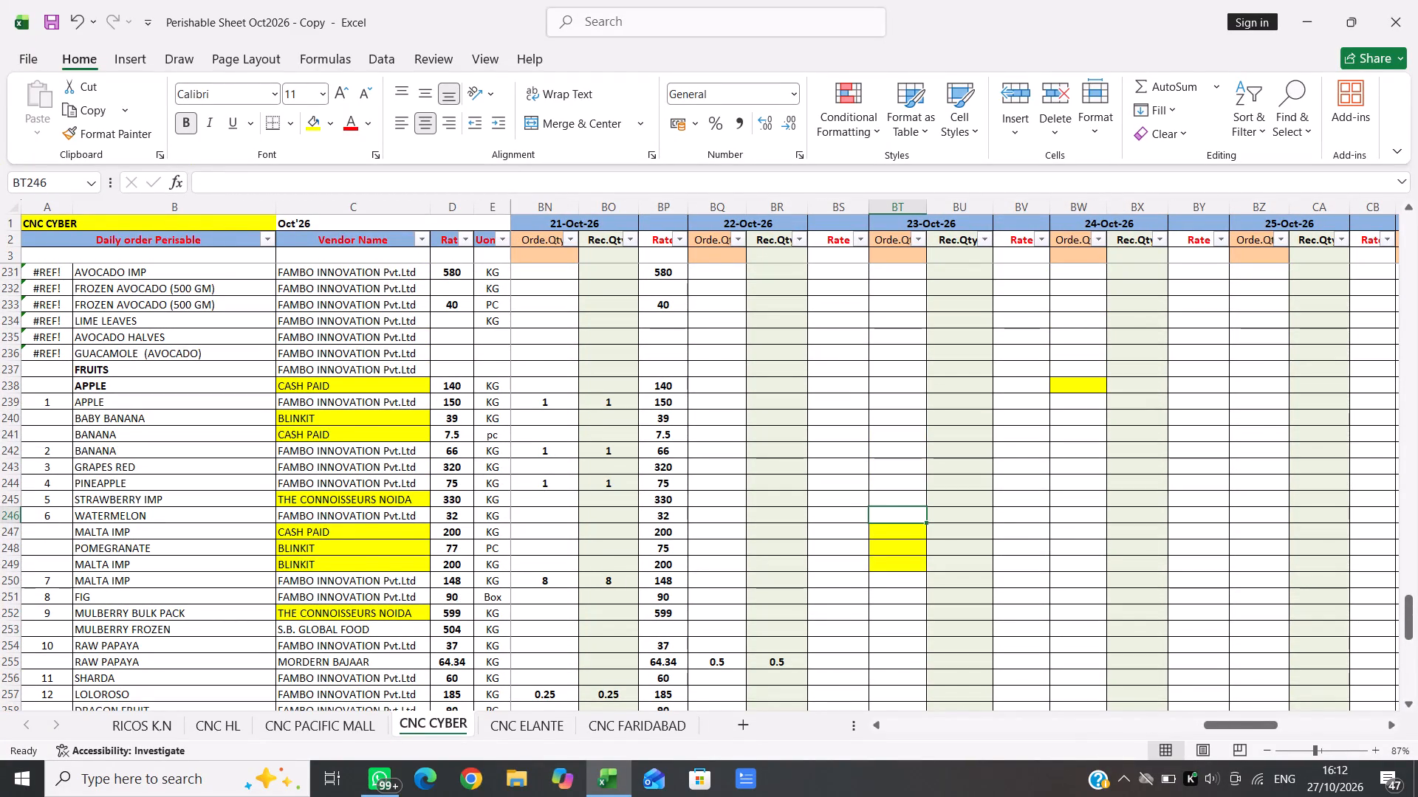
key("ctrl+c")
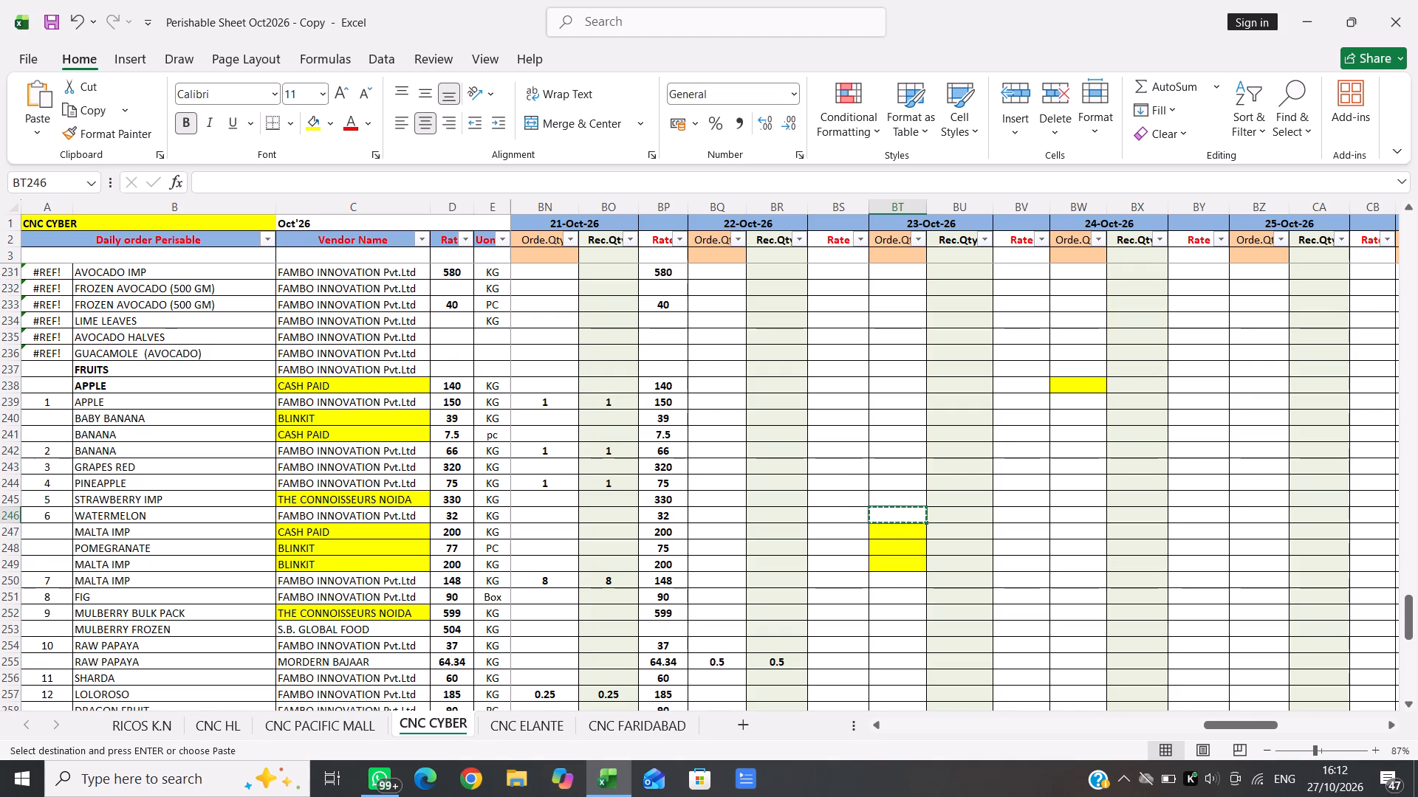
key("Down")
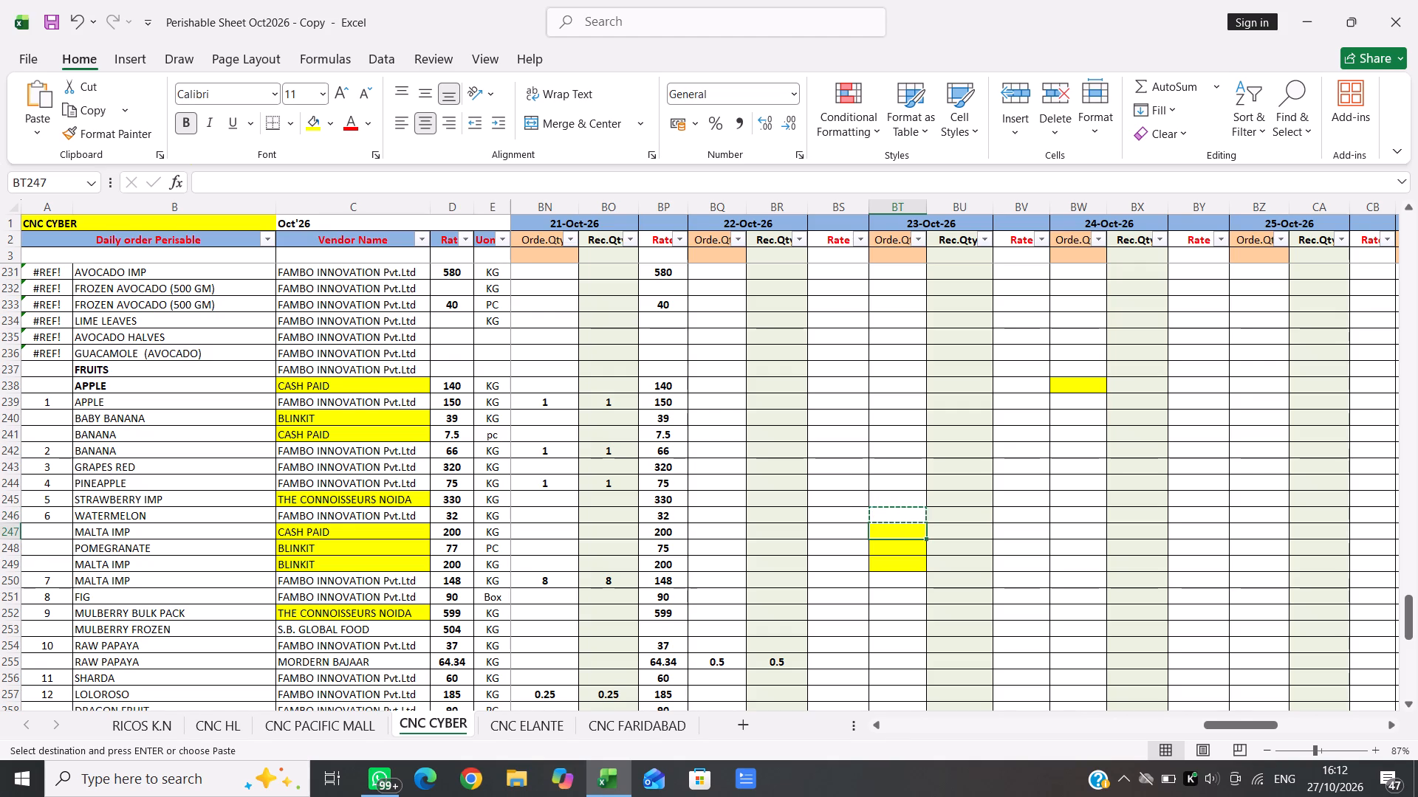
key("shift+Down")
key("shift+Down")
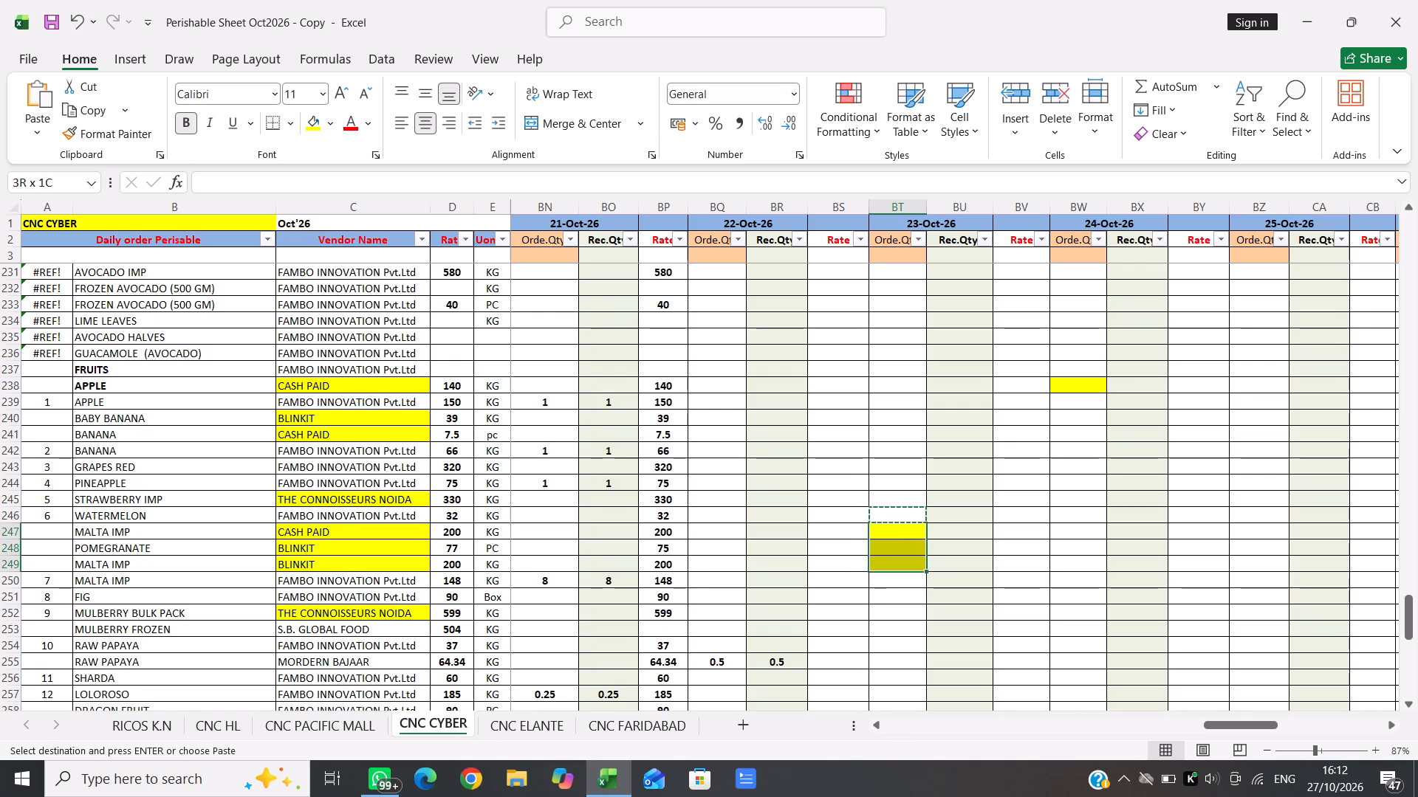
key("Return")
left_click(900, 597)
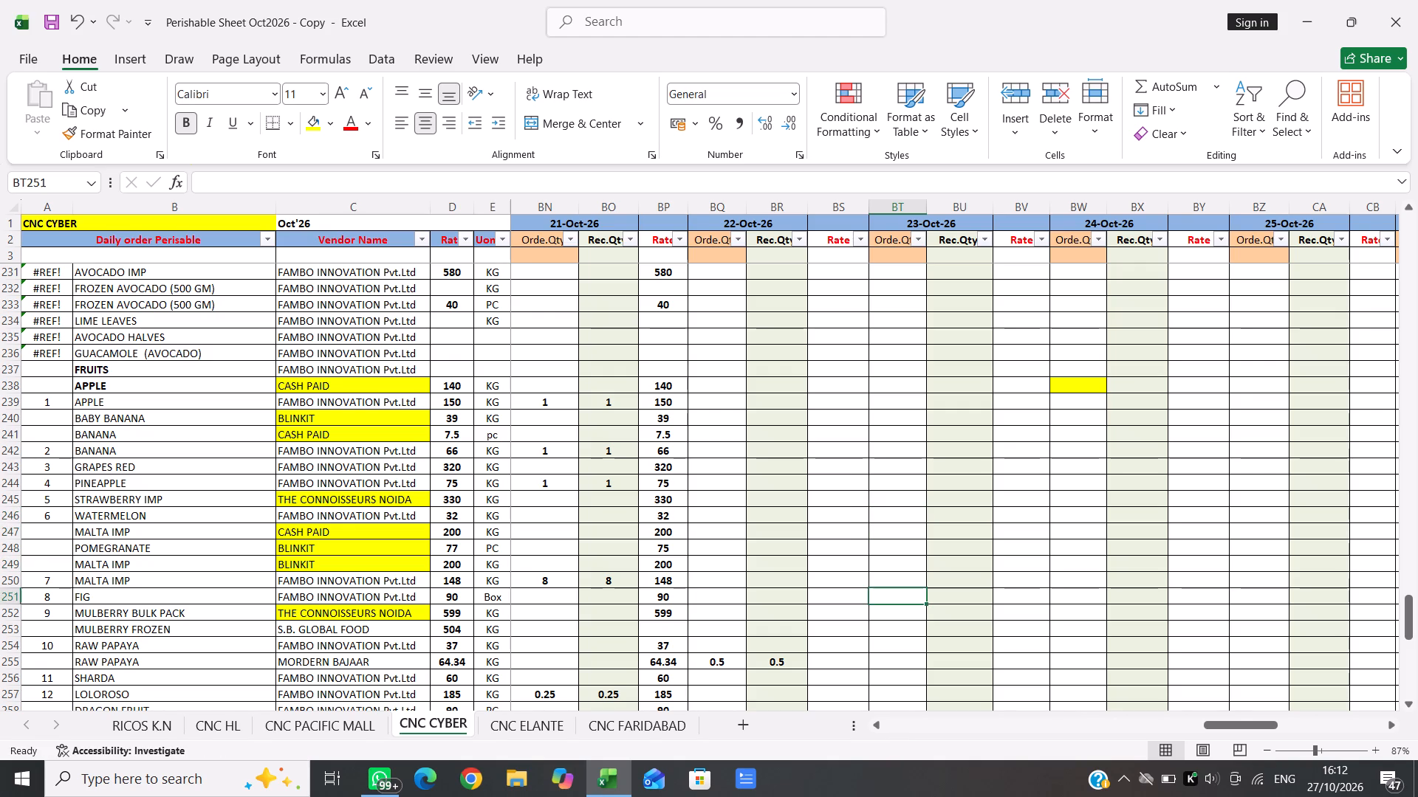
Remove the yellow fill from the cash-paid Apple's 24-Oct order cell BW238 by pasting the blank cell BW237 over it.
left_click(1088, 367)
key("ctrl+c")
key("Down")
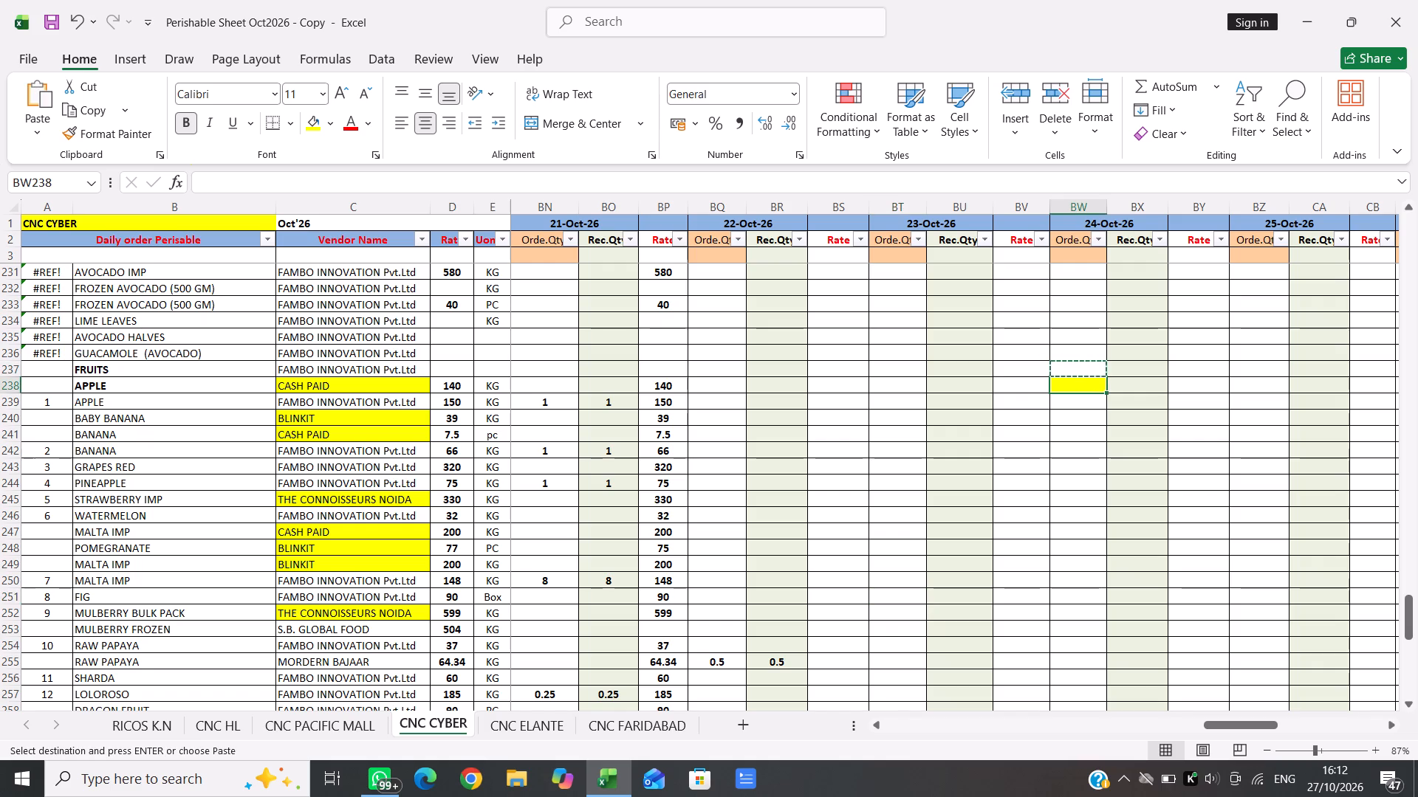
key("Return")
left_click(1093, 467)
Select the 24-Oct order cells BW210 and BW211 for Edible Flower and the cash-paid Beetroot.
scroll(1093, 467, "down", 1)
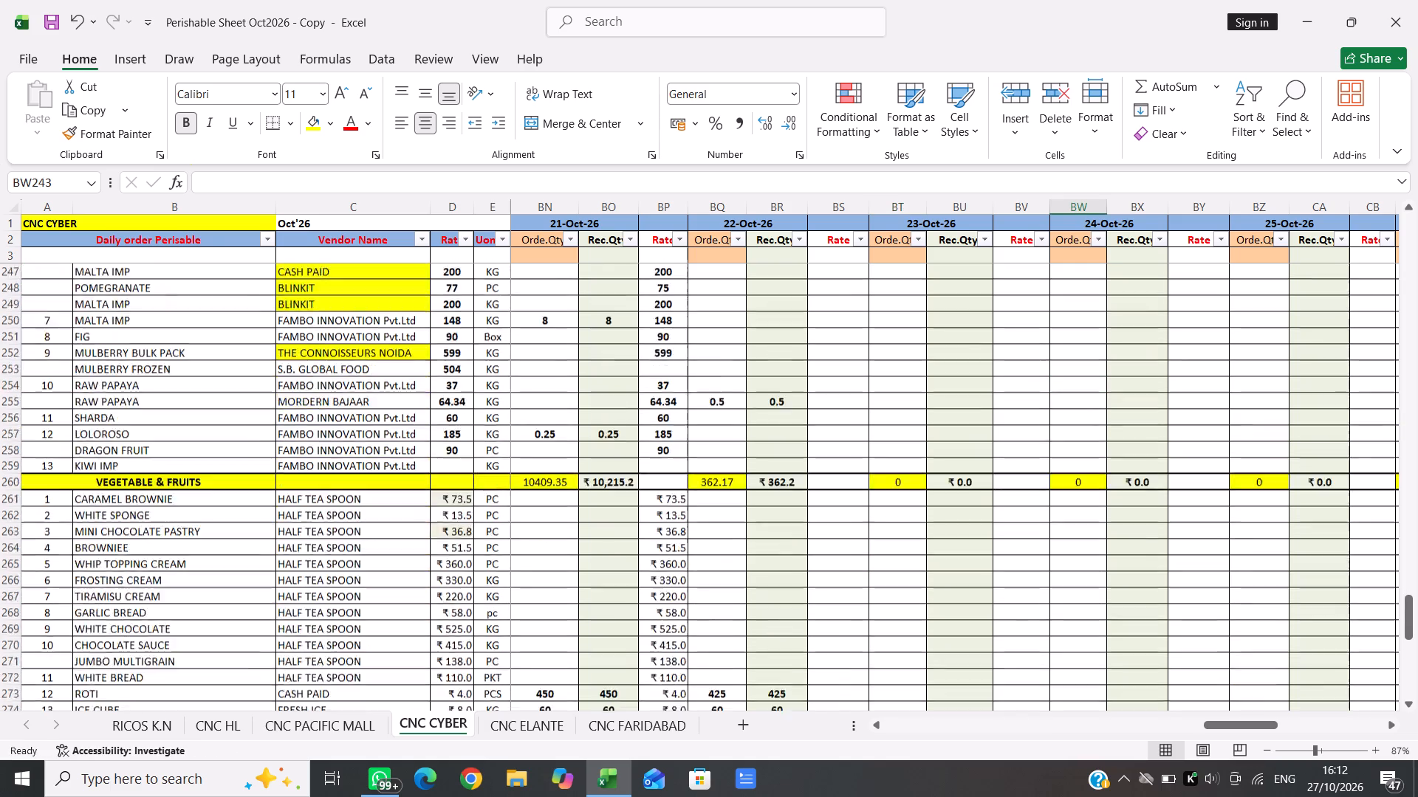
scroll(1093, 467, "down", 4)
scroll(1093, 467, "up", 5)
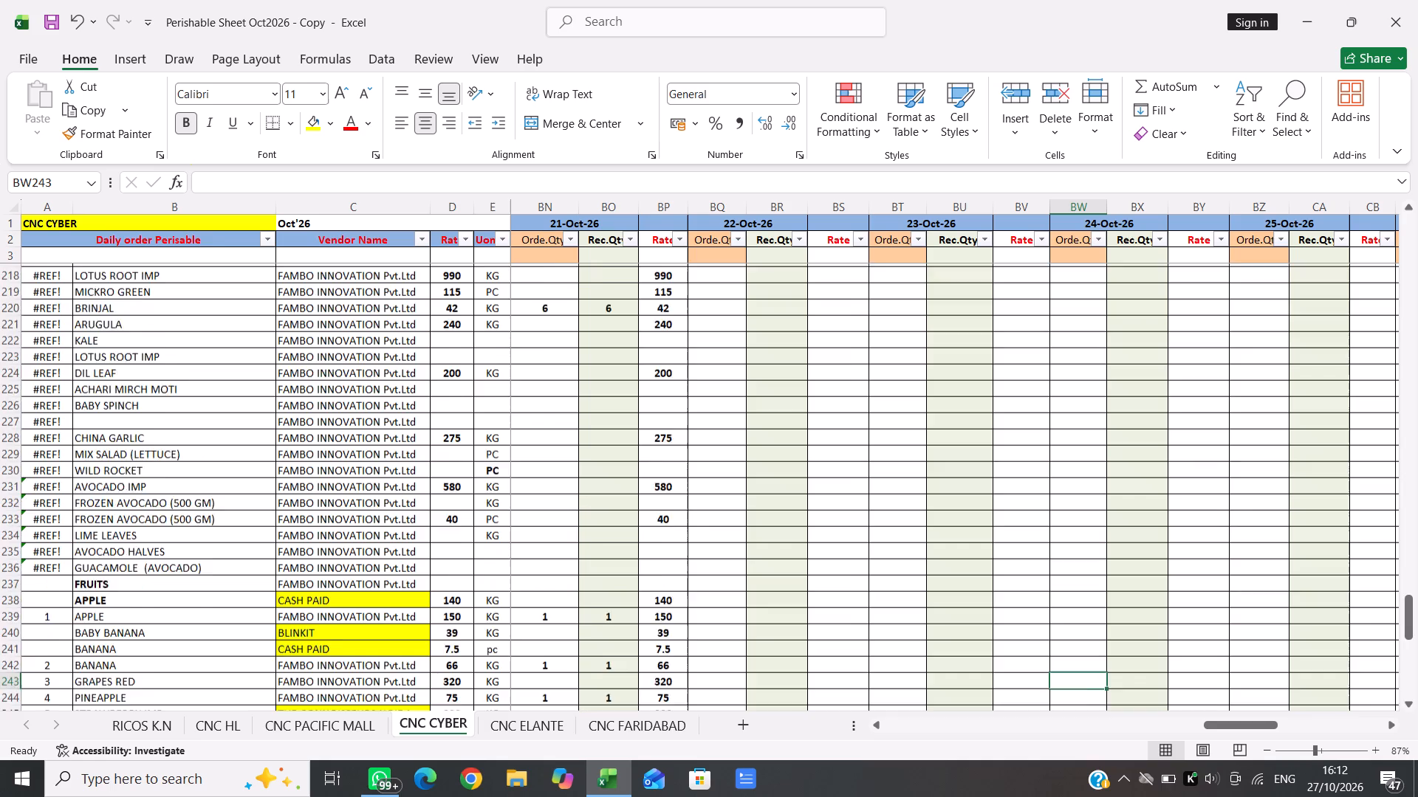
scroll(1093, 467, "up", 3)
scroll(1093, 467, "down", 6)
scroll(1093, 467, "up", 1)
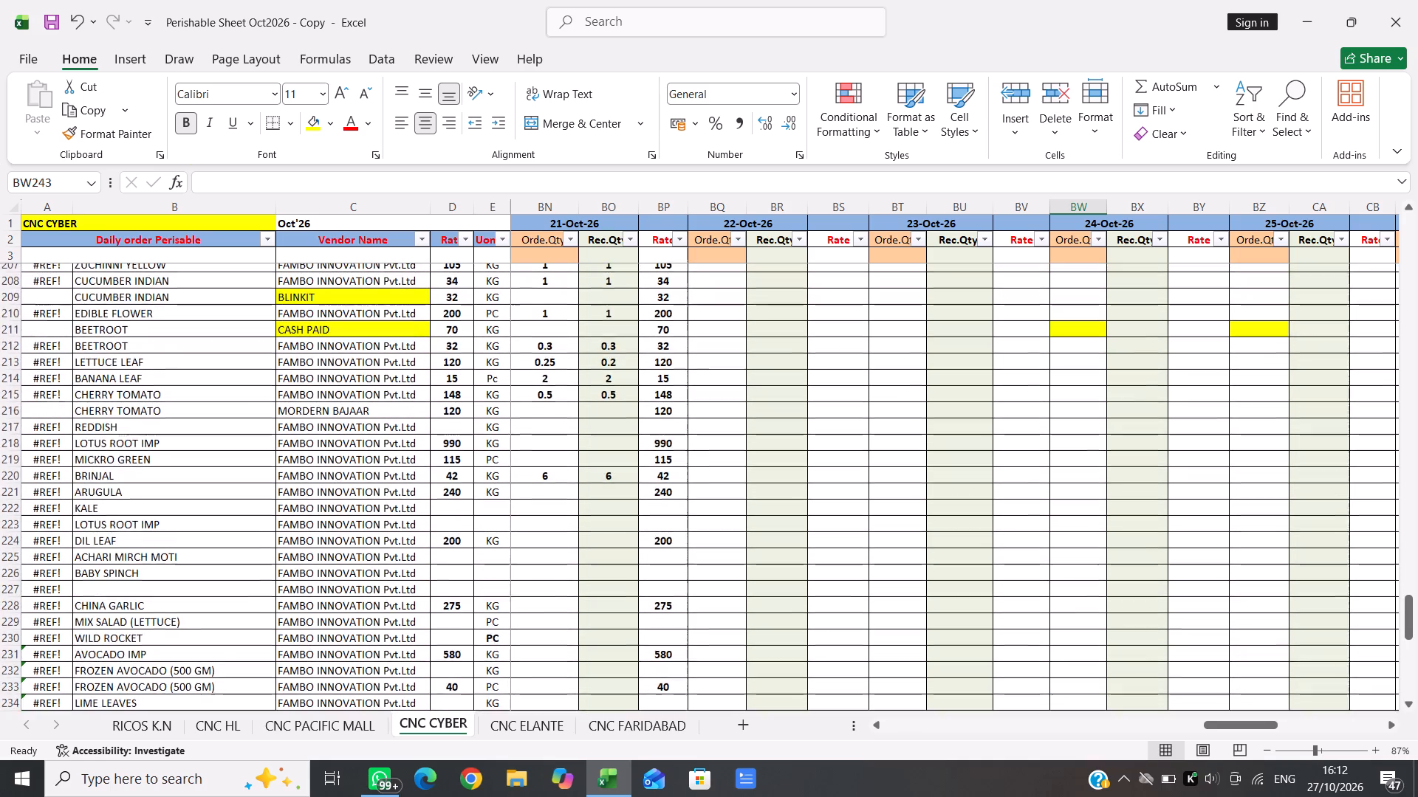
scroll(1093, 467, "up", 1)
left_click(1064, 394)
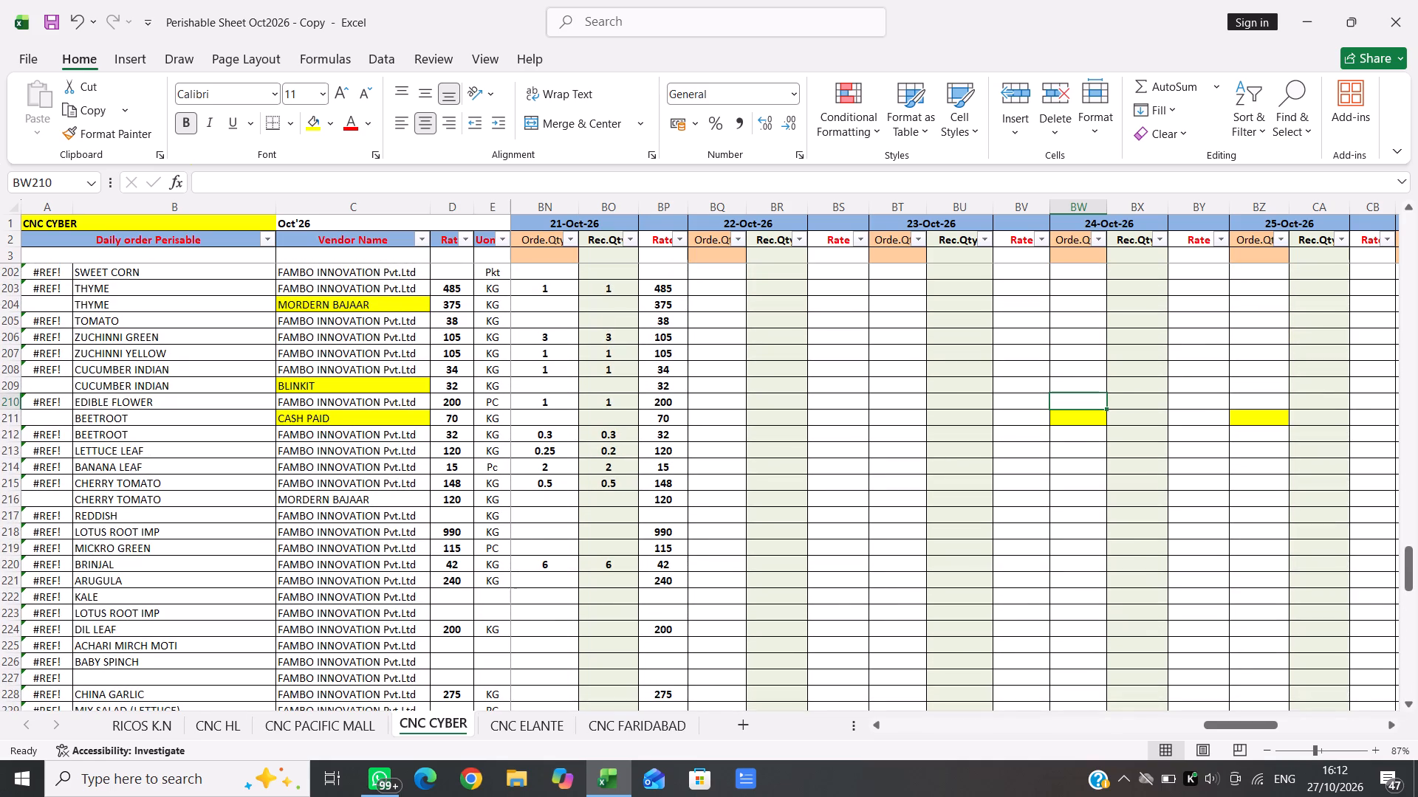
key("shift+Down")
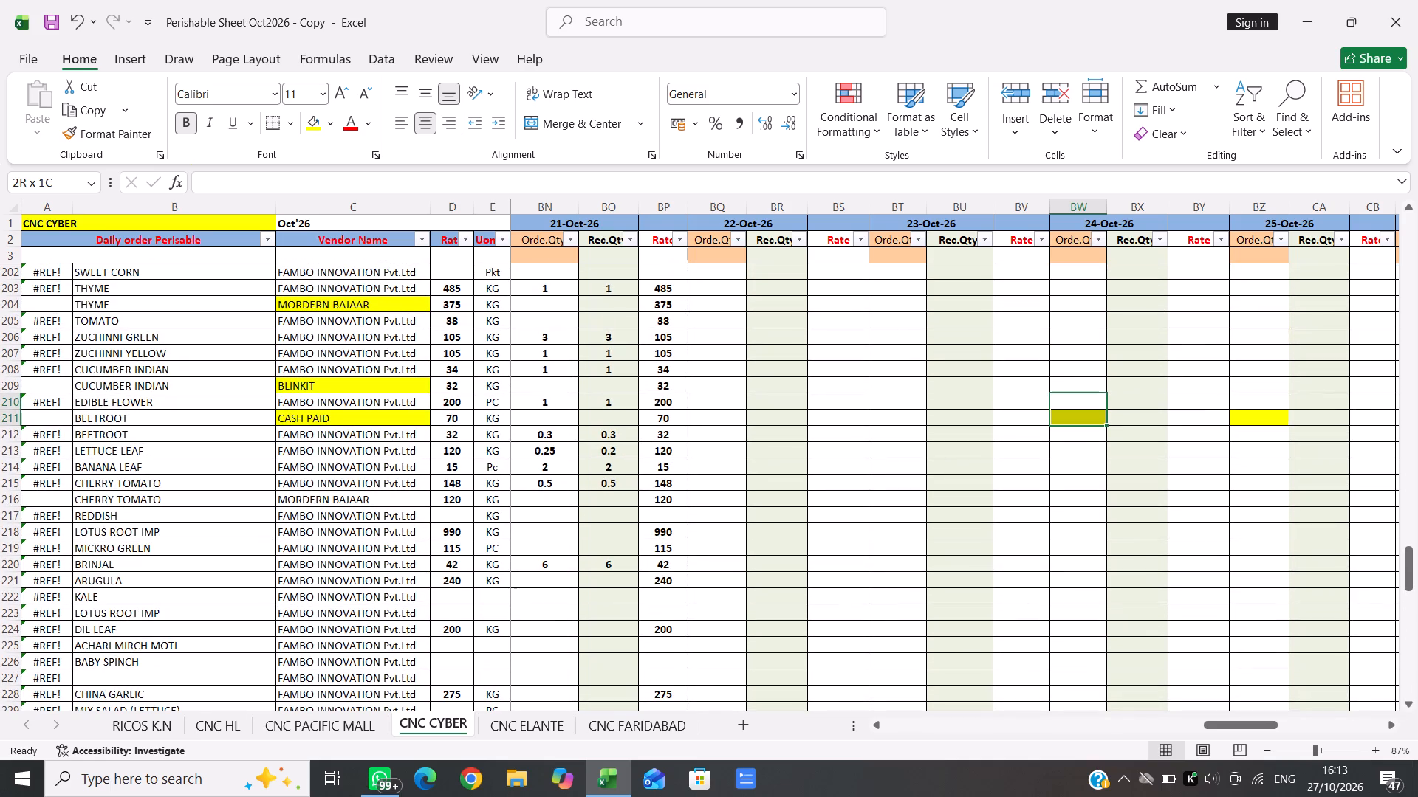
Copy the 24-Oct order cells BW210 and BW211 and paste them starting at the cash-paid Beetroot's cell BW211.
key("ctrl+c")
key("Down")
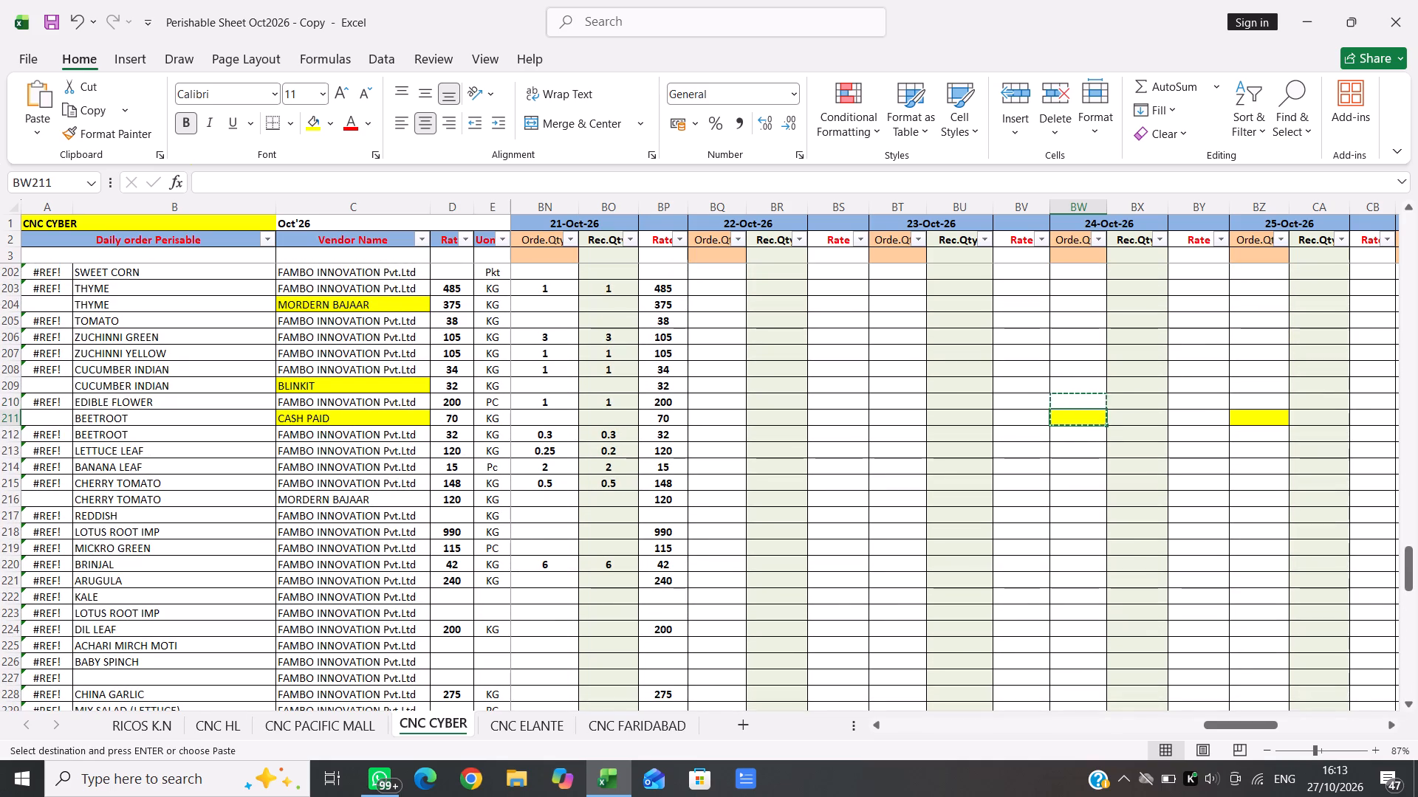
key("Return")
left_click(1075, 499)
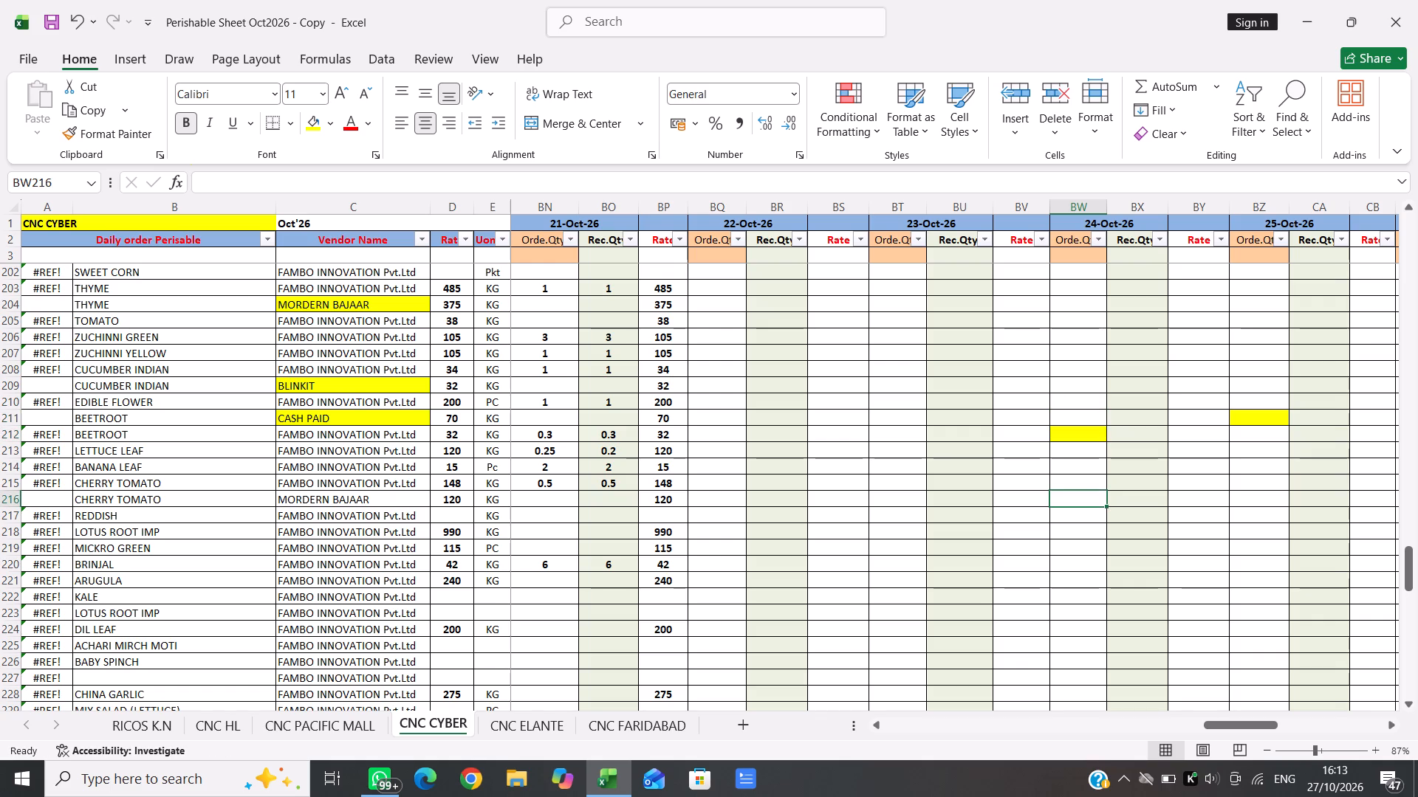
Remove the yellow fill from the Fambo Beetroot's 24-Oct order cell BW212 by pasting the blank cell BW211 over it.
left_click(1080, 418)
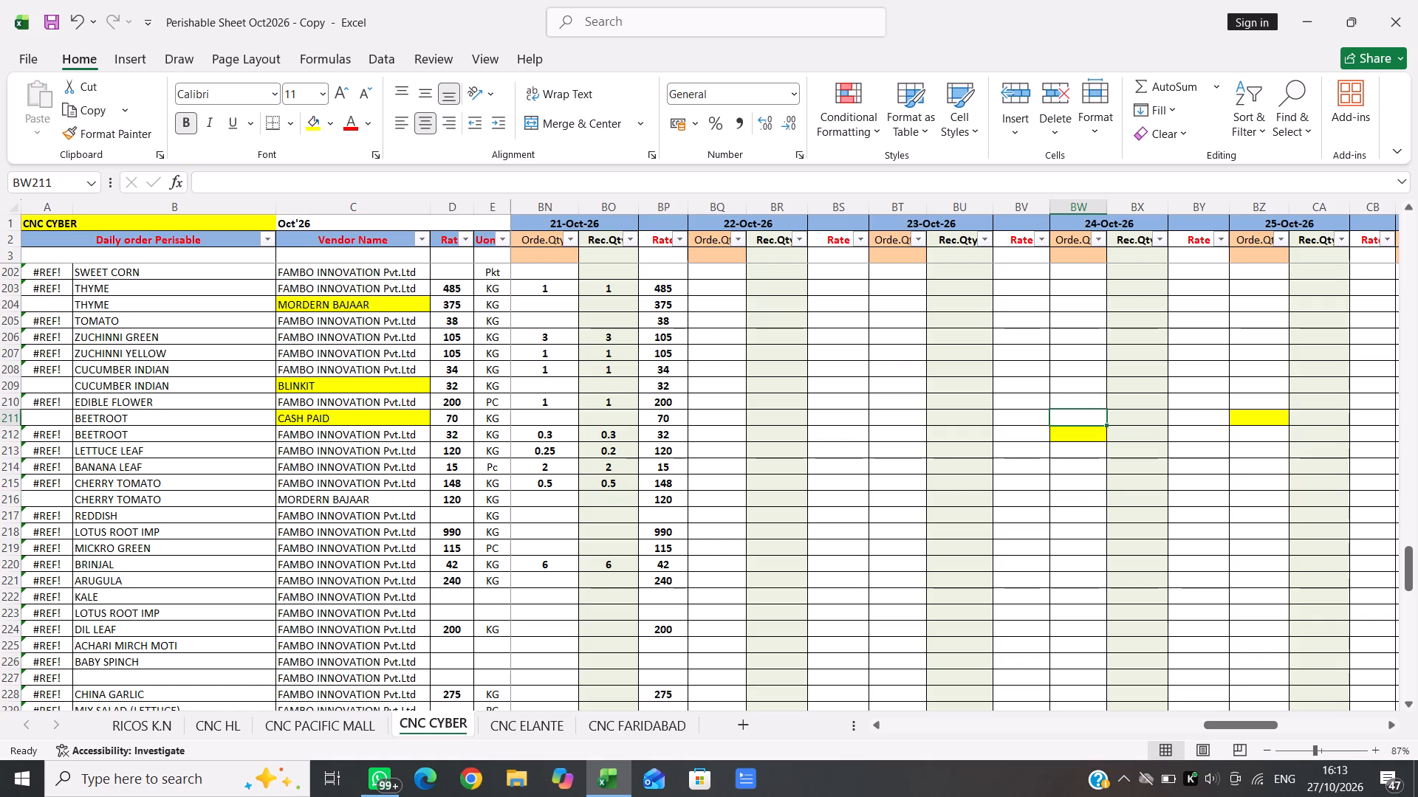
key("ctrl+c")
key("Down")
key("Return")
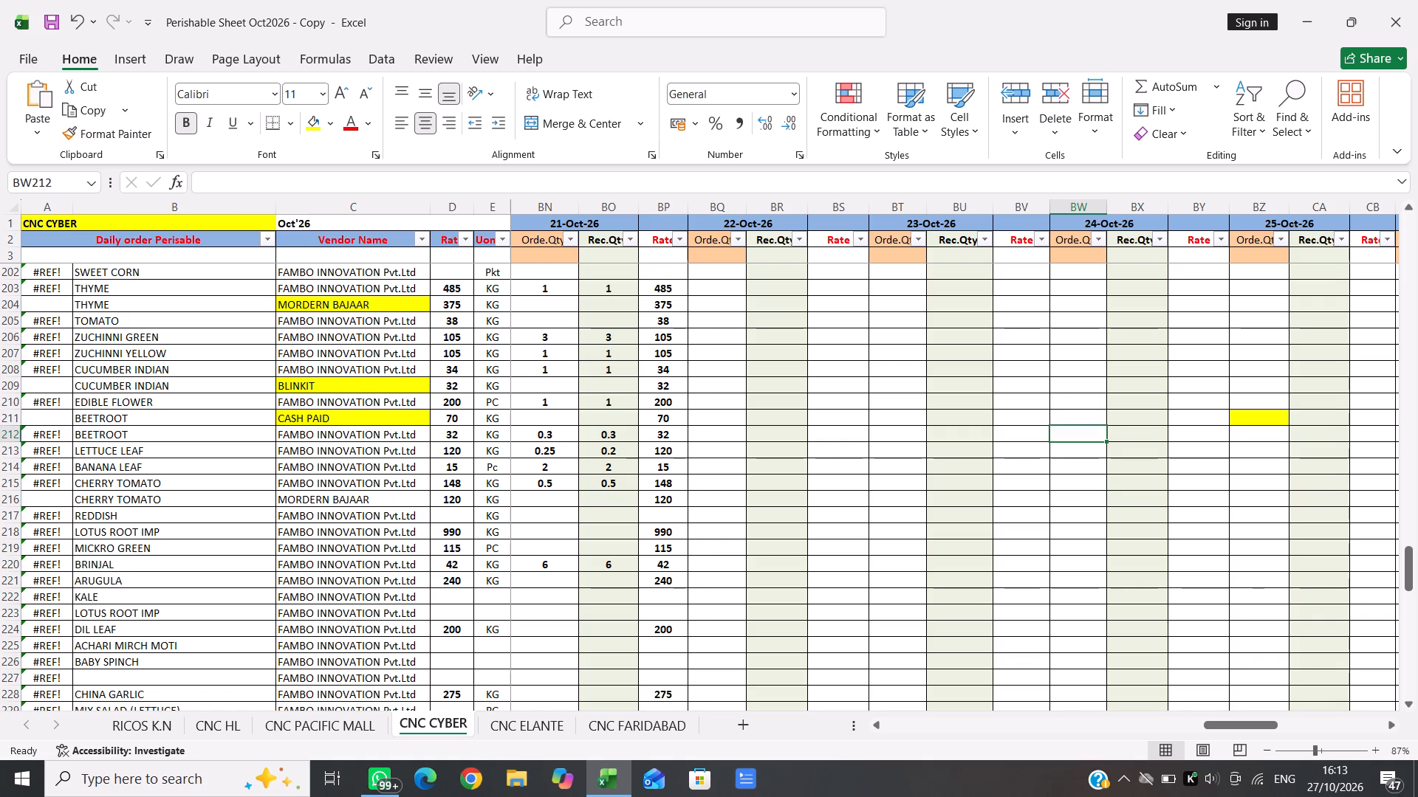
Remove the yellow fill from the cash-paid Beetroot's 25-Oct order cell BZ211 by pasting the blank cell BZ210 over it.
left_click(1271, 402)
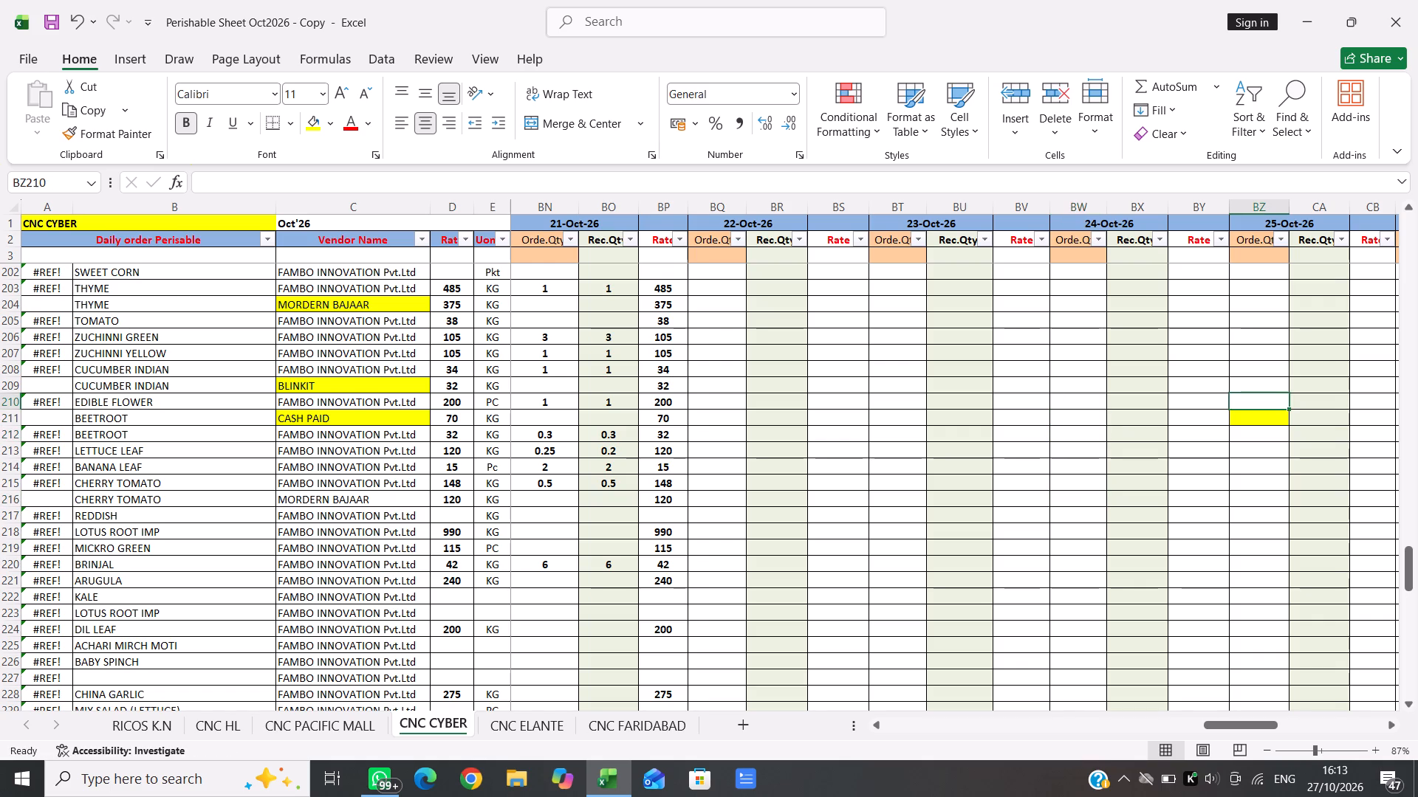
key("ctrl+c")
key("Down")
key("Return")
Remove the yellow fill from the Blinkit Coen Cob's 24-Oct order cell BW145 by pasting the blank Corn Frozen cell BW144 over it.
scroll(1051, 457, "up", 1)
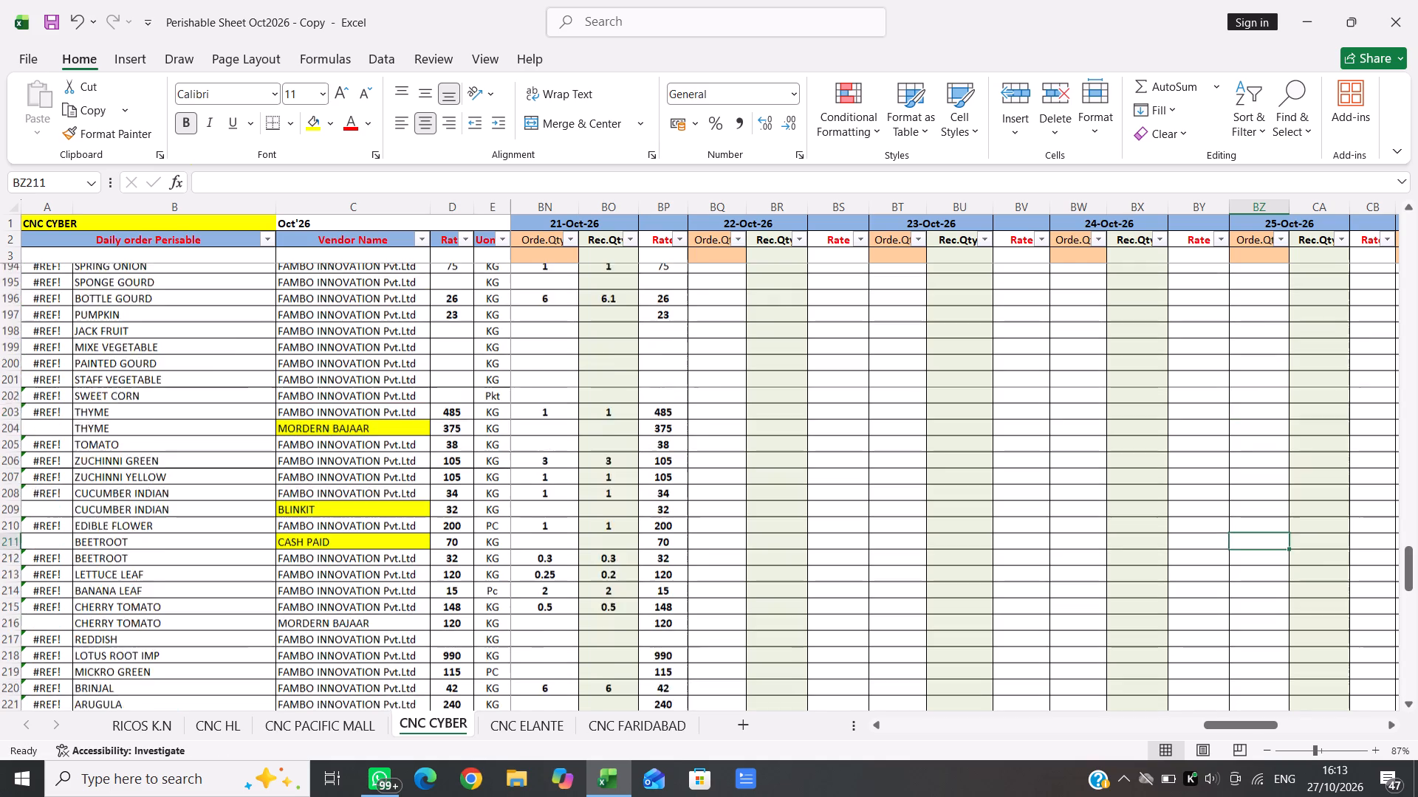
scroll(1051, 457, "up", 6)
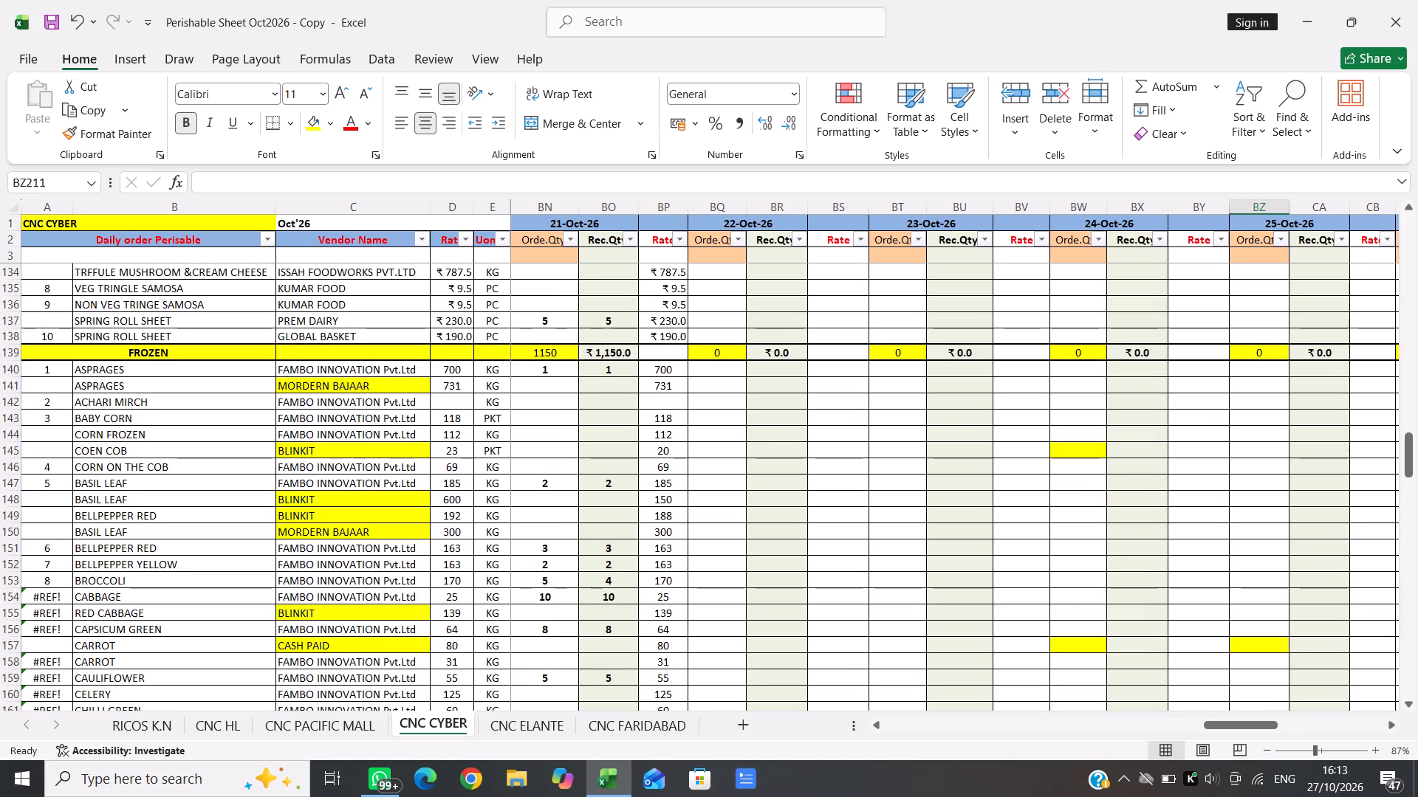
left_click(1069, 435)
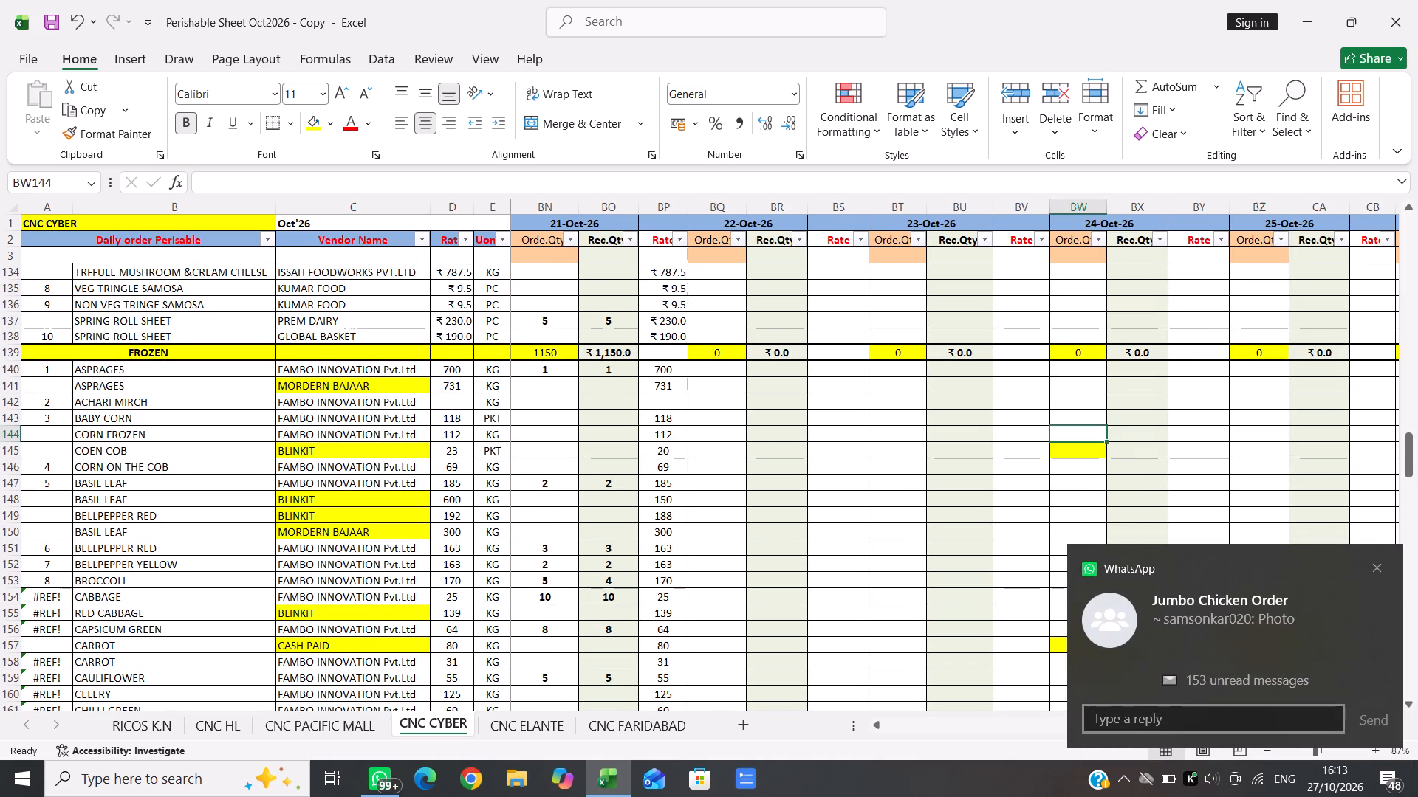
key("shift+Down")
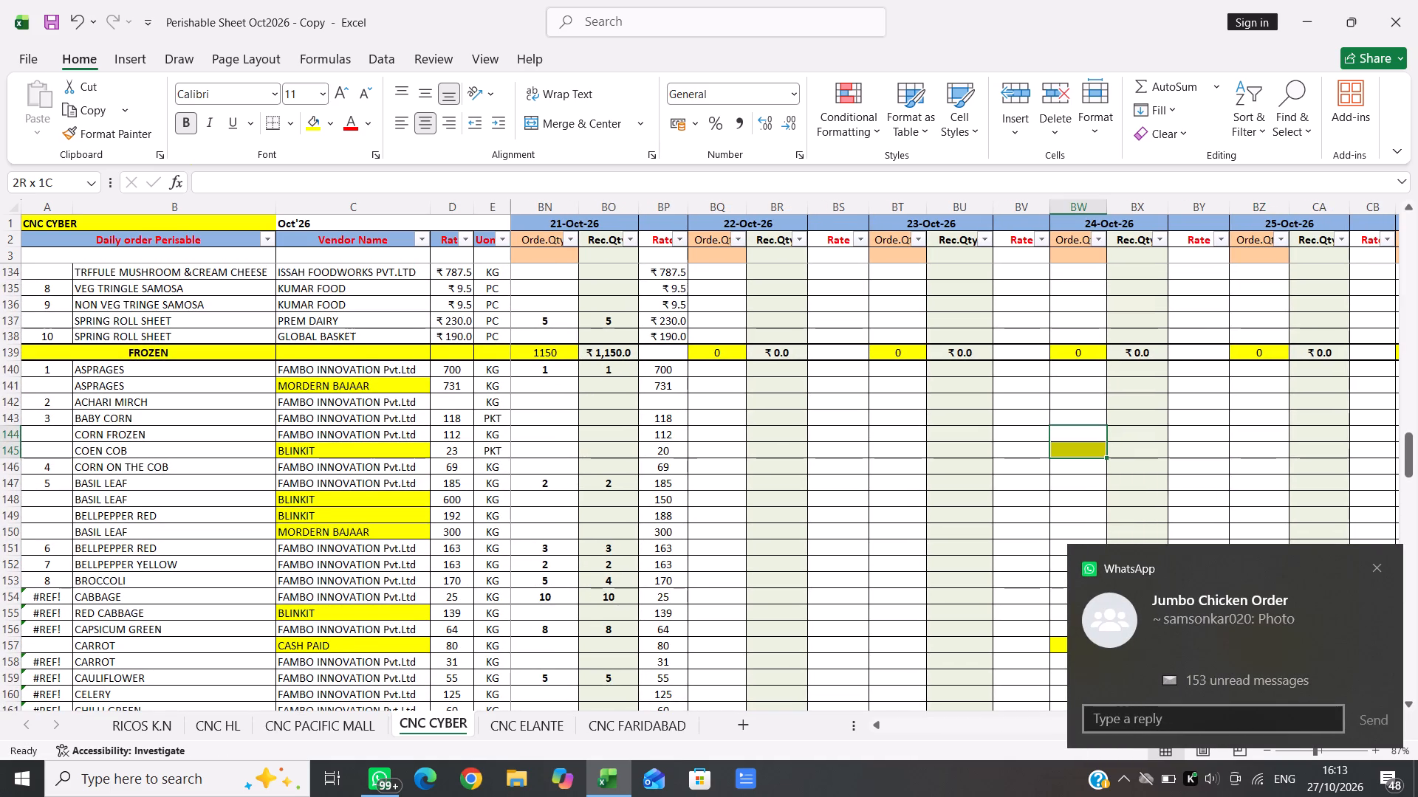
key("shift+Up")
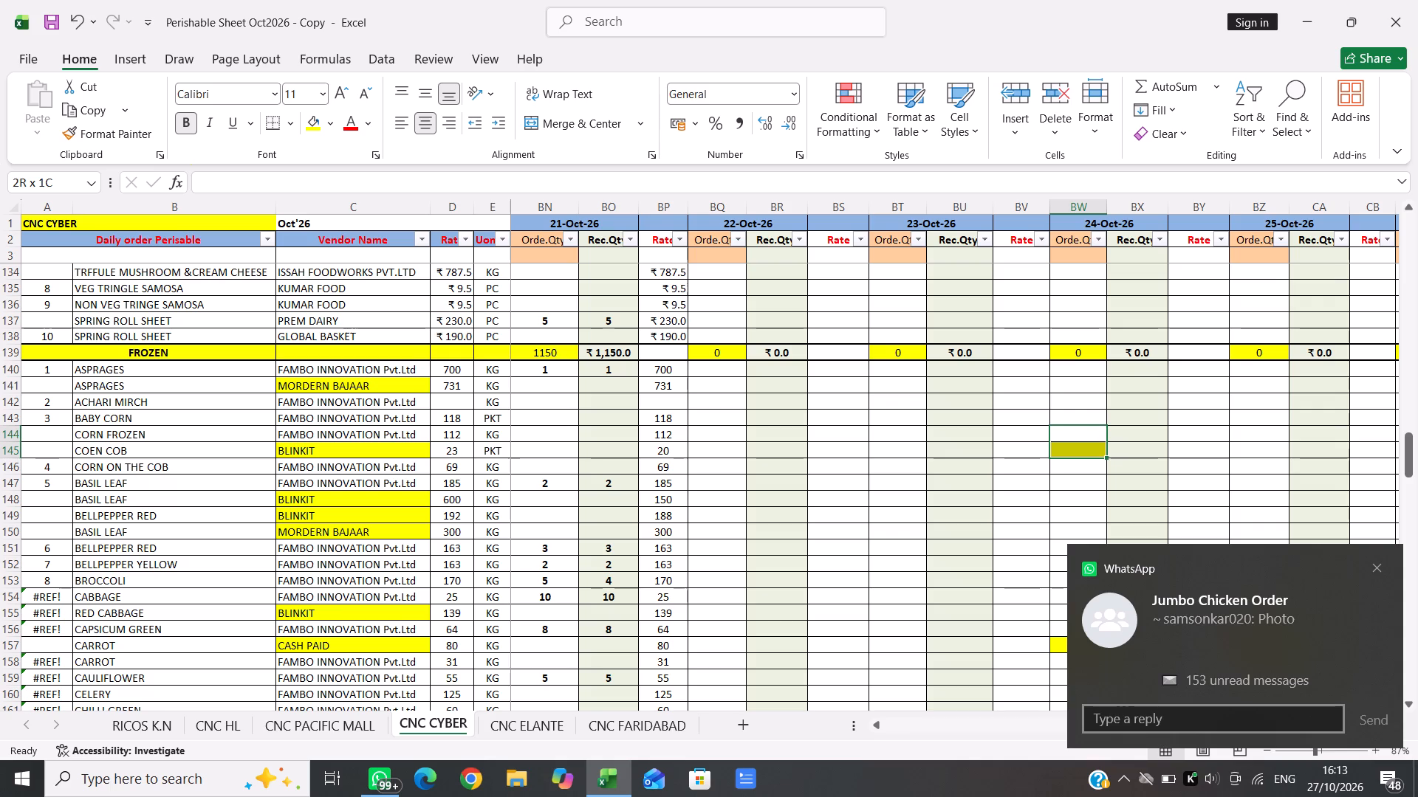
key("ctrl+c")
key("Down")
key("Return")
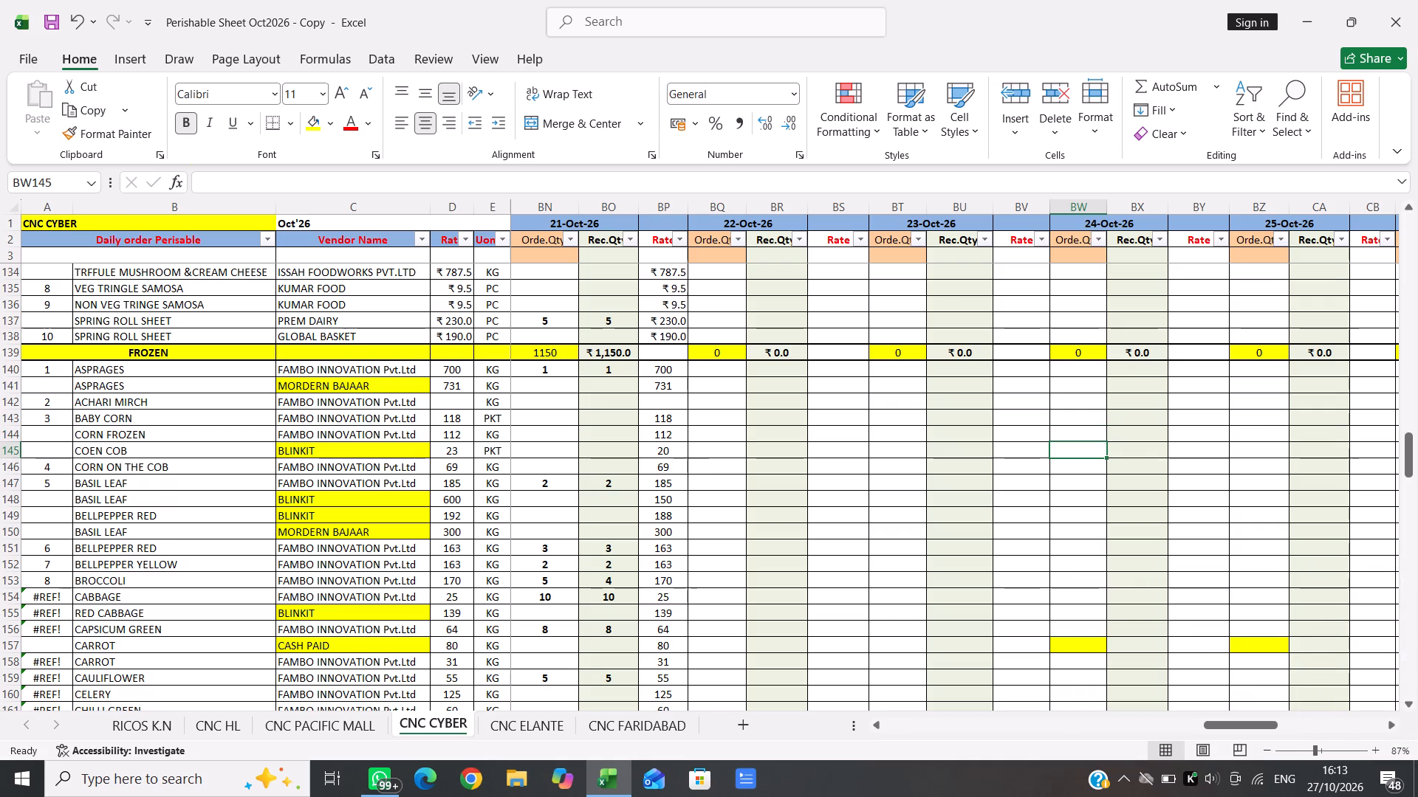
Copy the blank Capsicum Green cell BW156 for pasting over the cash-paid Carrot's yellow 24-Oct order cell BW157.
key("Down")
key("Down")
key("Down")
key("Down")
key("Down")
key("Down")
key("Down")
key("Down")
key("Down")
key("Down")
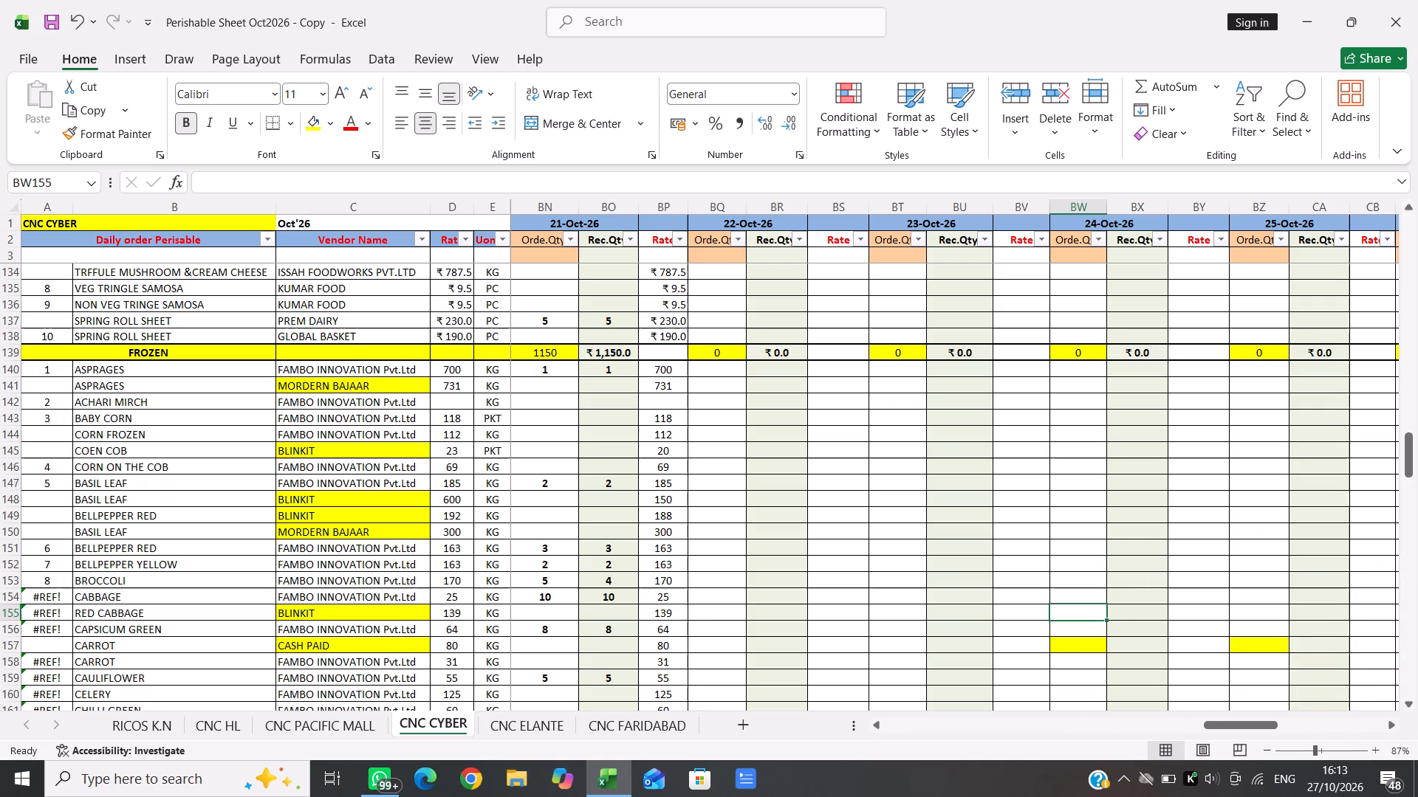
key("Down")
key("ctrl+c")
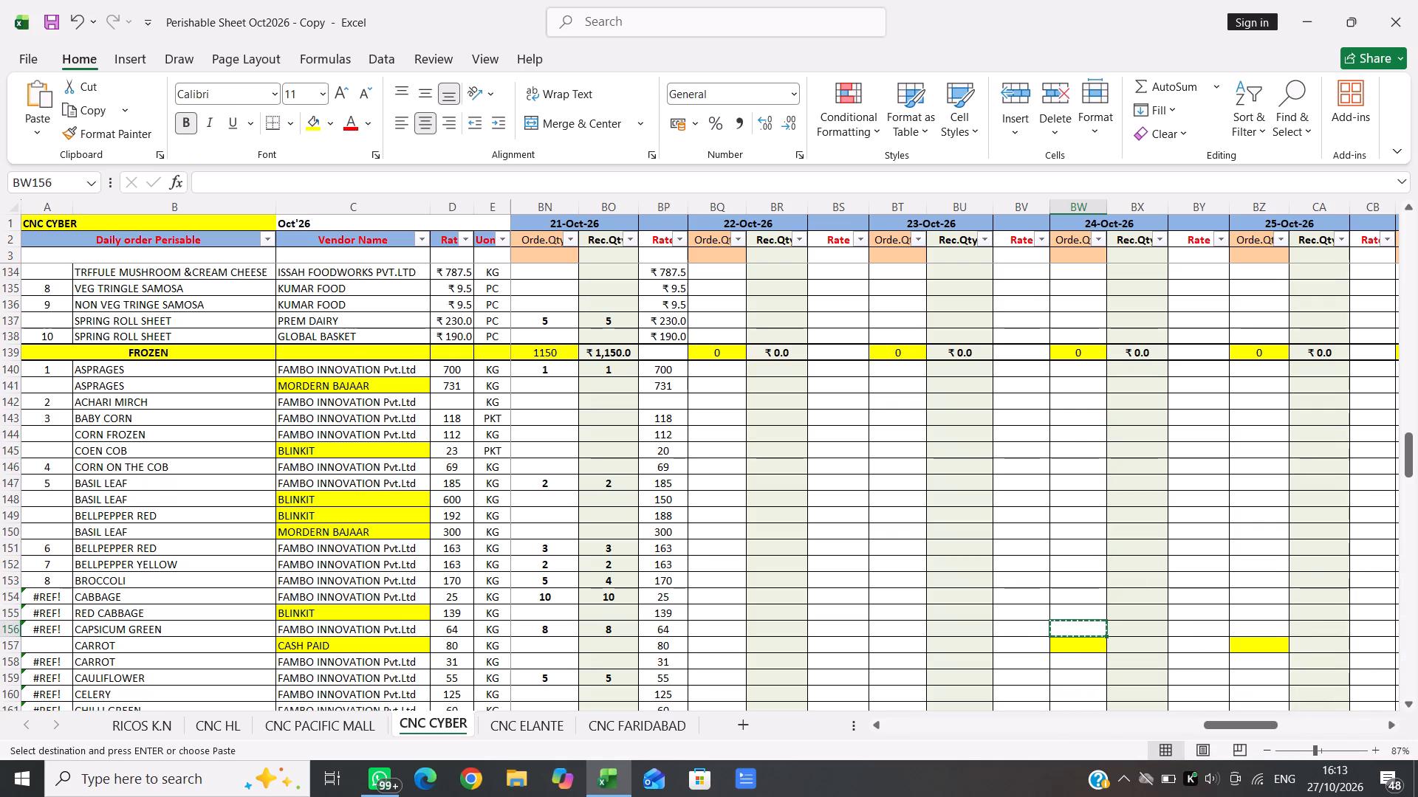
key("Down")
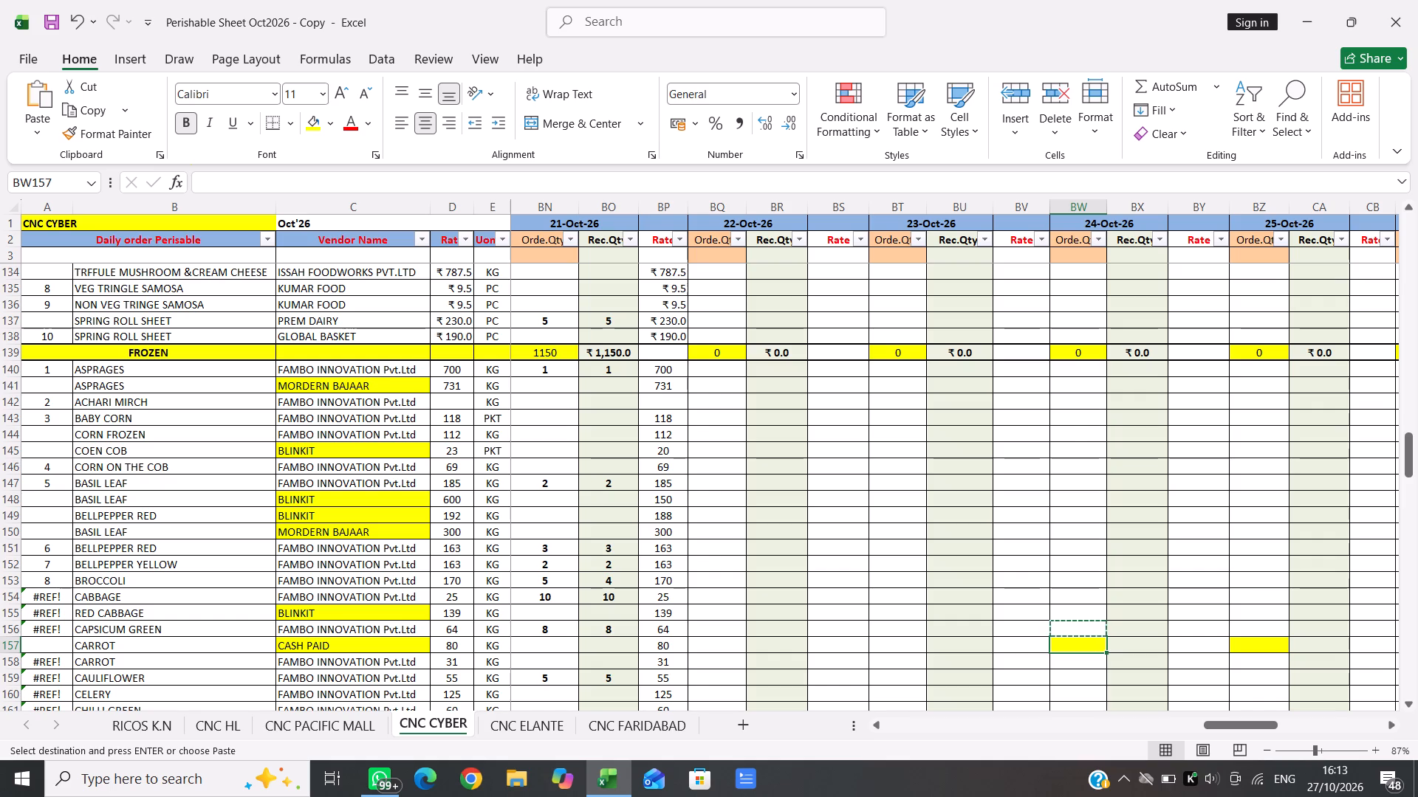
Paste the copied blank cell BW156 over the cash-paid Carrot's highlighted 24-Oct order cell BW157.
key("Return")
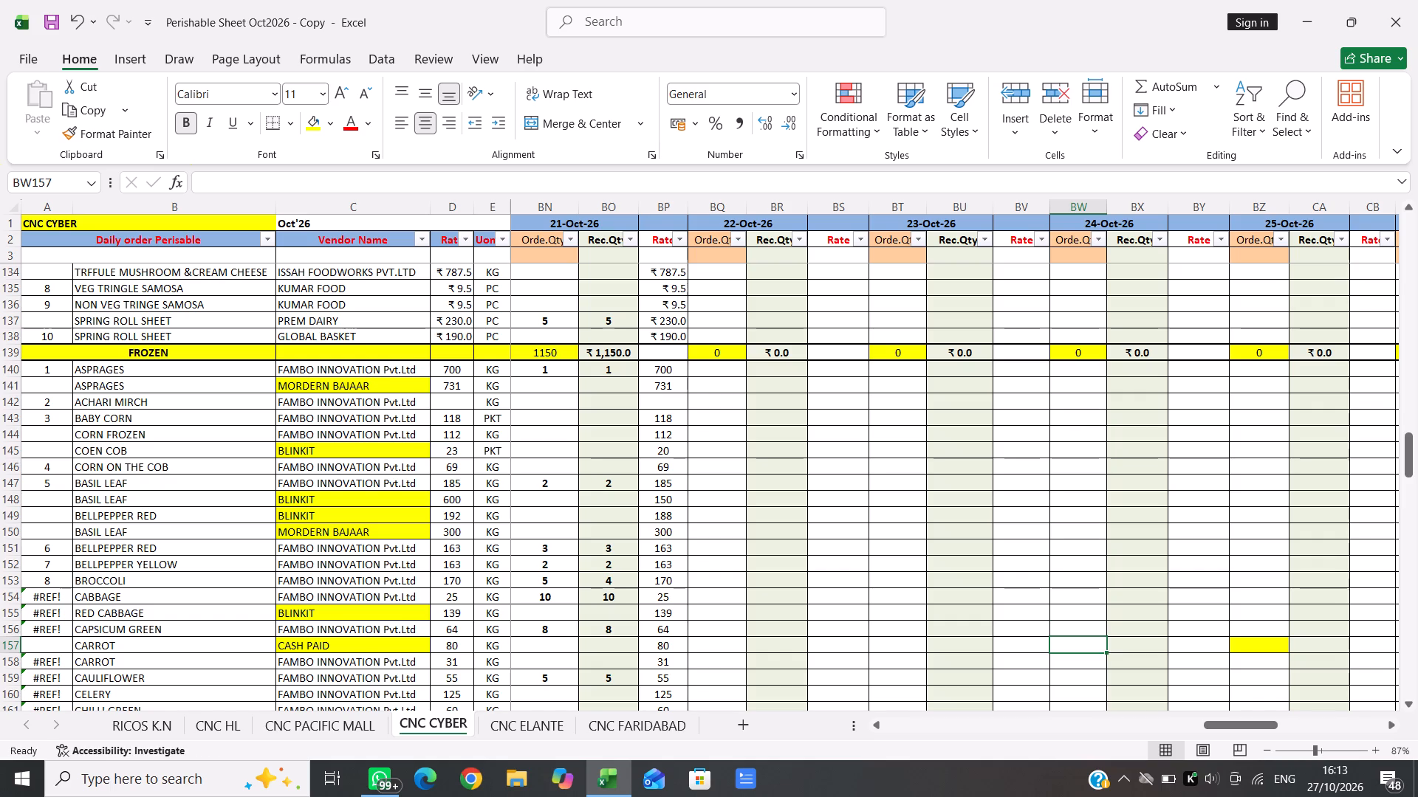
Select the blank 25-Oct order cell BZ156 for Capsicum Green, above the highlighted Carrot cell.
left_click(1282, 629)
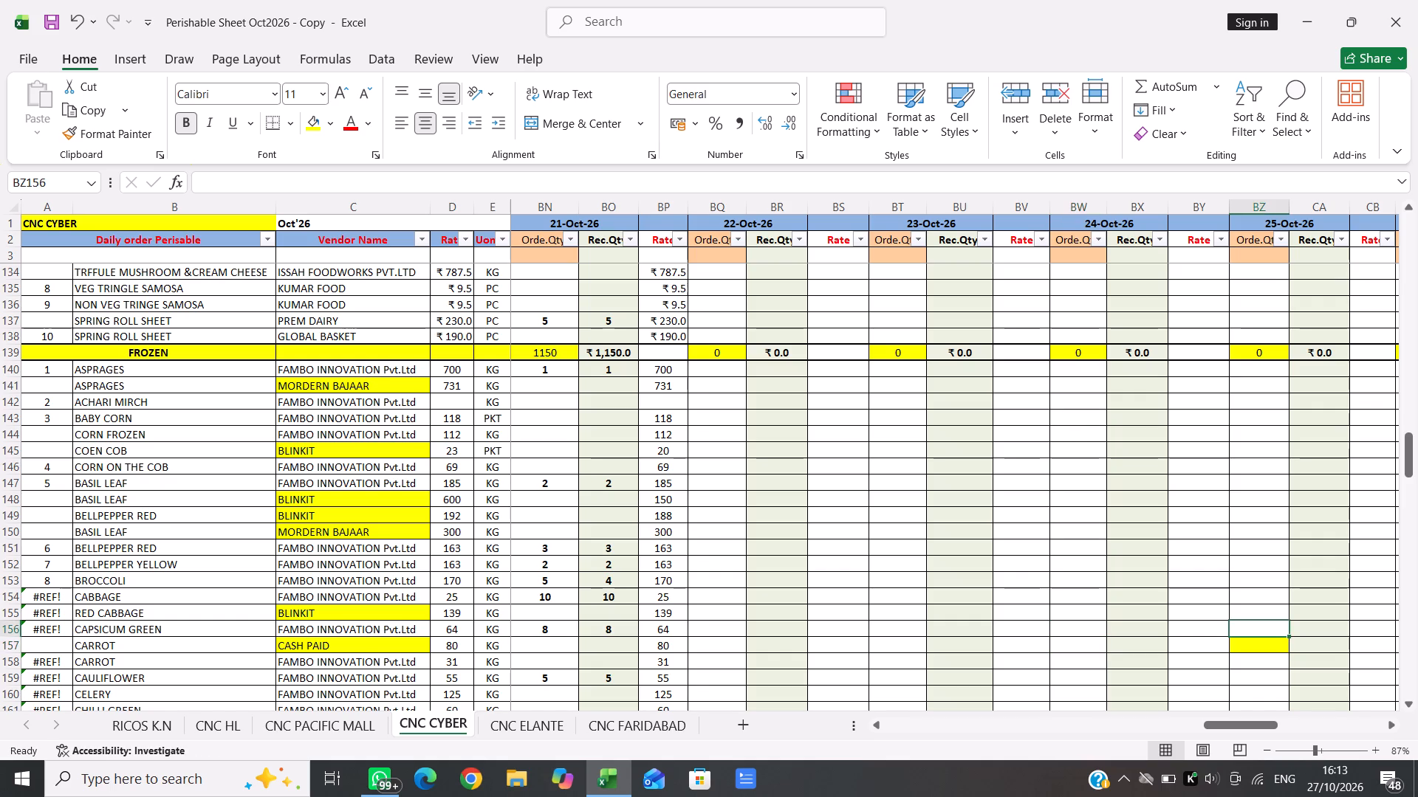